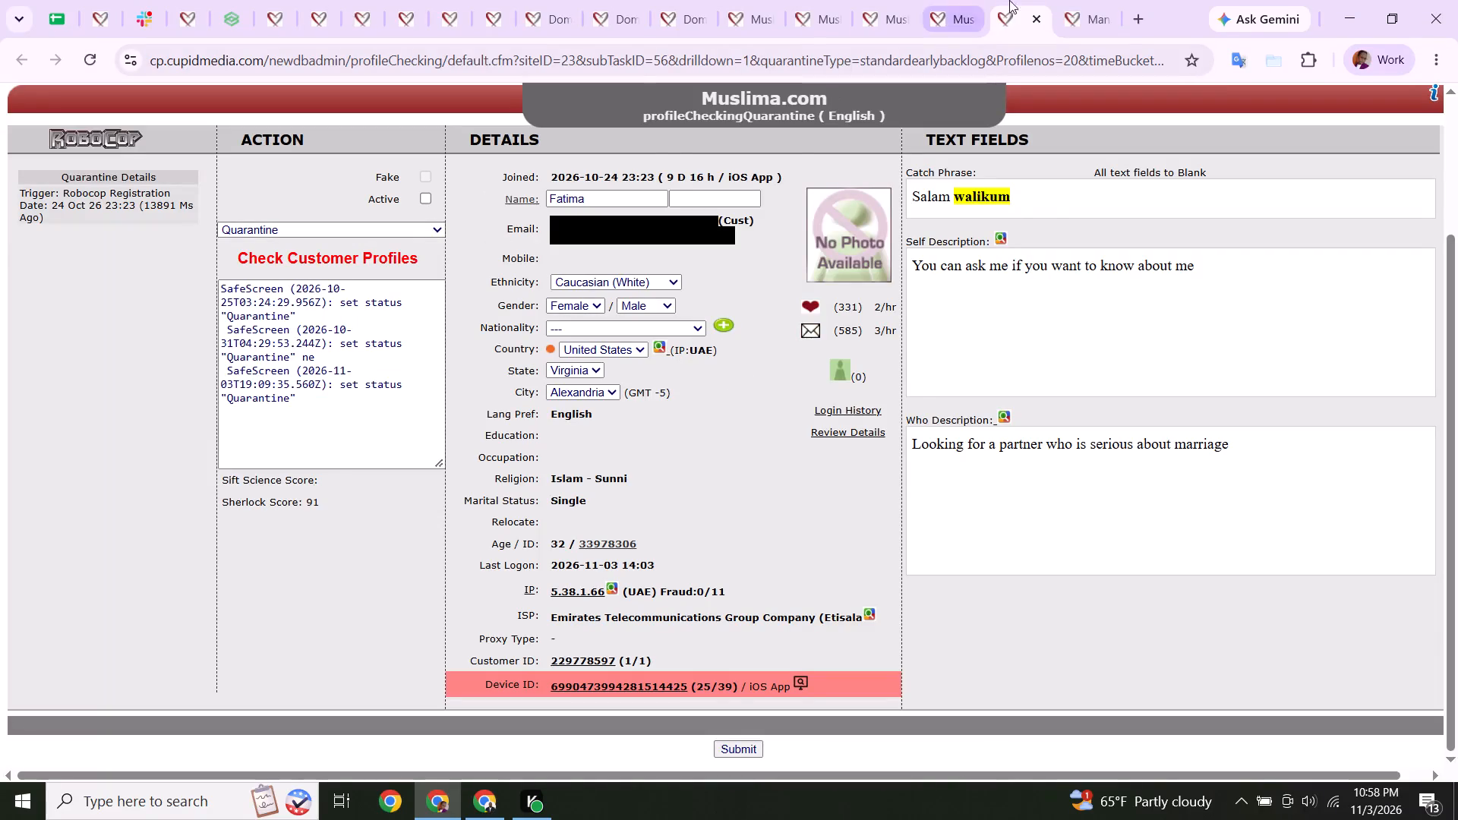
Check Fatima's full Muslima.com profile, set her quarantined account to Active and submit the review.
left_click(1075, 7)
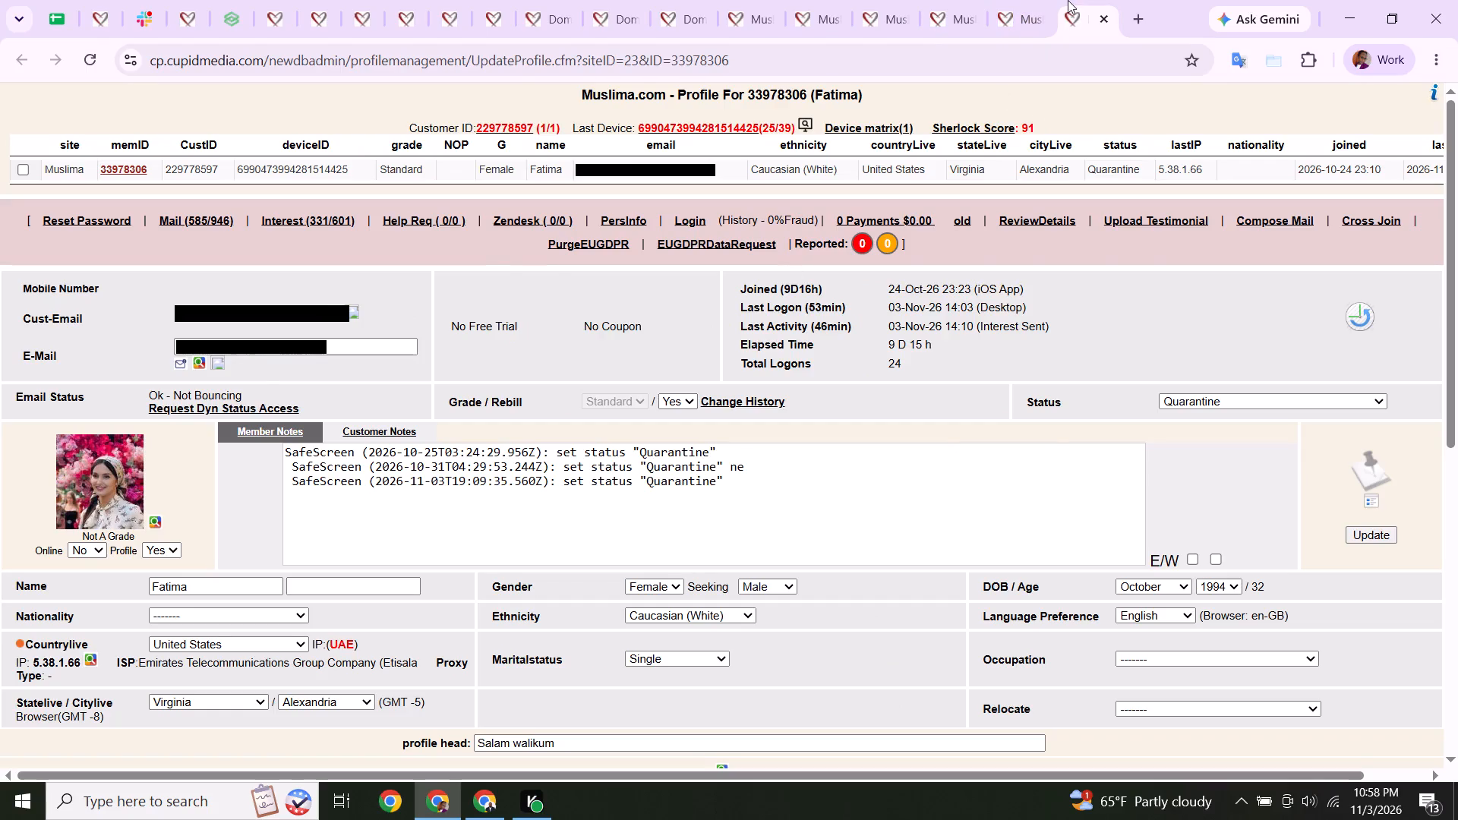
left_click(1005, 0)
left_click(428, 197)
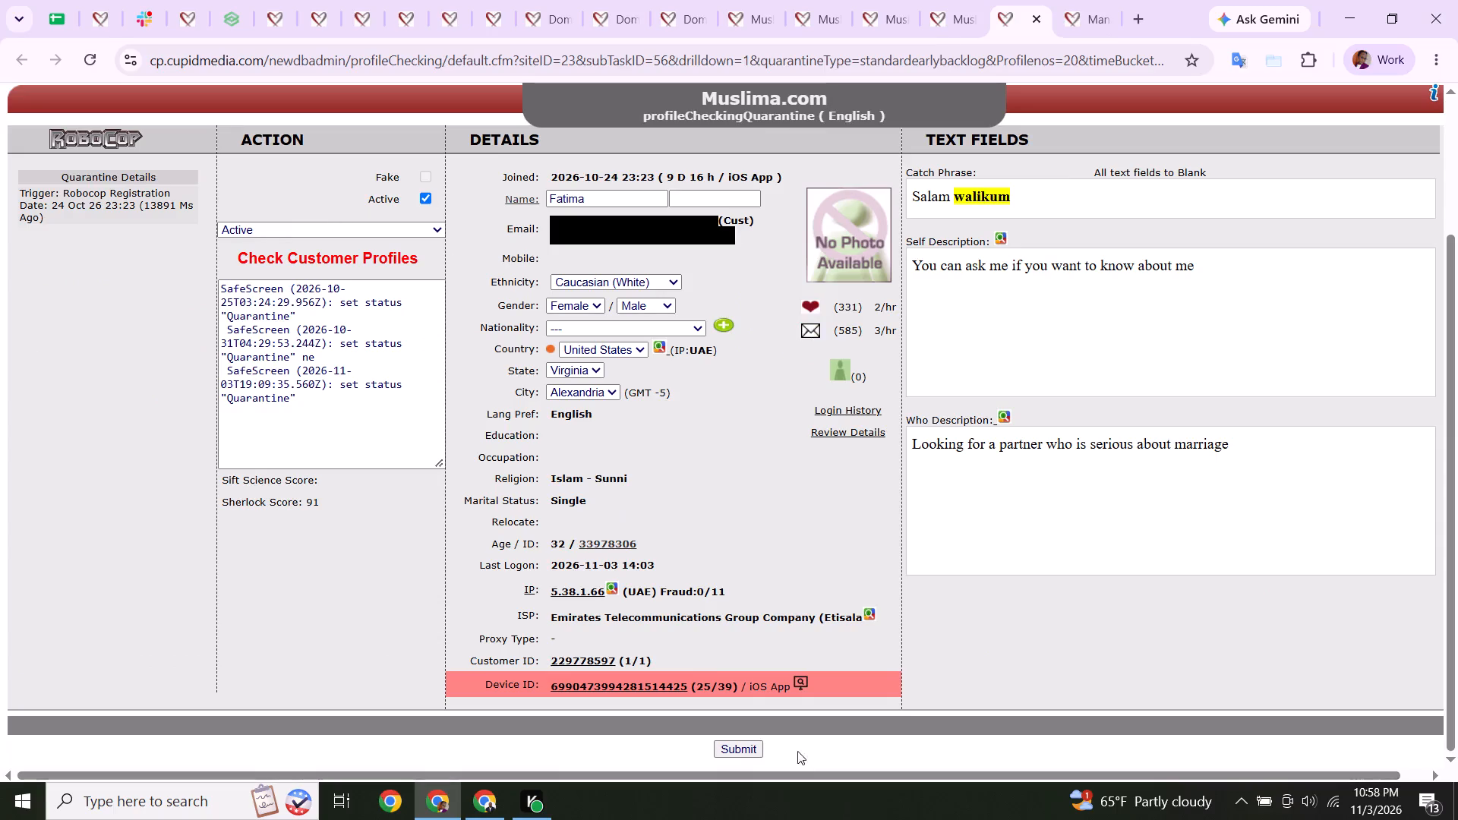
left_click(743, 752)
left_click(957, 5)
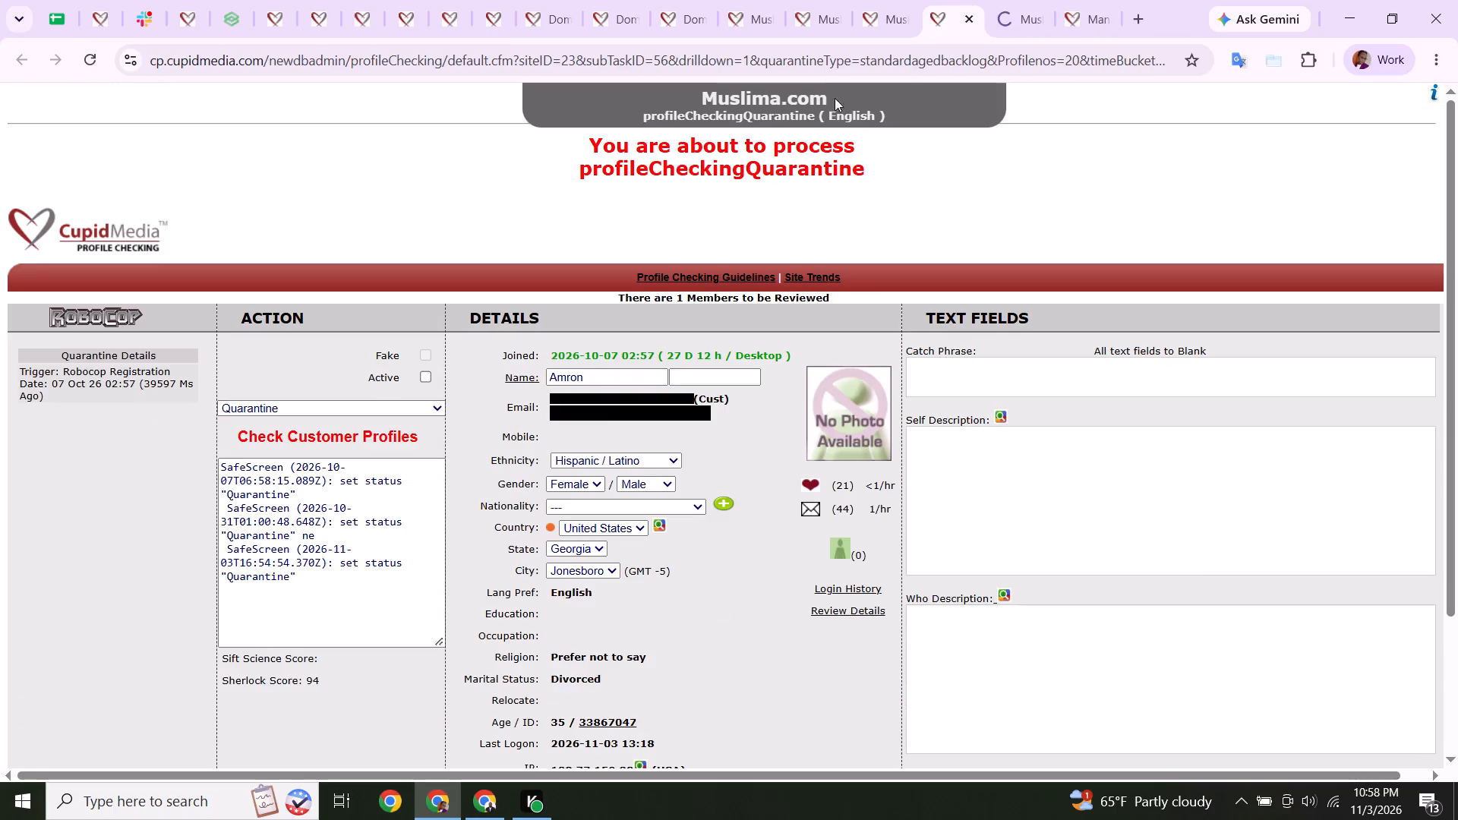
scroll(563, 416, "down", 1)
left_click(427, 282)
scroll(557, 326, "down", 2)
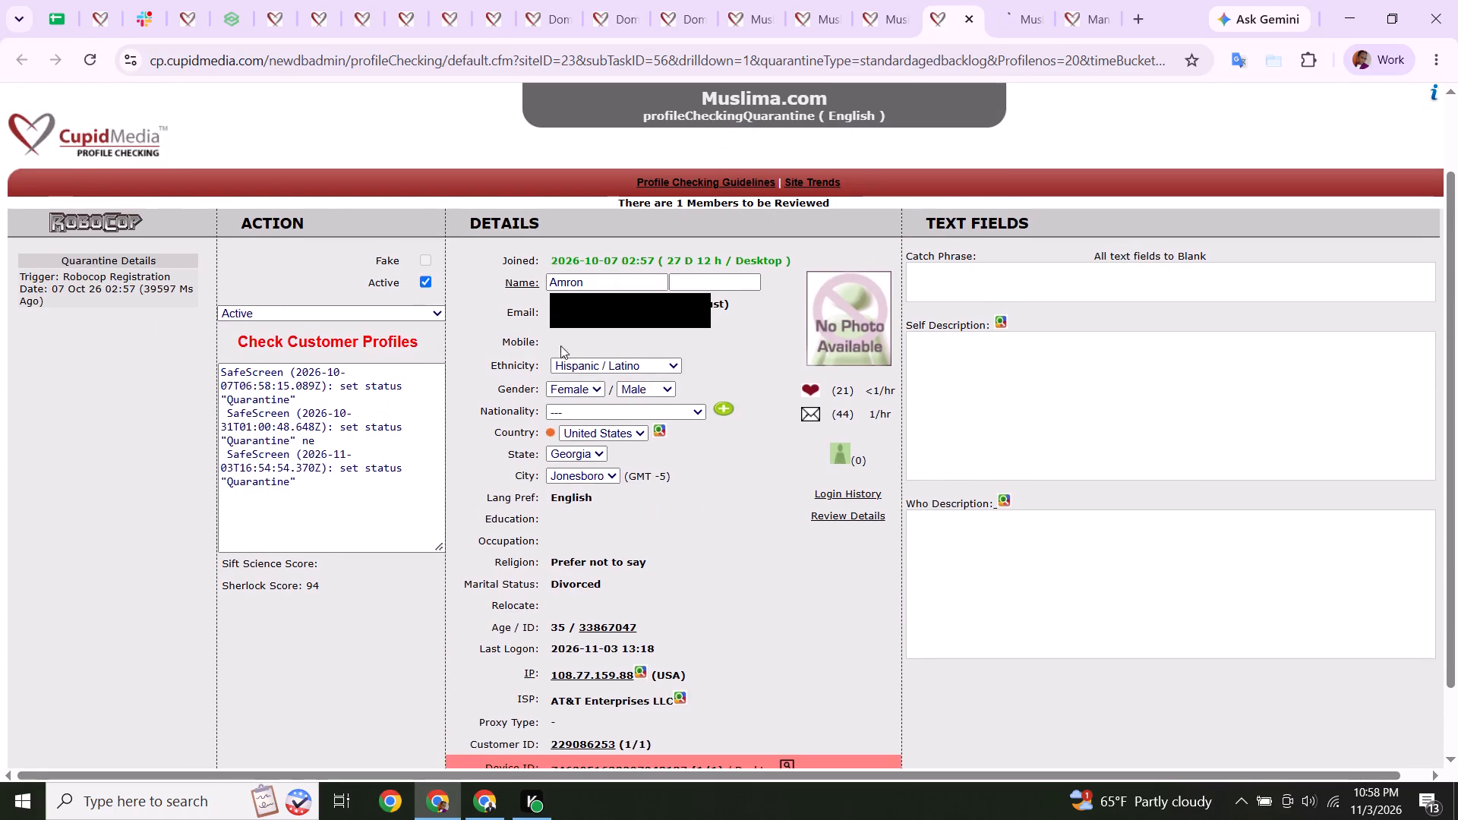
scroll(560, 345, "down", 6)
left_click(740, 749)
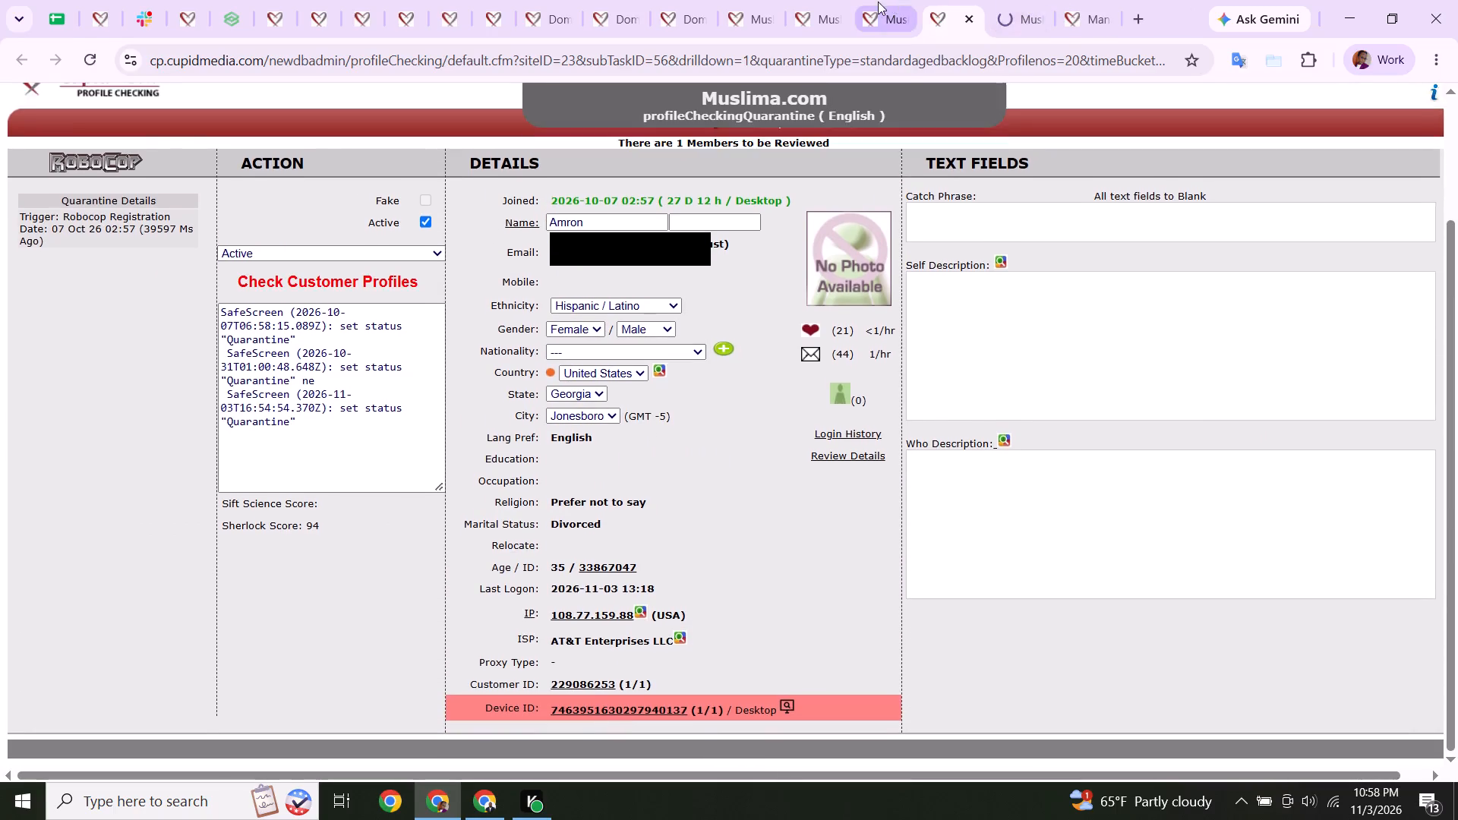
Submit the Muslima.com review for Aminat with the status kept at Quarantine.
left_click(878, 2)
scroll(578, 475, "down", 1)
scroll(383, 473, "down", 2)
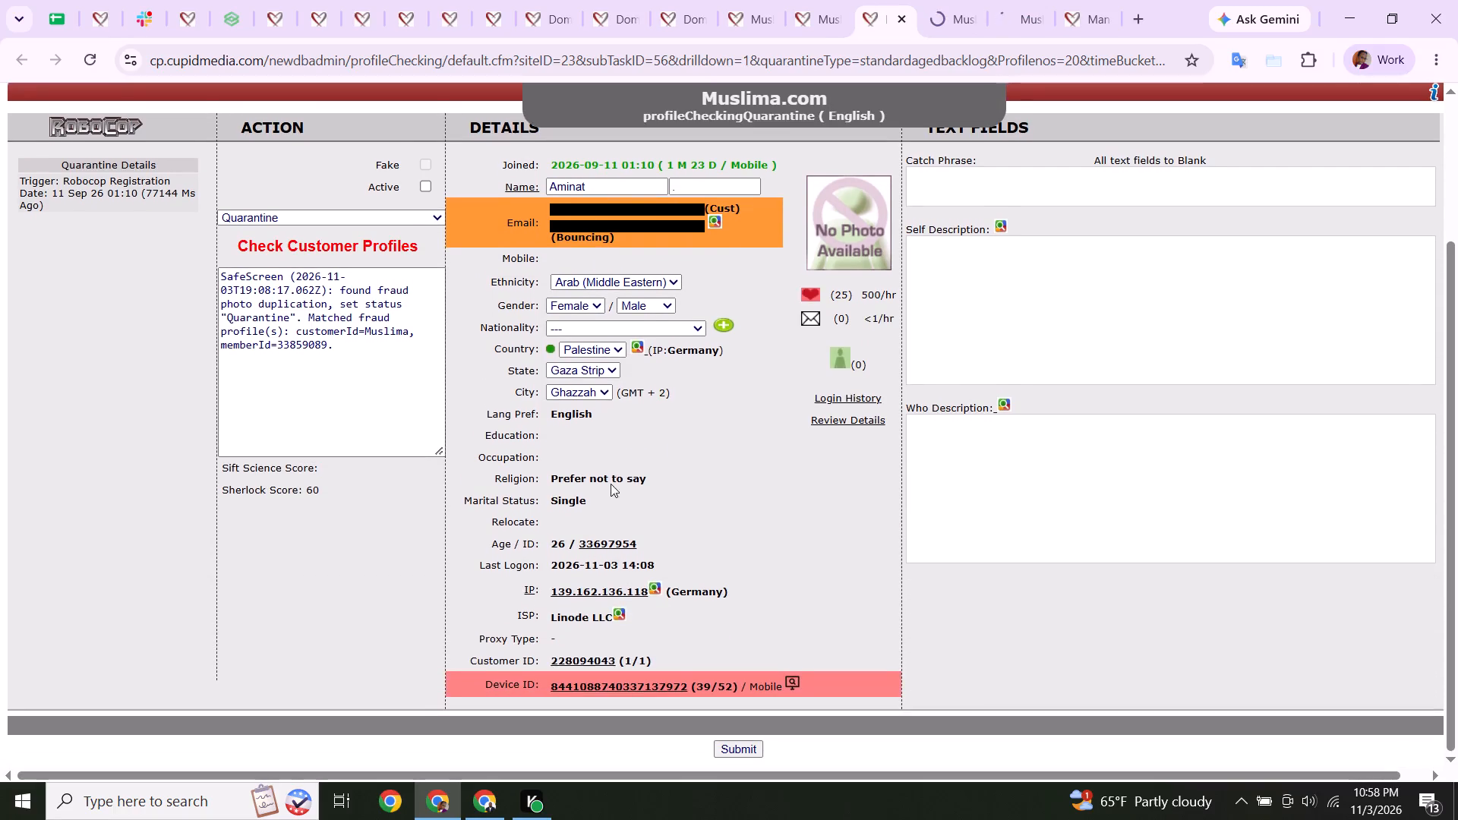
scroll(658, 603, "down", 3)
left_click(736, 744)
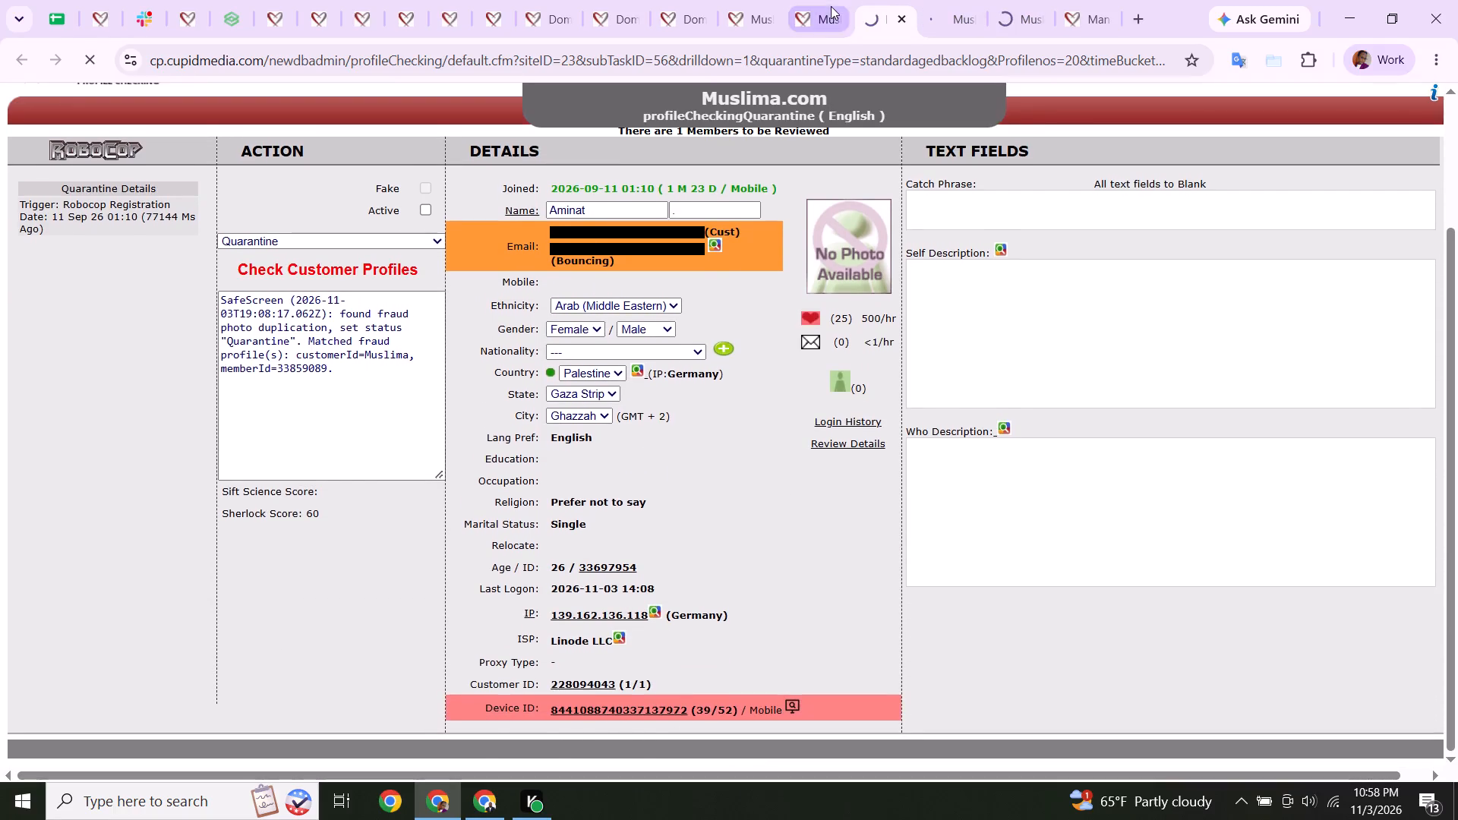
Set Lina's quarantined Muslima.com profile to Active and submit the review.
left_click(831, 6)
scroll(505, 427, "down", 2)
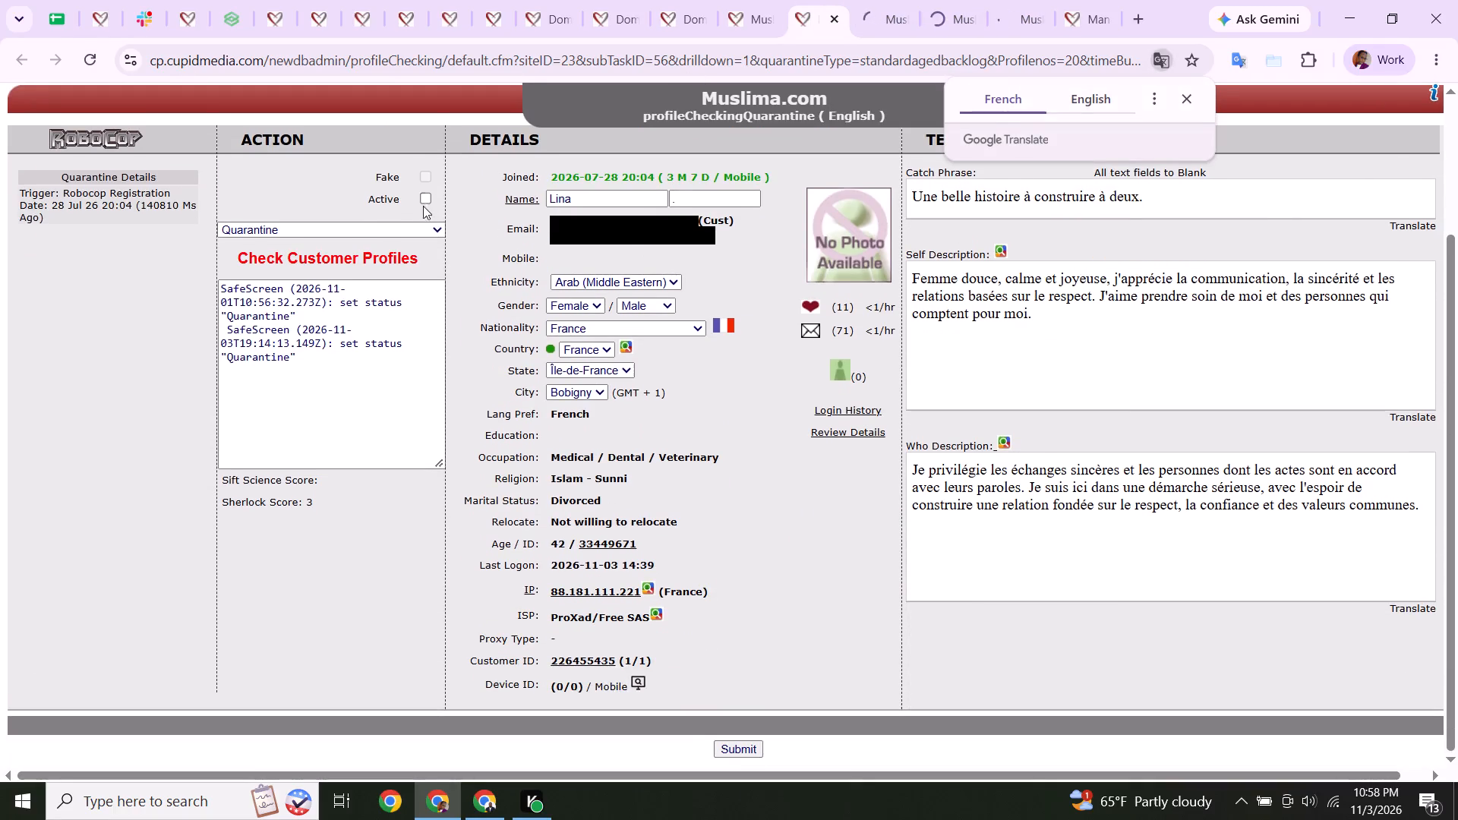
left_click(421, 200)
scroll(510, 327, "down", 5)
left_click(752, 737)
left_click(750, 747)
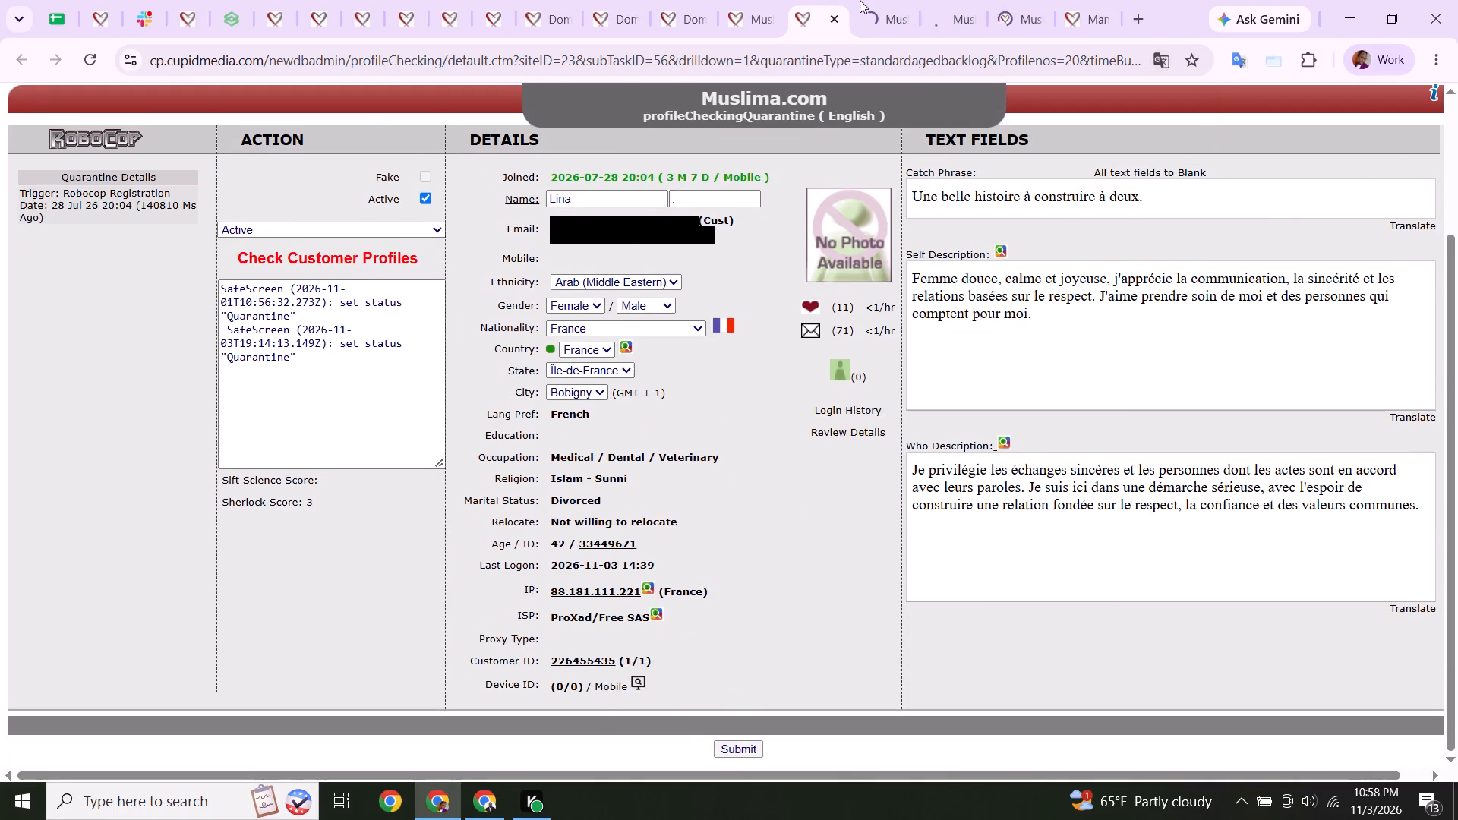
left_click(724, 5)
scroll(576, 406, "down", 2)
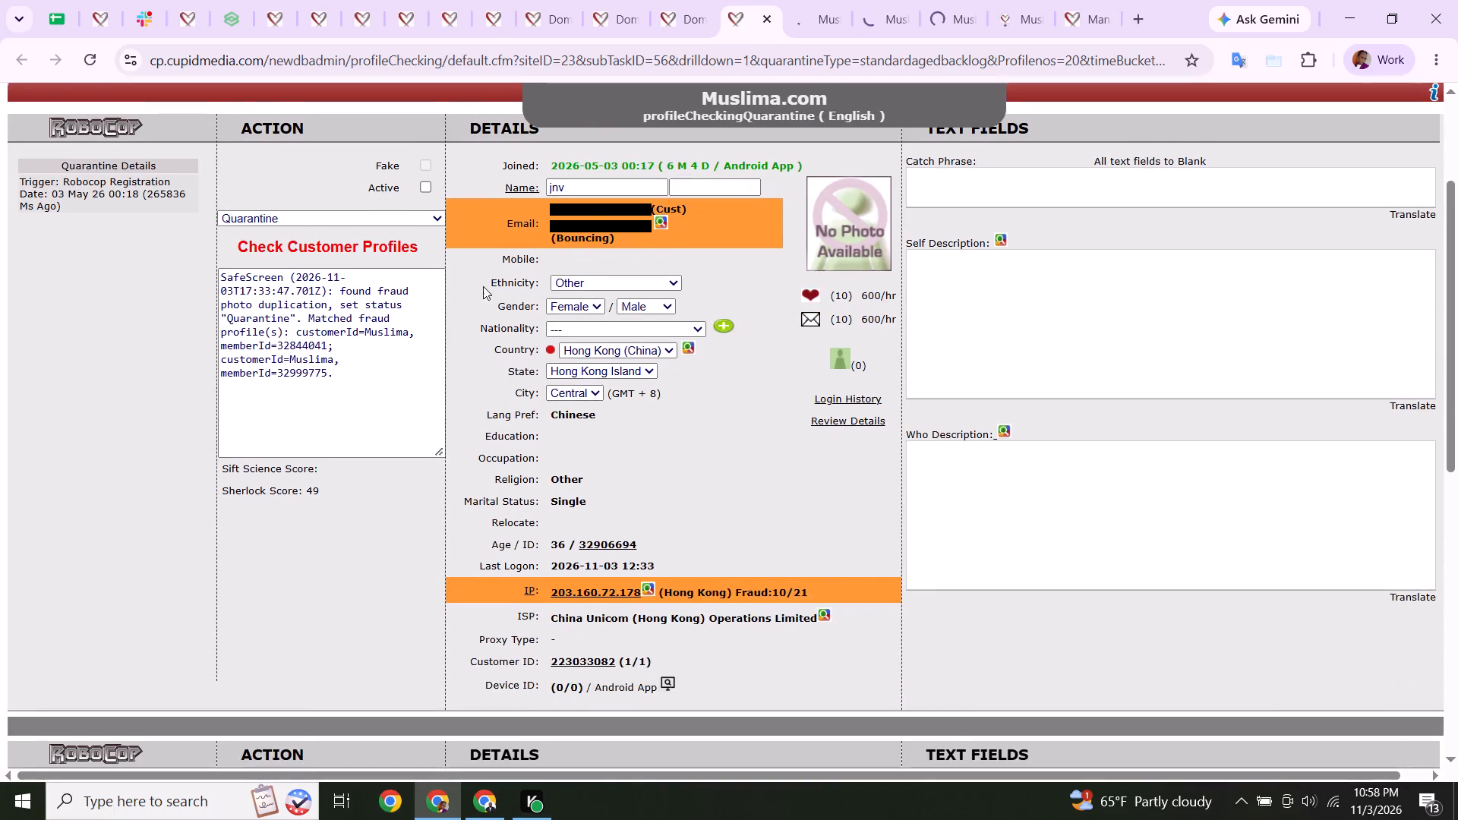
scroll(450, 393, "down", 8)
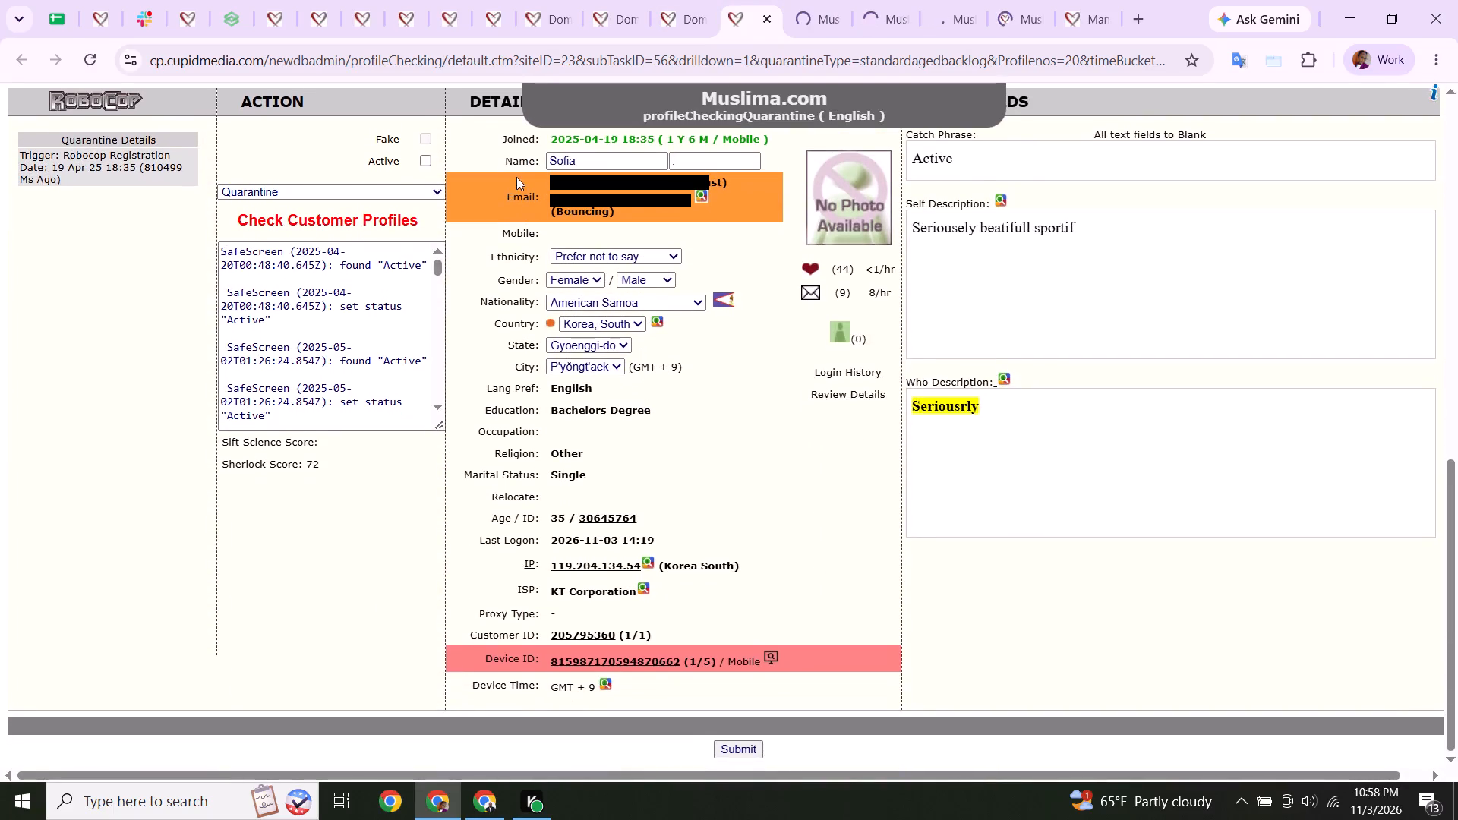
left_click(524, 164)
left_click(782, 11)
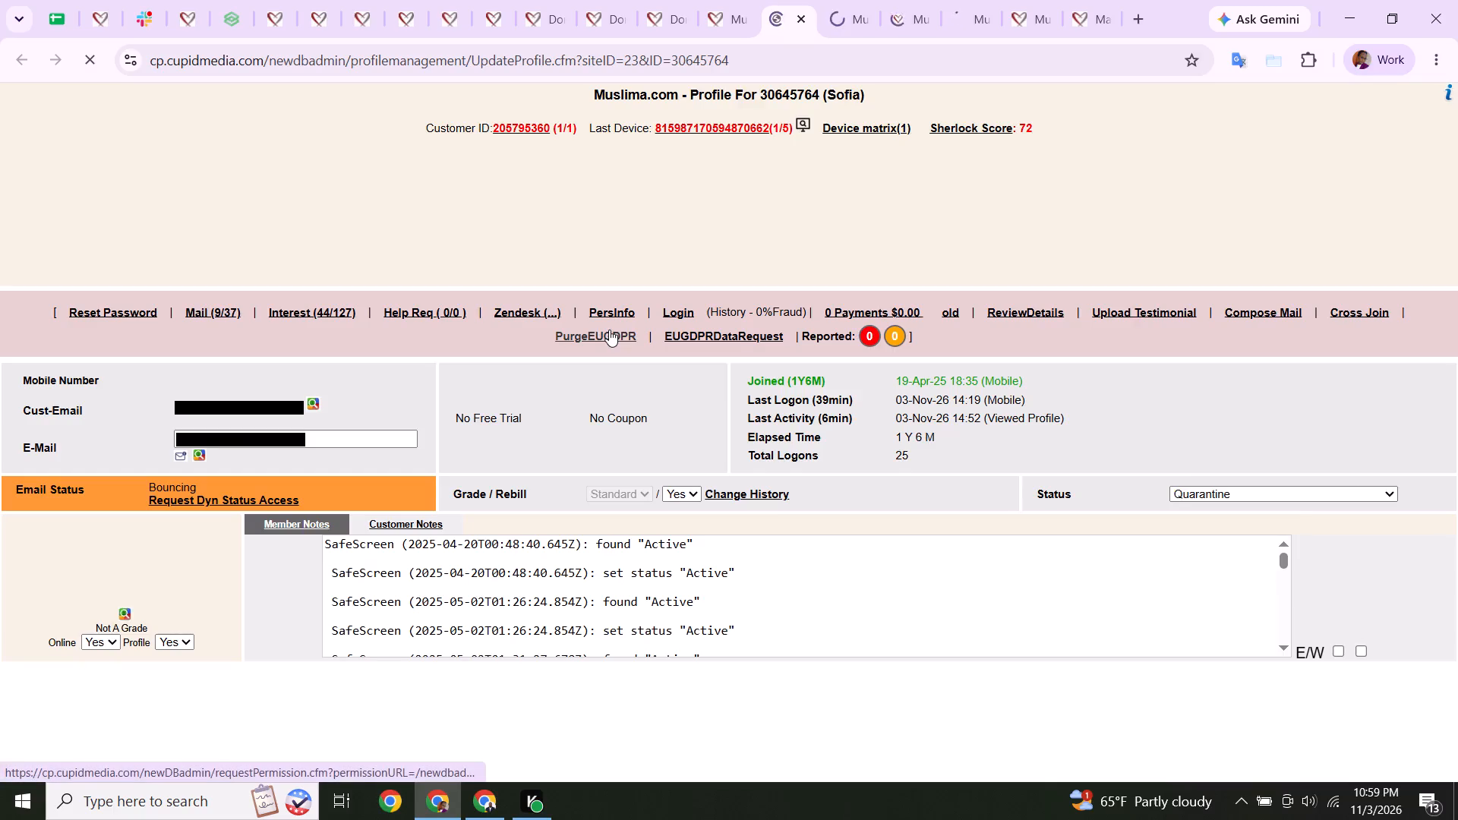
scroll(611, 380, "down", 4)
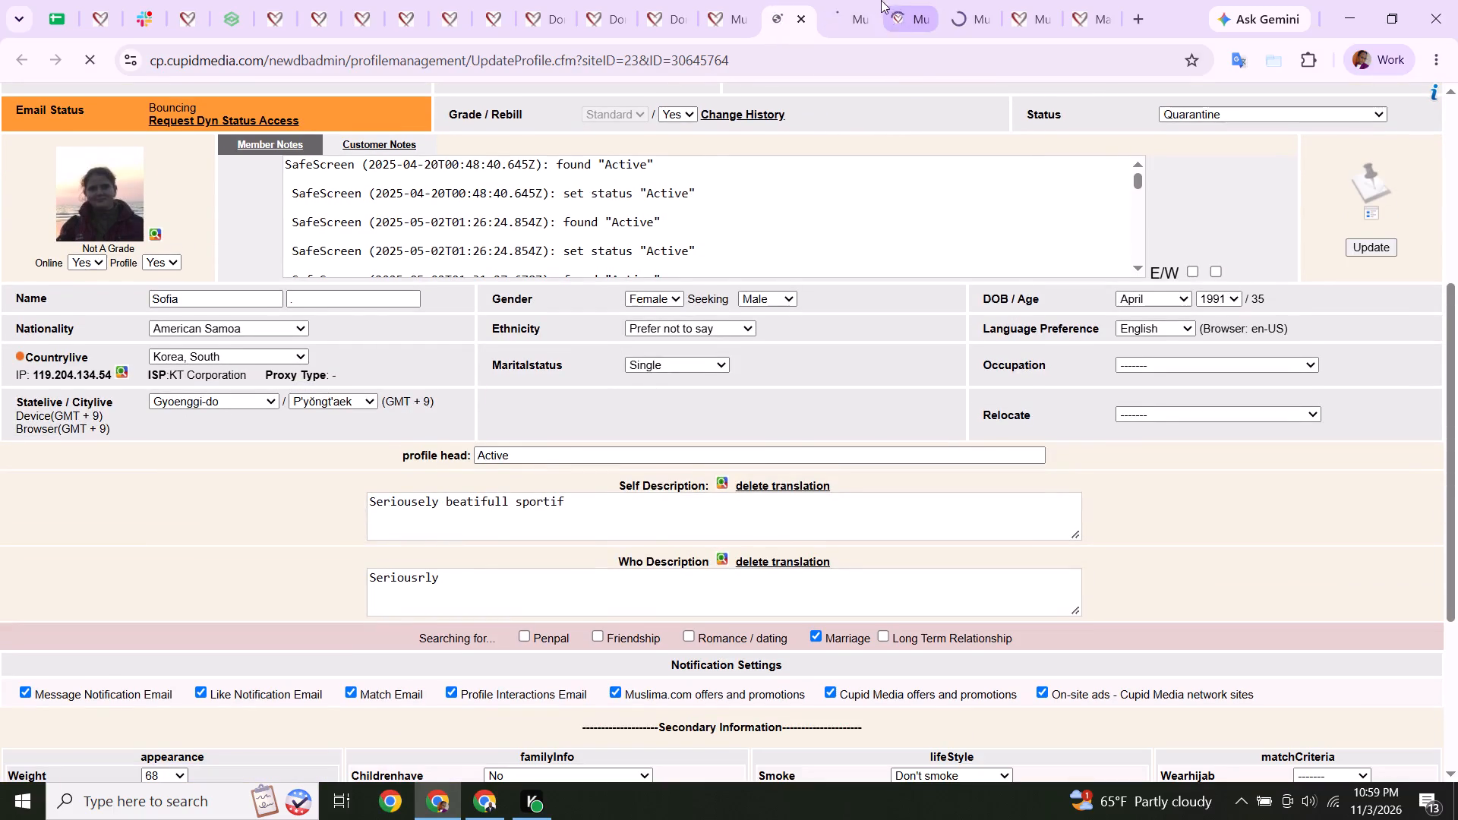
left_click(723, 15)
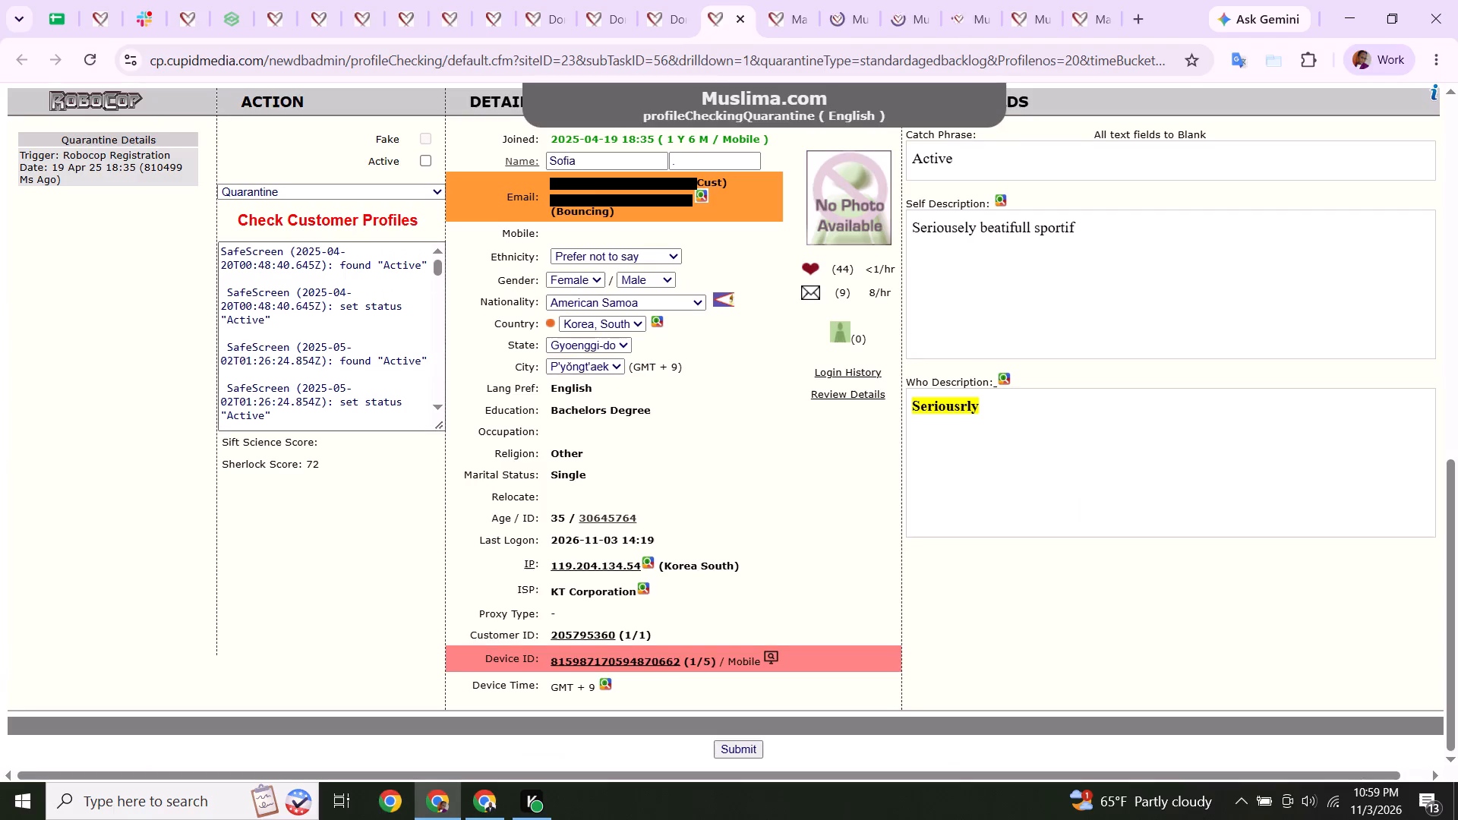
left_click(425, 159)
scroll(563, 325, "down", 5)
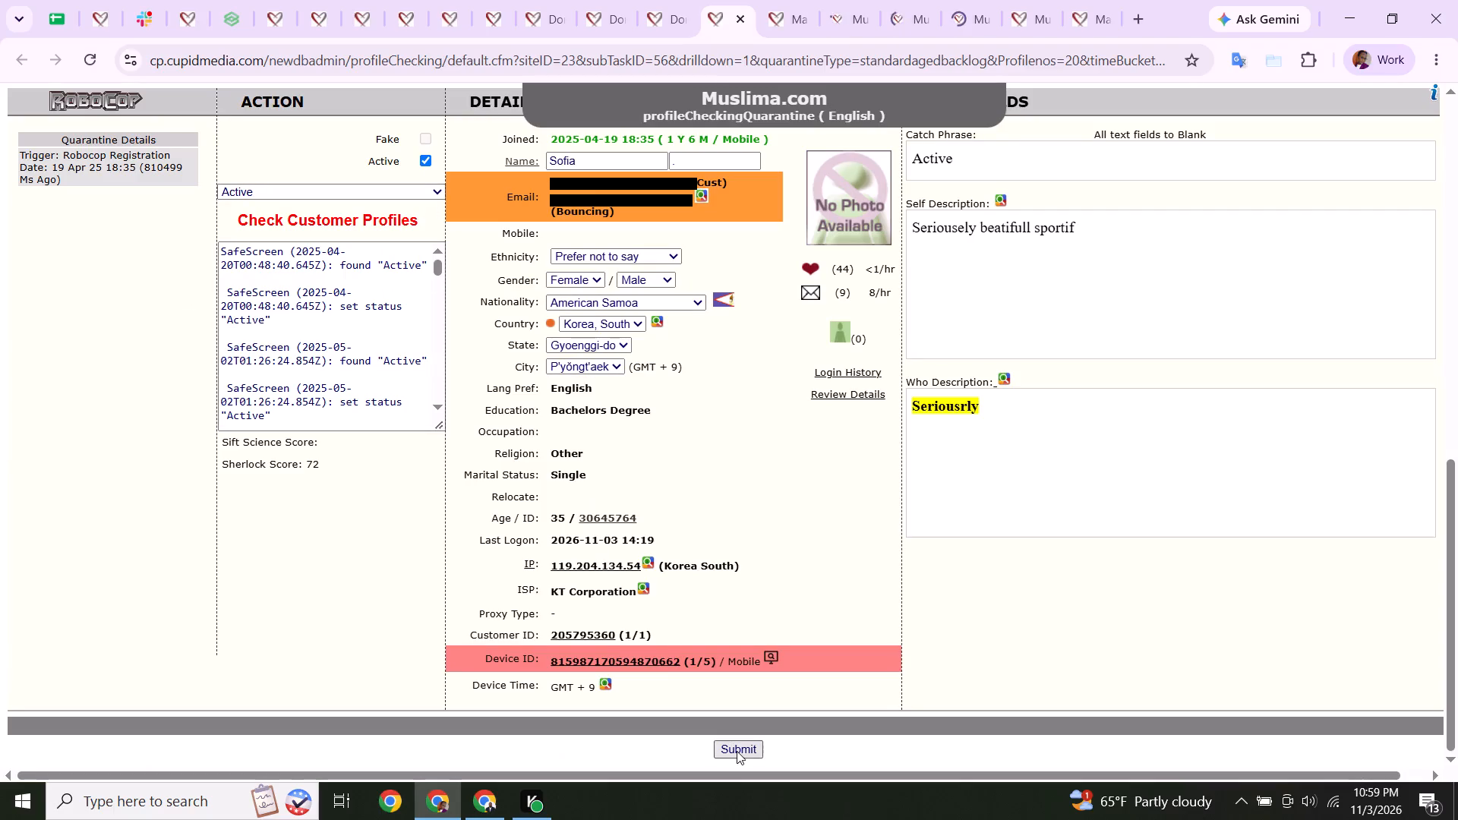
left_click(737, 751)
Set Ruth's DominicanCupid.com profile to Active, check her full profile record and submit the review.
left_click(641, 0)
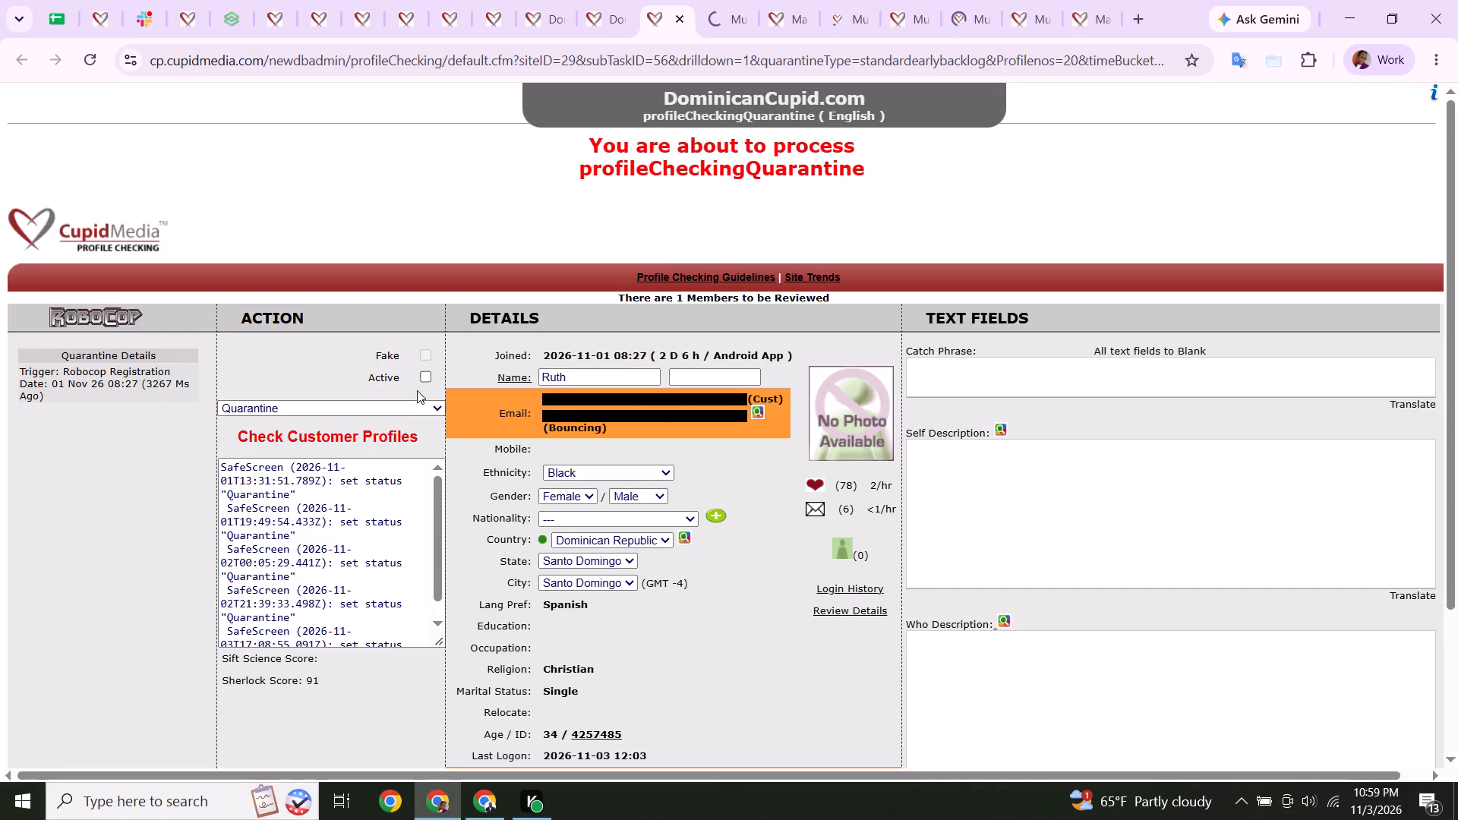
left_click(430, 374)
scroll(699, 469, "down", 9)
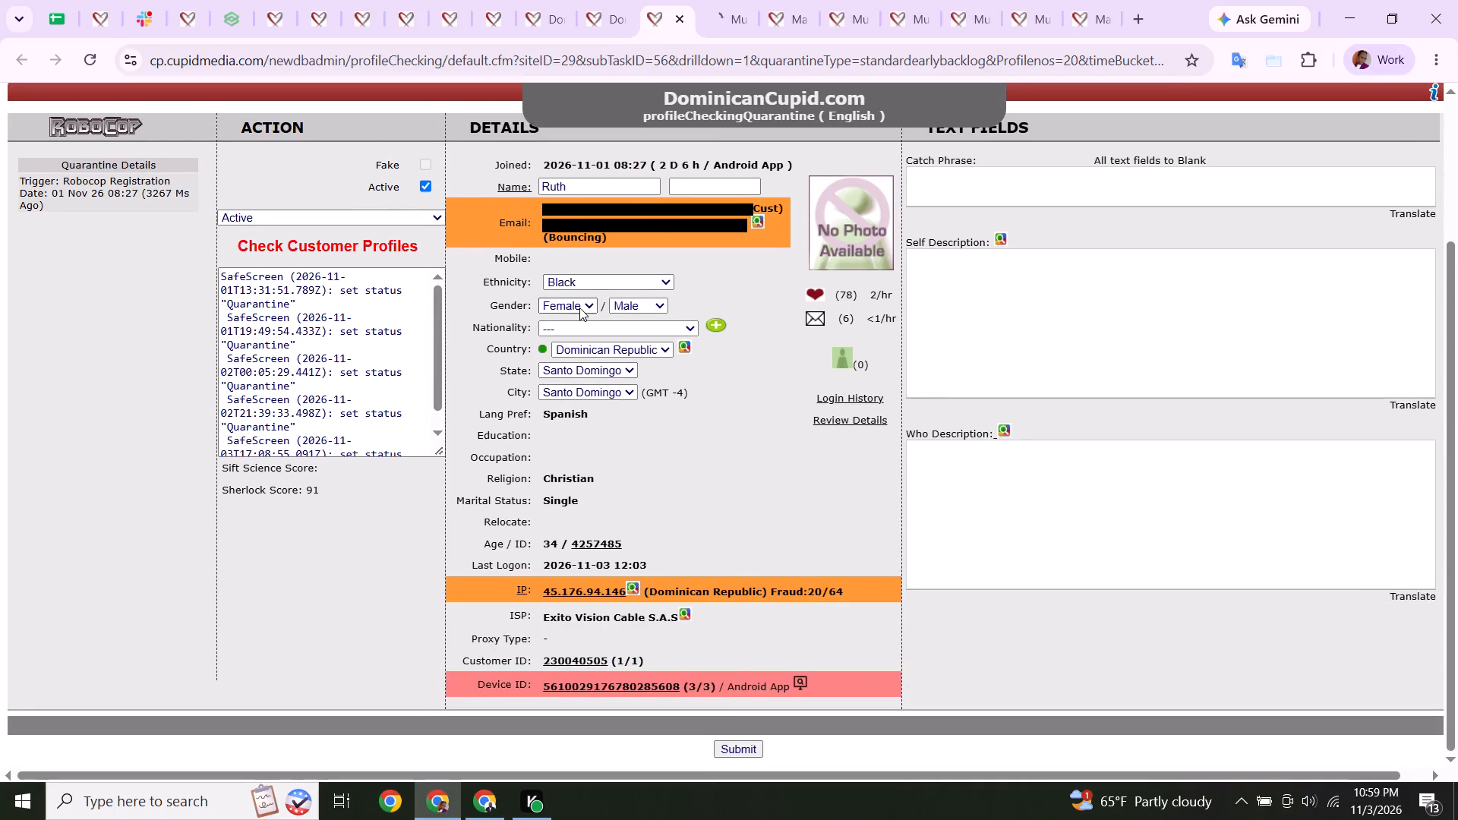
left_click(514, 187)
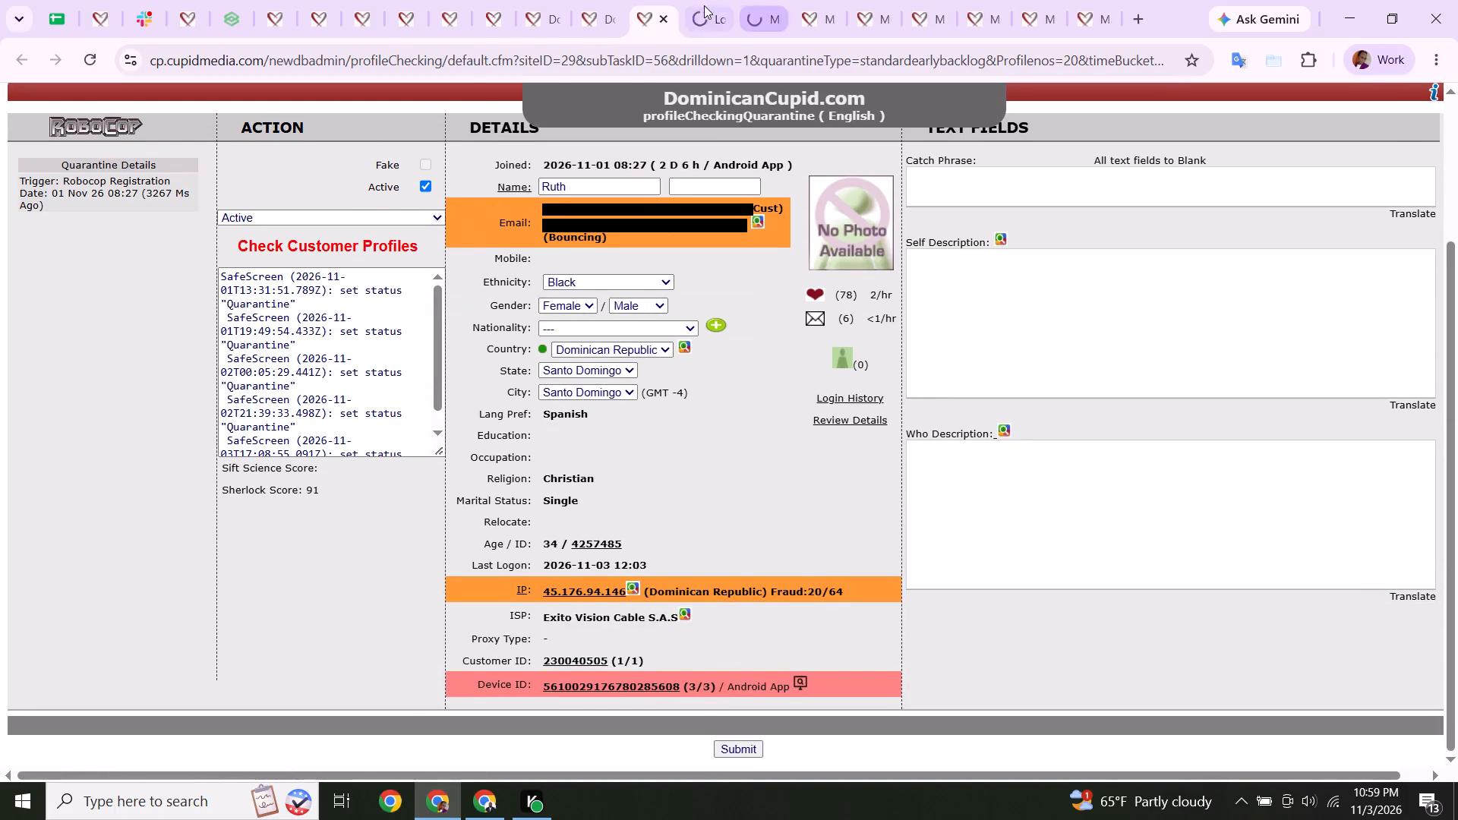
left_click(703, 5)
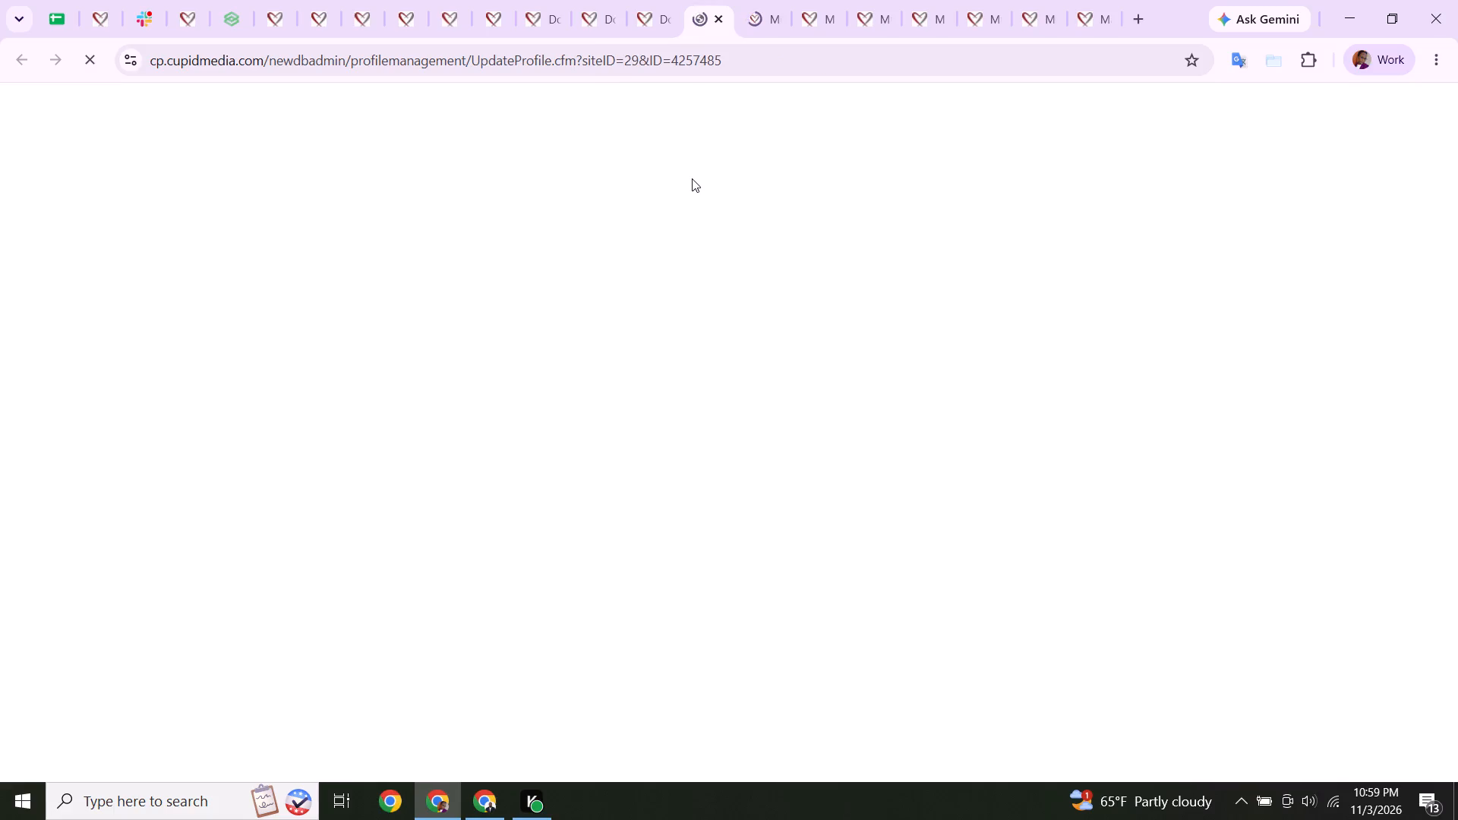
scroll(606, 378, "down", 2)
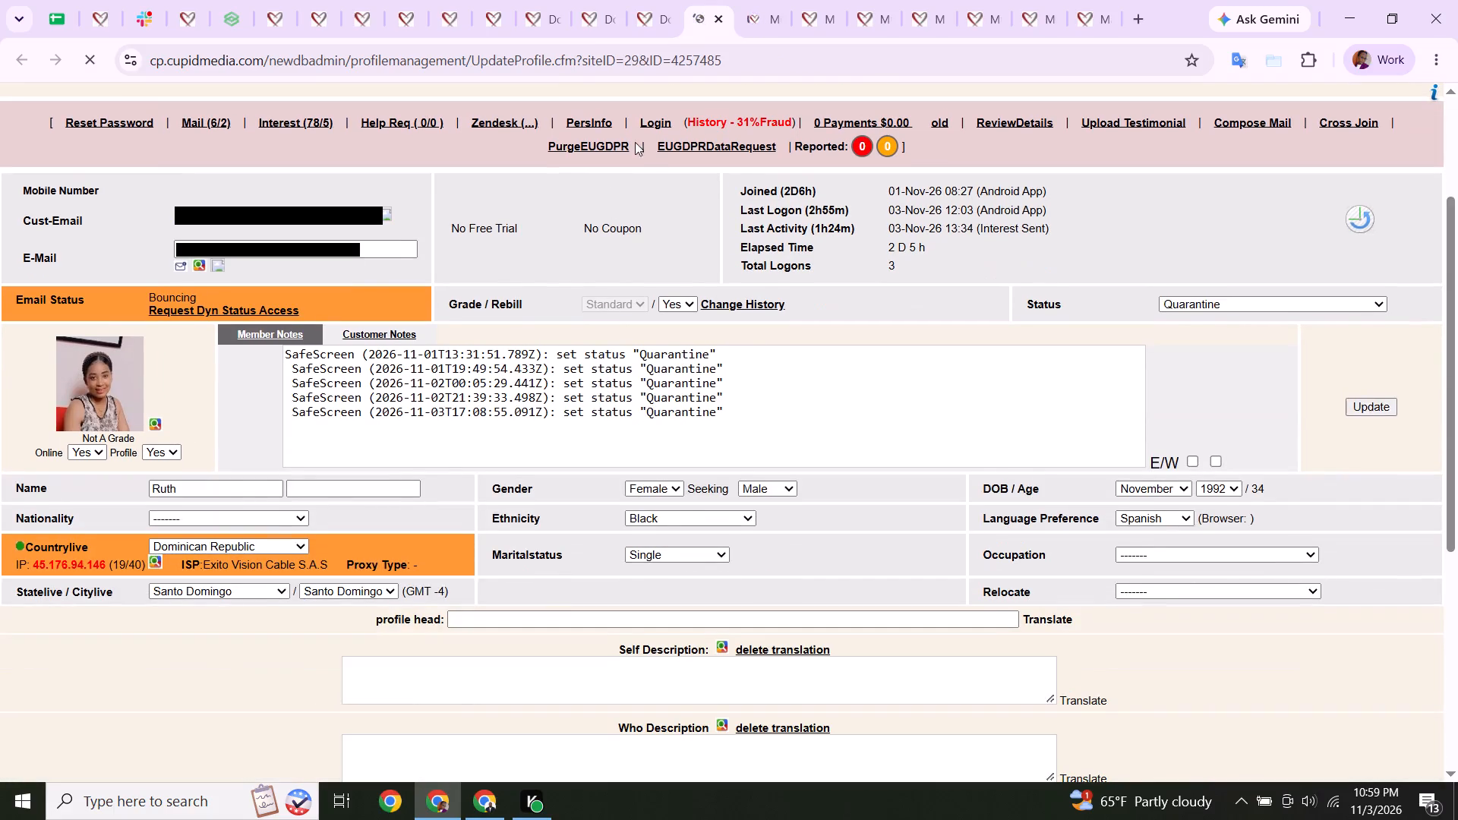
left_click(661, 4)
scroll(566, 399, "down", 5)
left_click(746, 743)
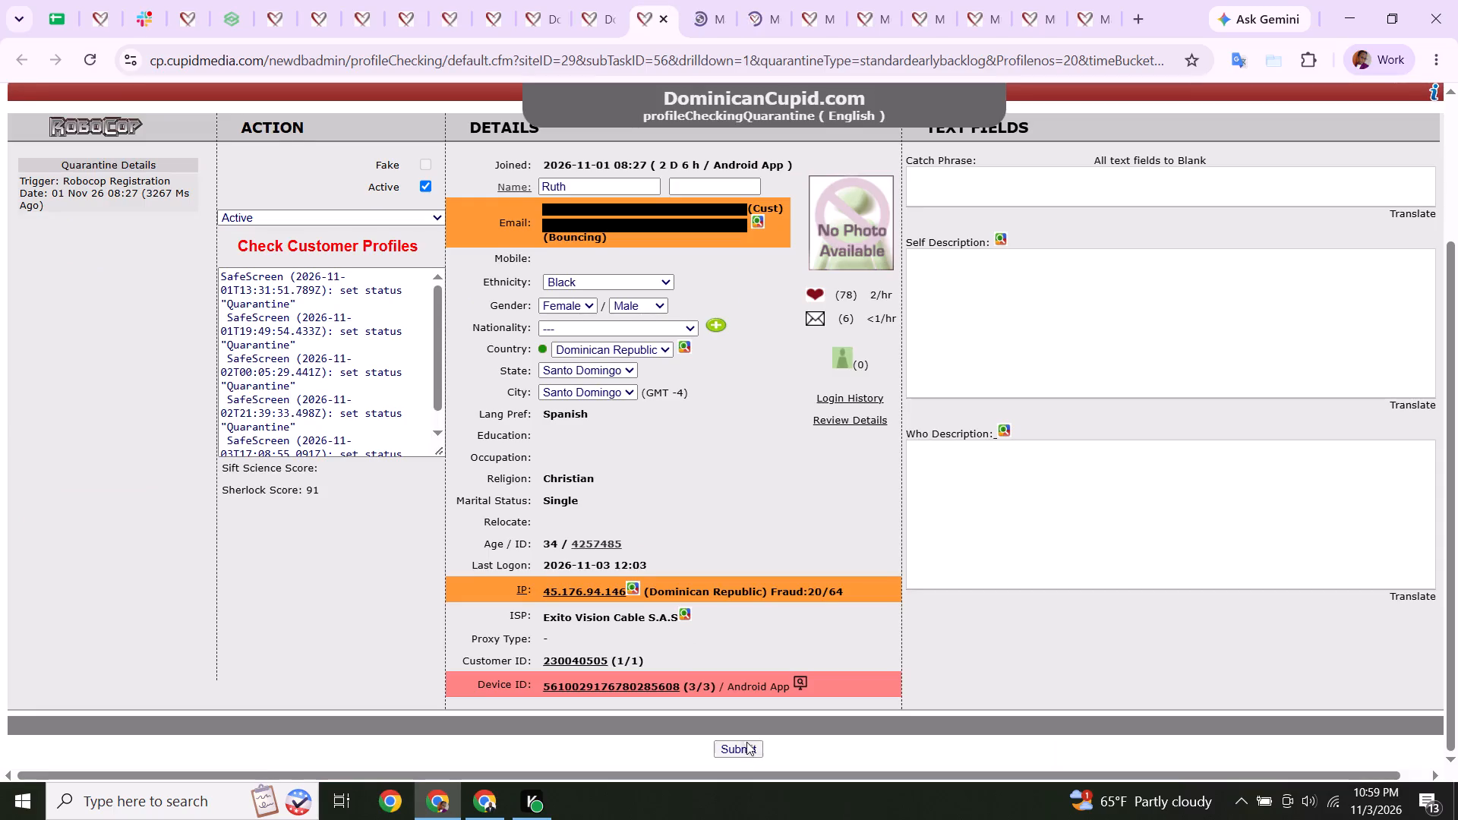
Set Katherine's quarantined DominicanCupid.com profile to Active and submit the review.
left_click(591, 8)
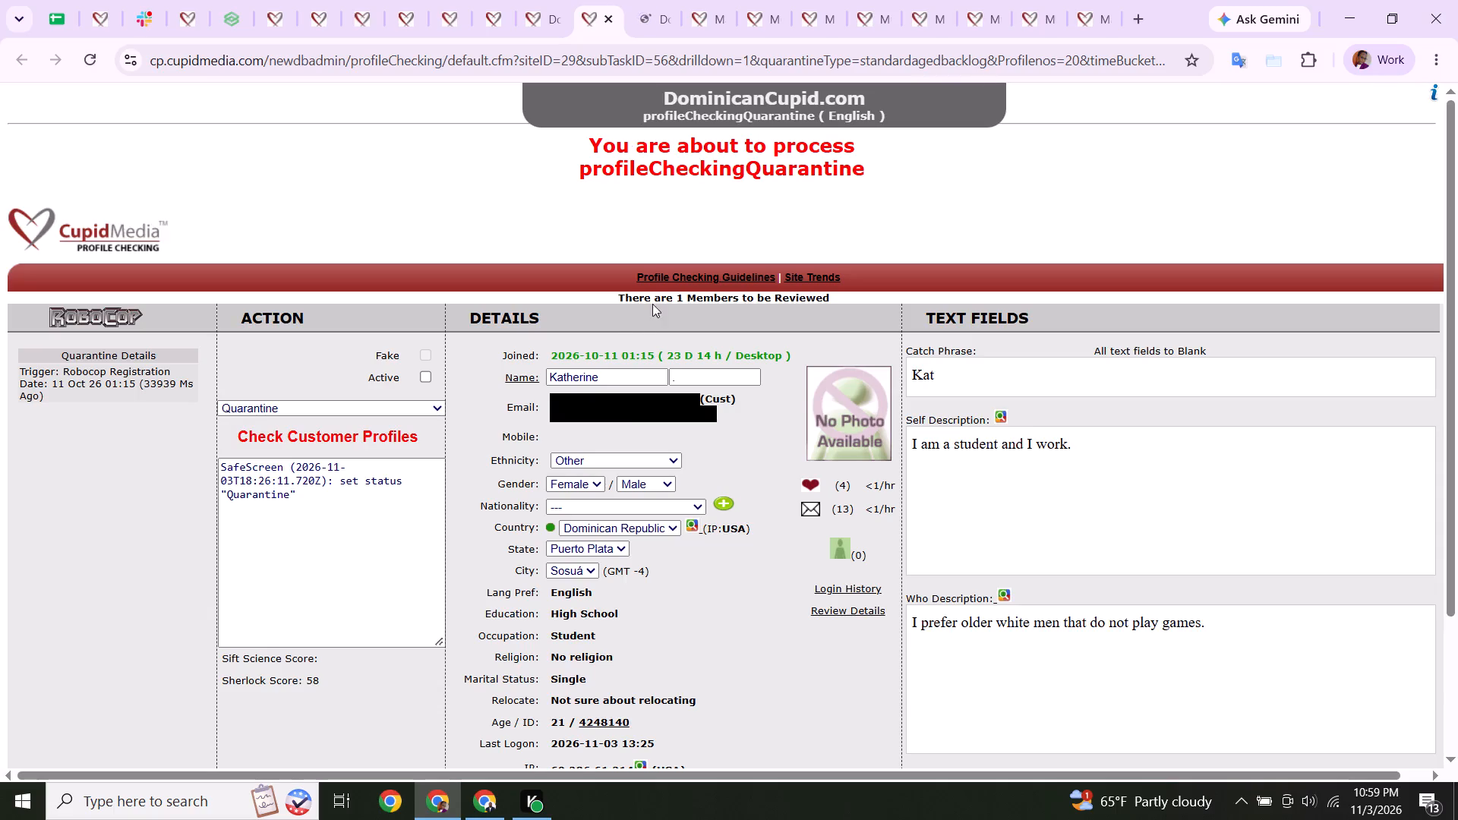
scroll(603, 424, "down", 1)
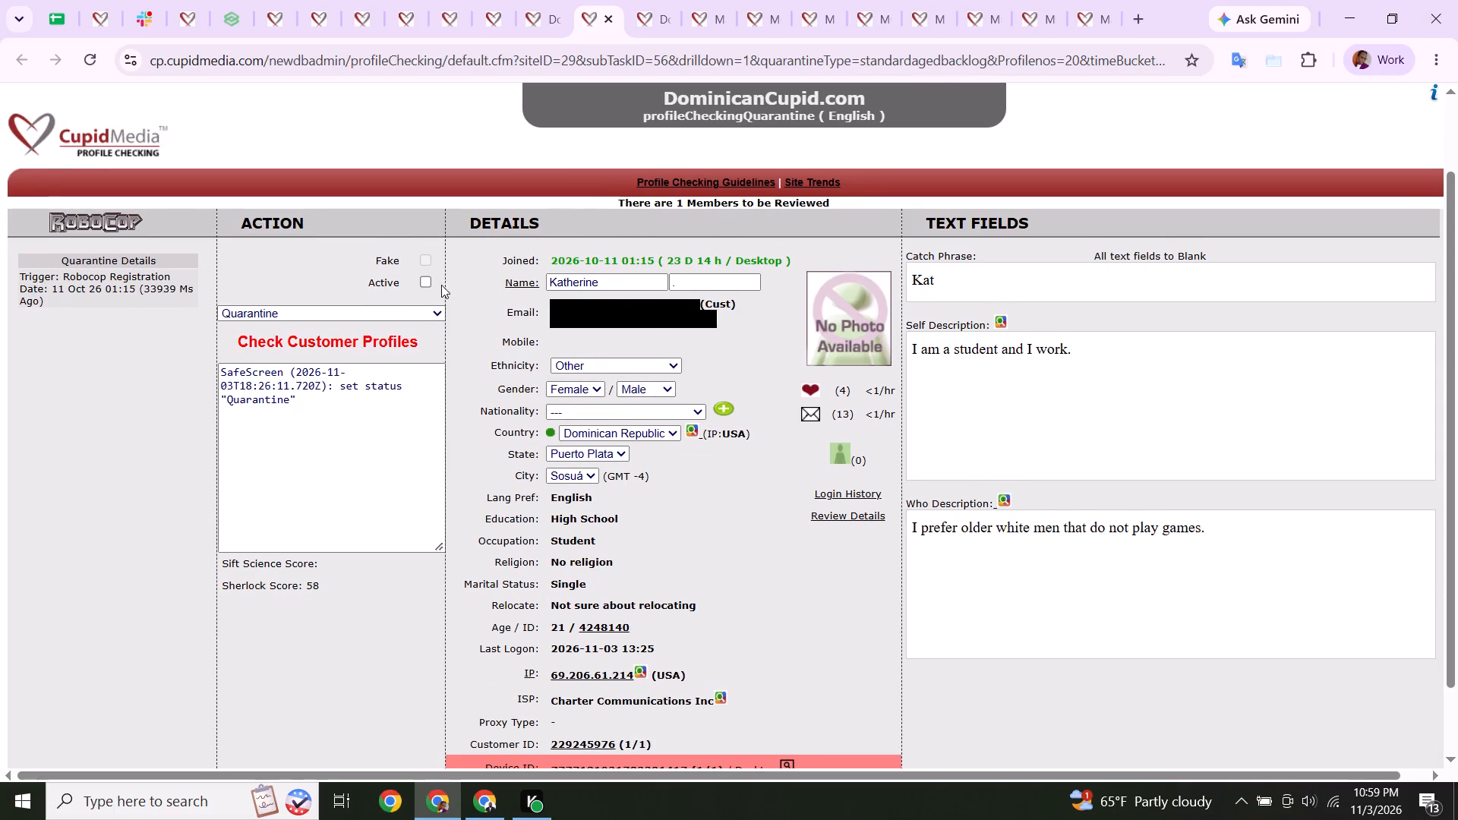
left_click(421, 282)
scroll(551, 338, "down", 7)
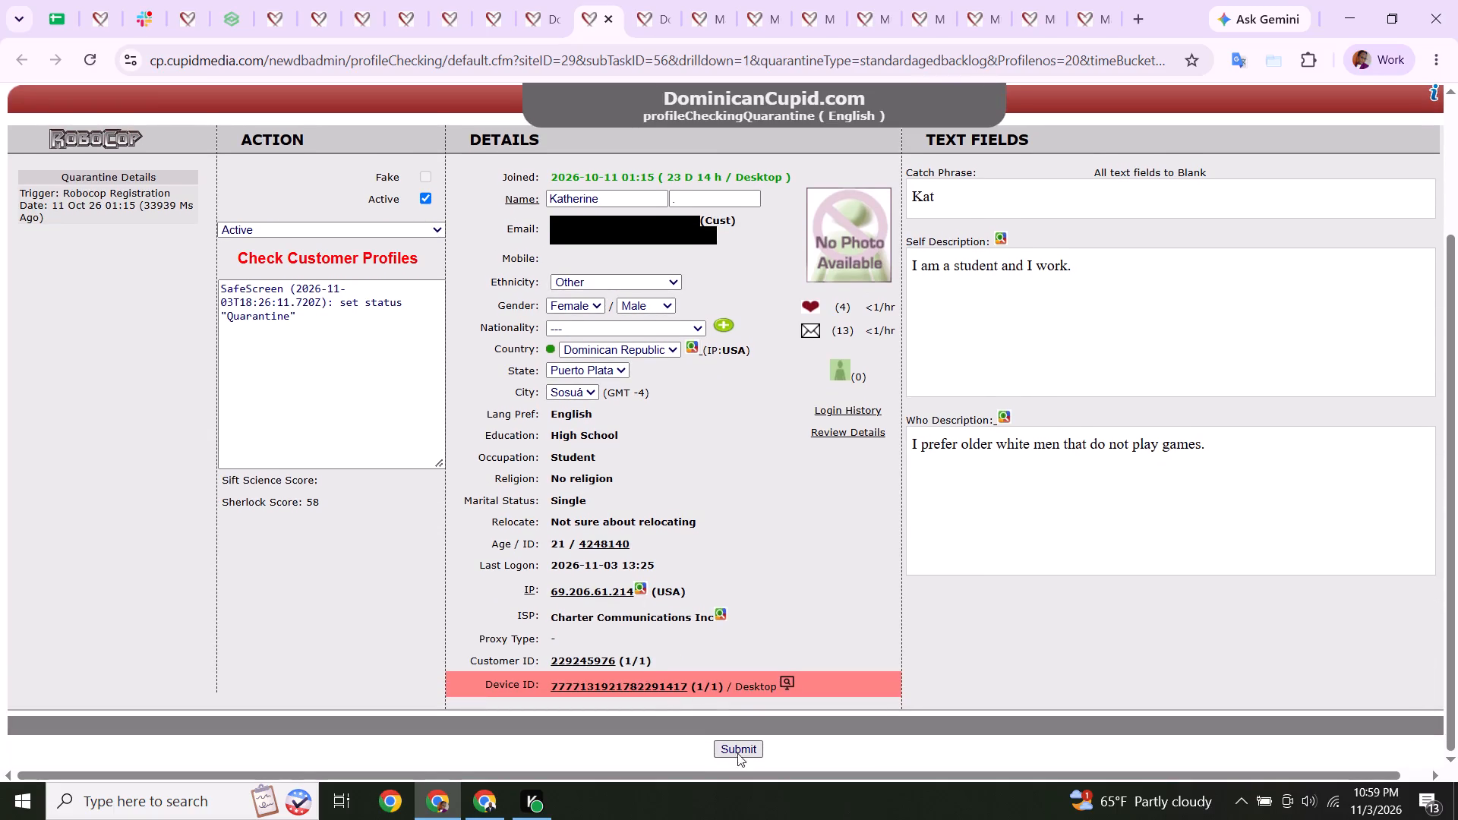
left_click(740, 754)
left_click(740, 753)
Set both Teanny and Emiliana to Active in the two-member DominicanCupid.com queue and submit the review.
left_click(533, 10)
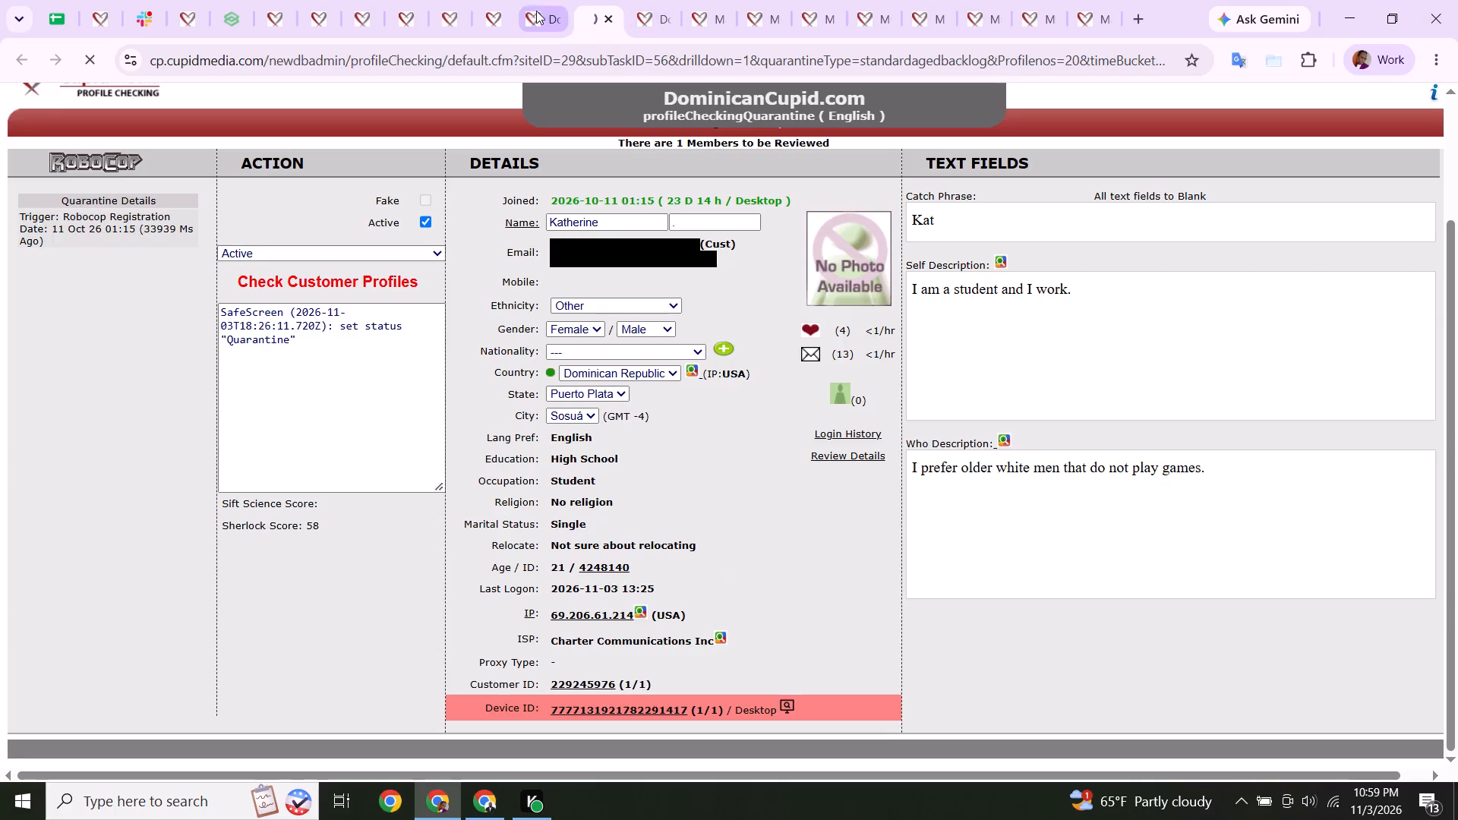
scroll(620, 425, "down", 3)
scroll(607, 396, "up", 1)
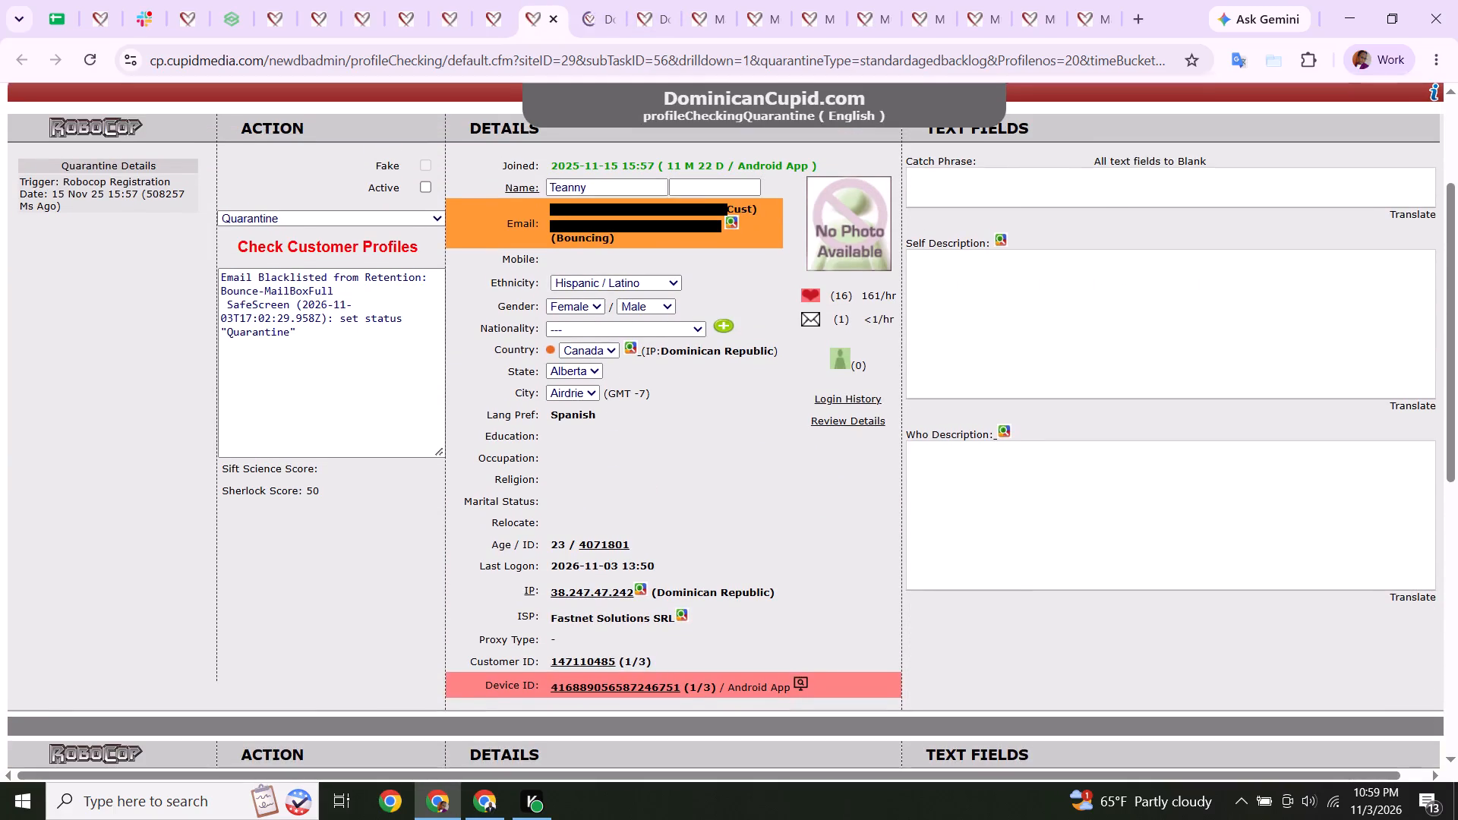
left_click(422, 181)
scroll(560, 249, "down", 7)
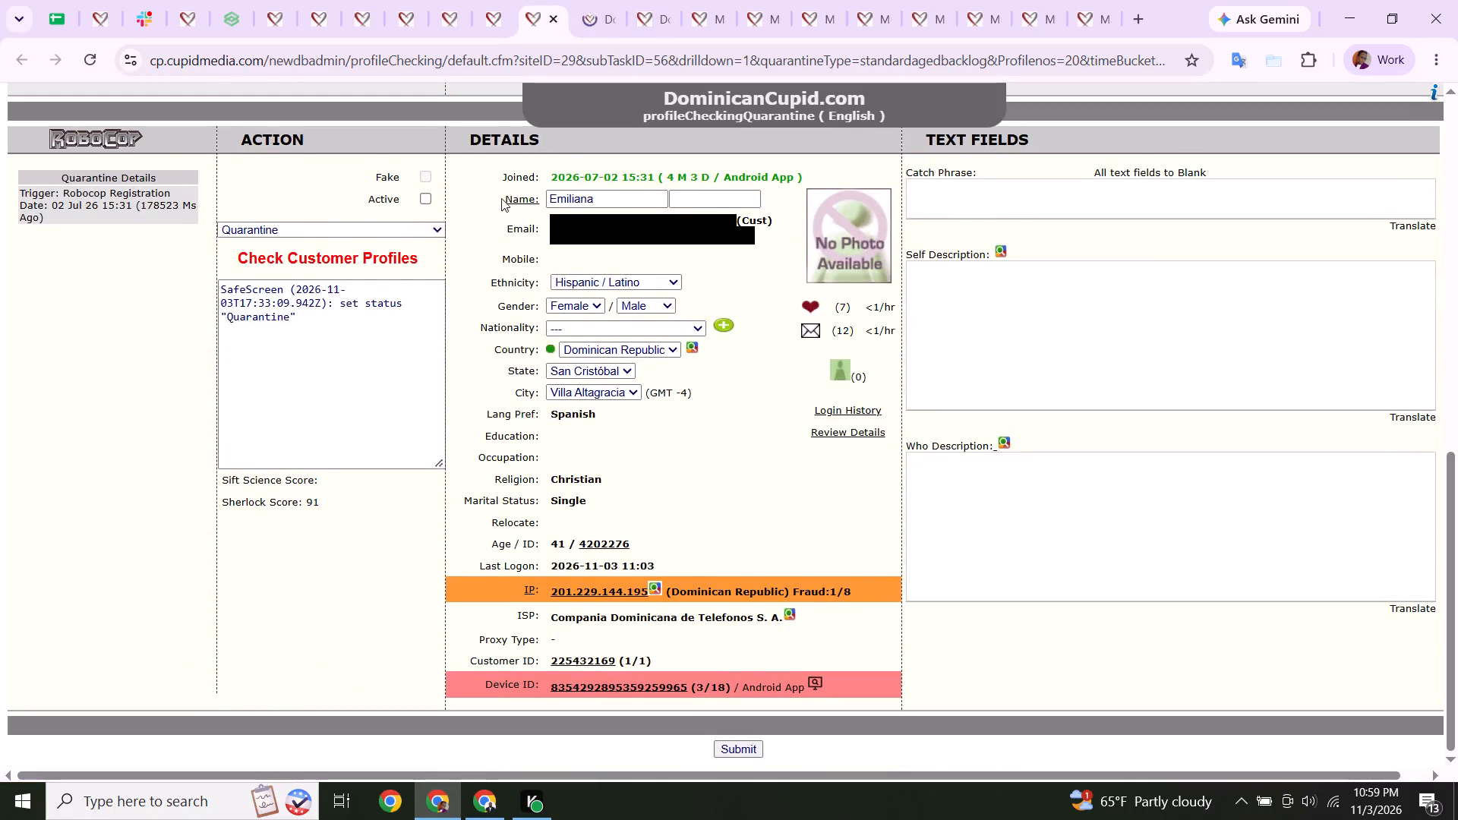
left_click(425, 196)
scroll(529, 343, "down", 4)
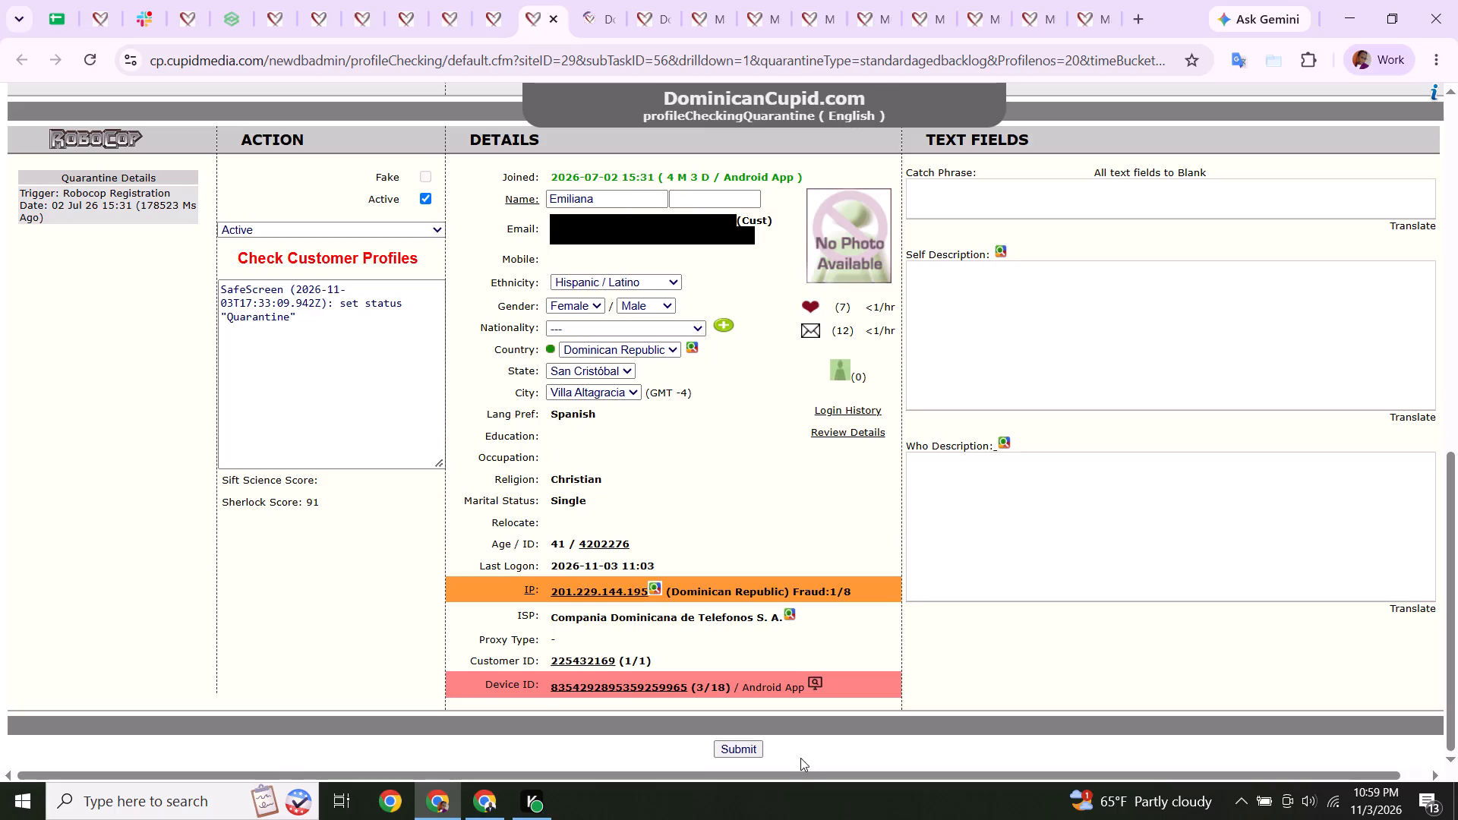
left_click(742, 742)
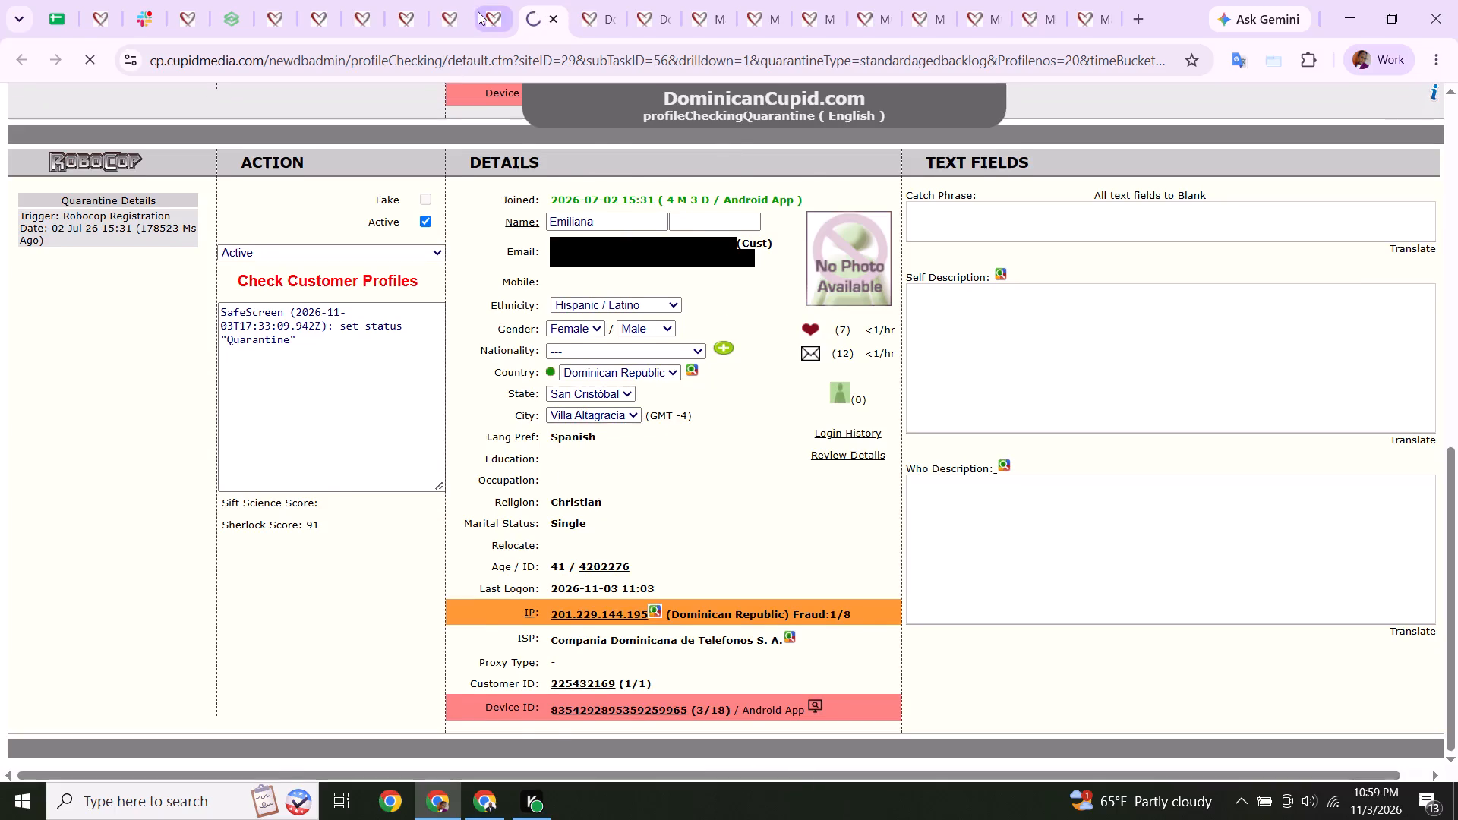
Add the note "male name on email" to Mary's notes in the AsianDating.com quarantine queue.
left_click(476, 11)
scroll(607, 323, "down", 1)
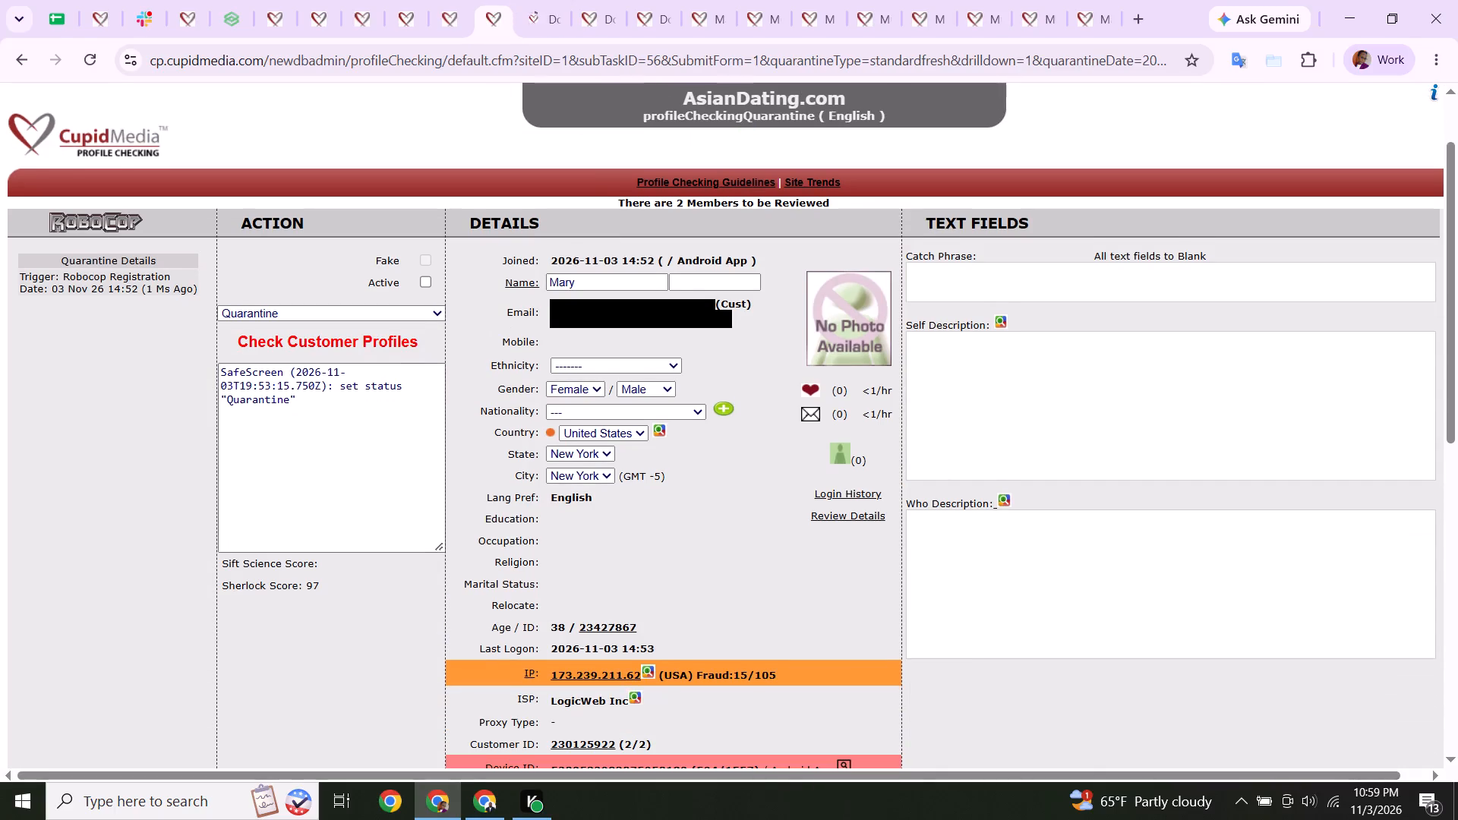
left_click(328, 419)
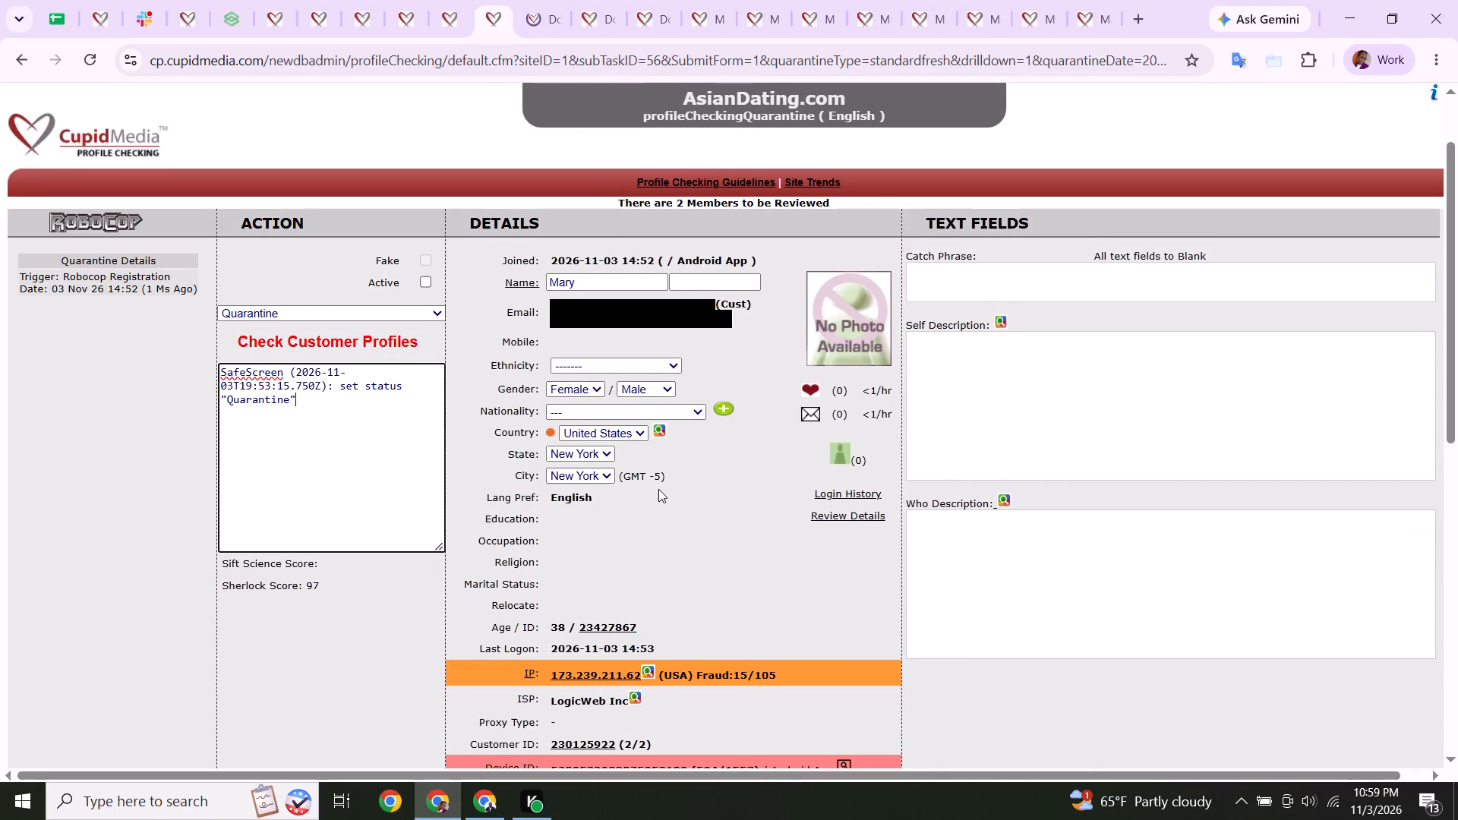
key("Return")
key("Return")
key("Return")
type("ma")
key("l")
type("en")
key("BackSpace")
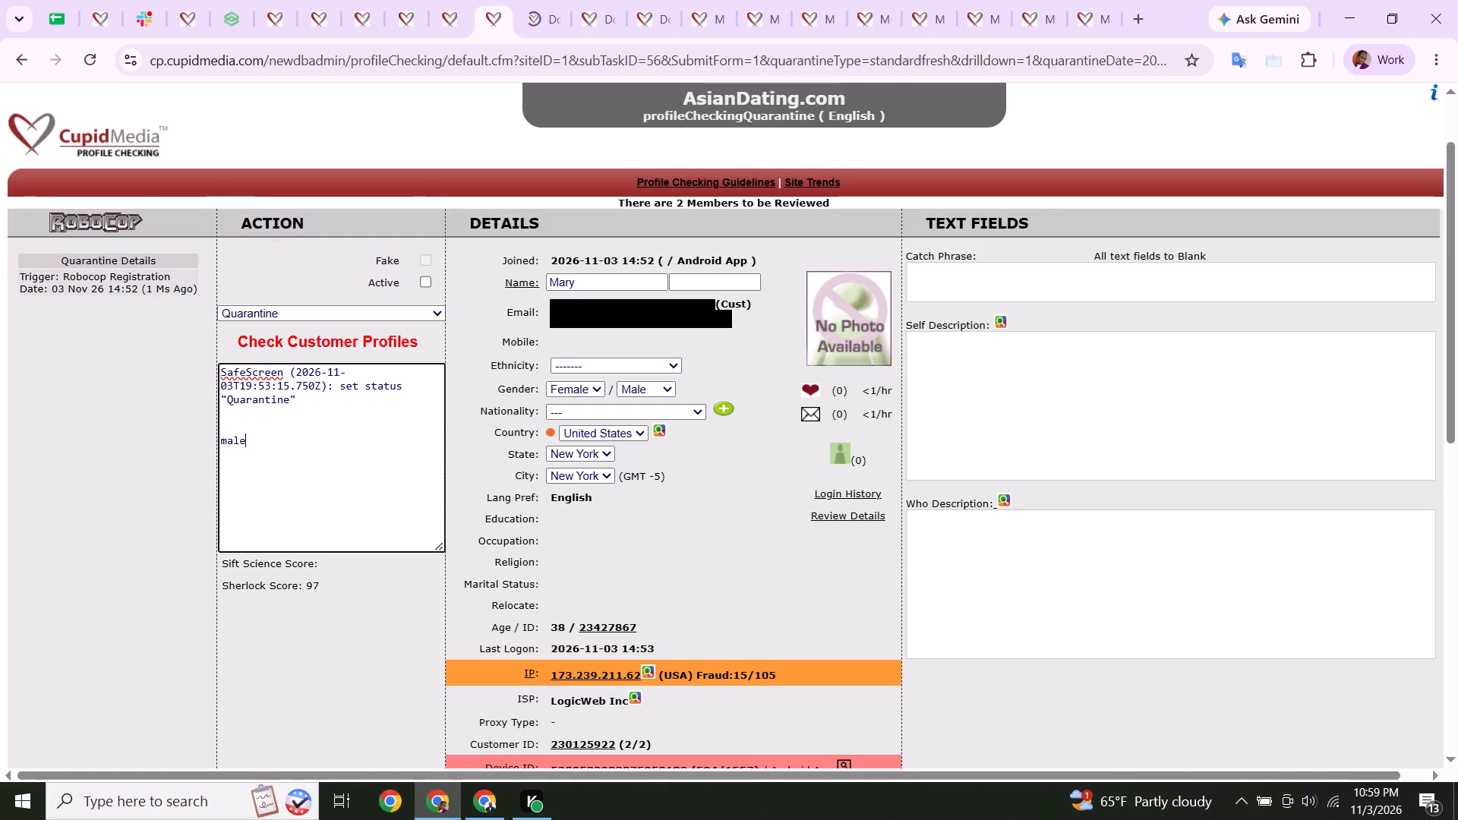
key("BackSpace")
key("BackSpace")
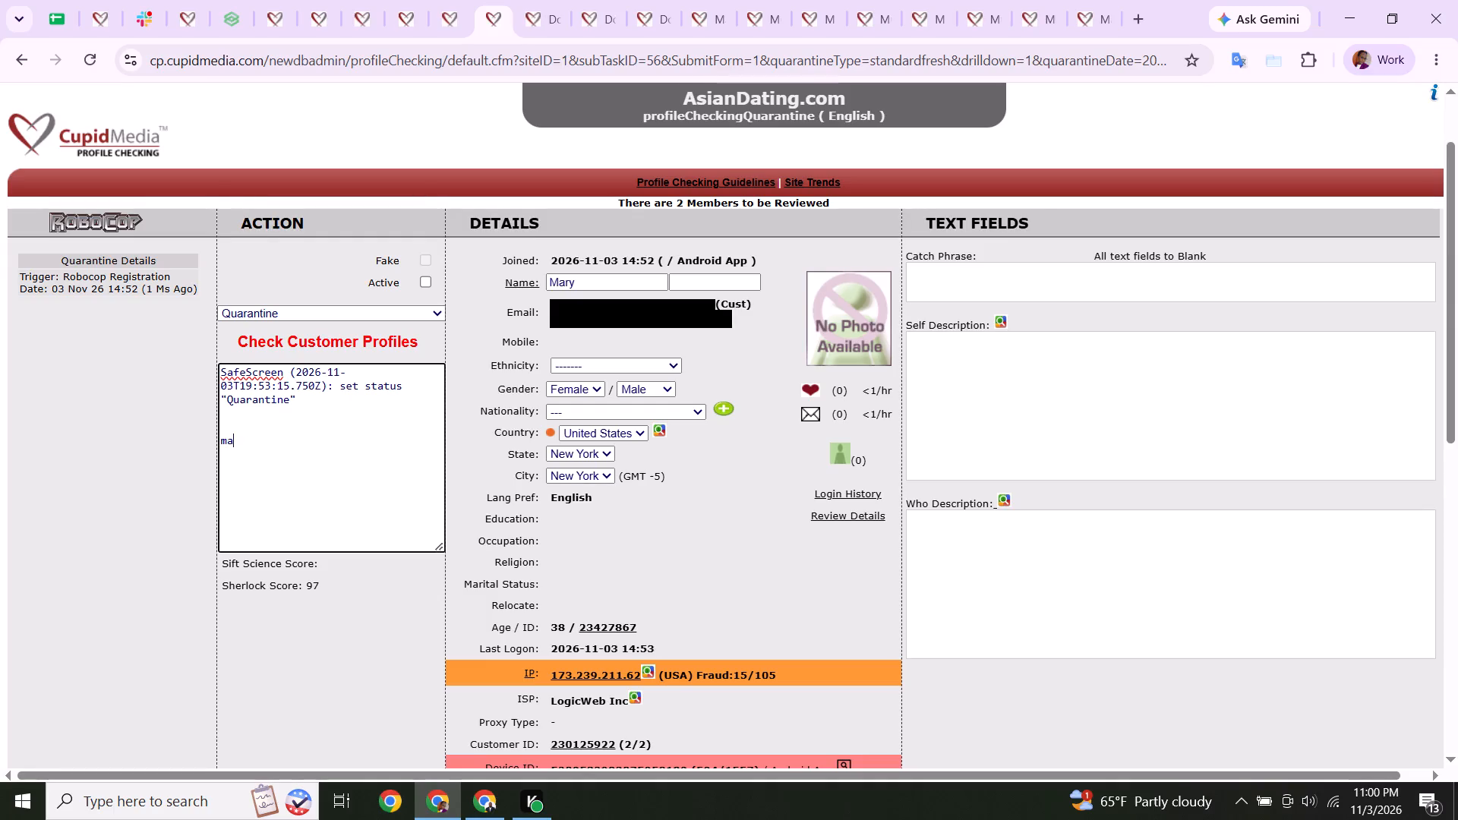
type("le name")
key("space")
type("on email")
key("space")
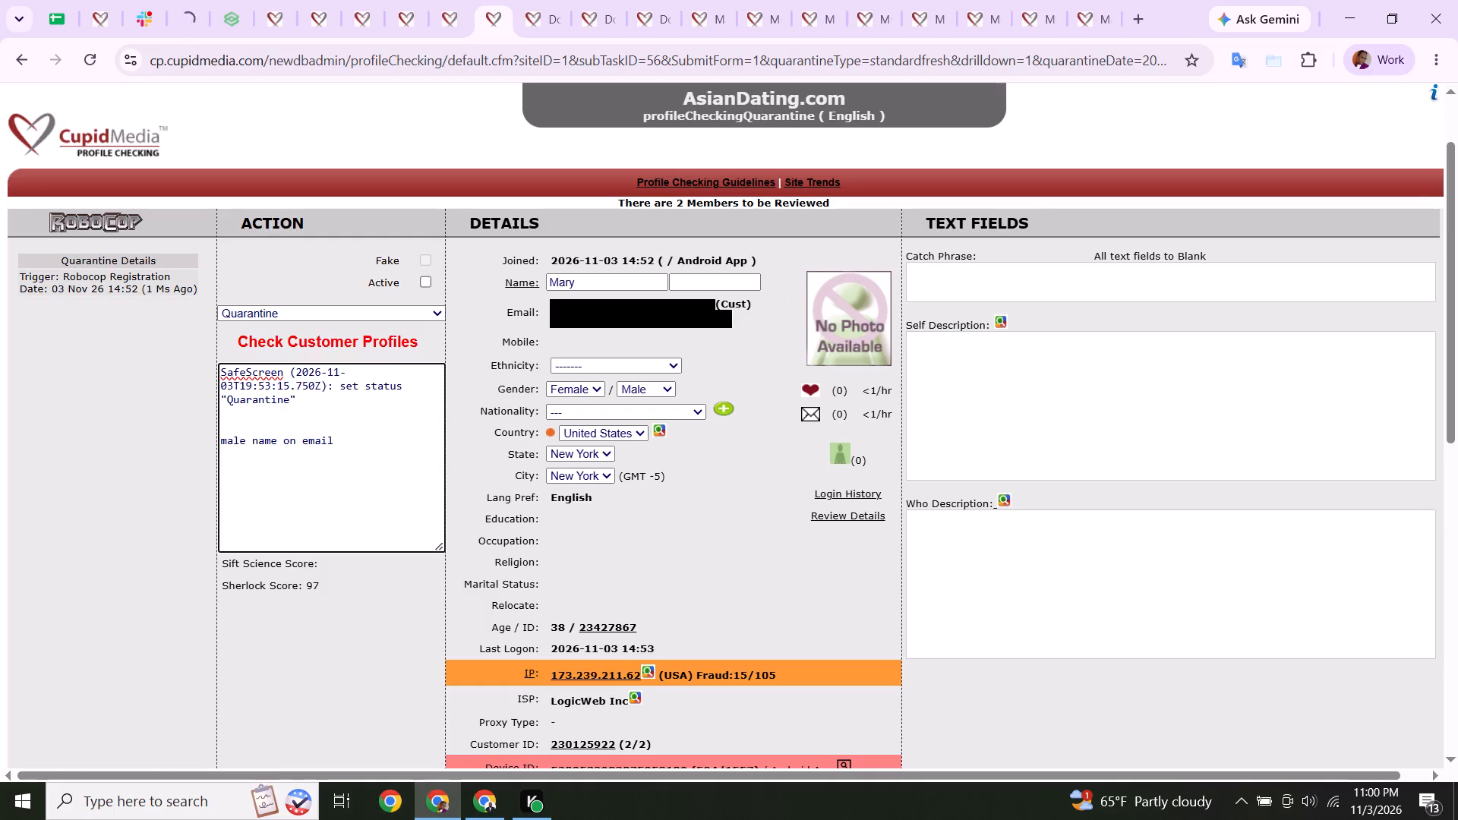
Open Charlotte's full AsianDating profile record and close the leftover tabs that follow it.
scroll(530, 438, "down", 6)
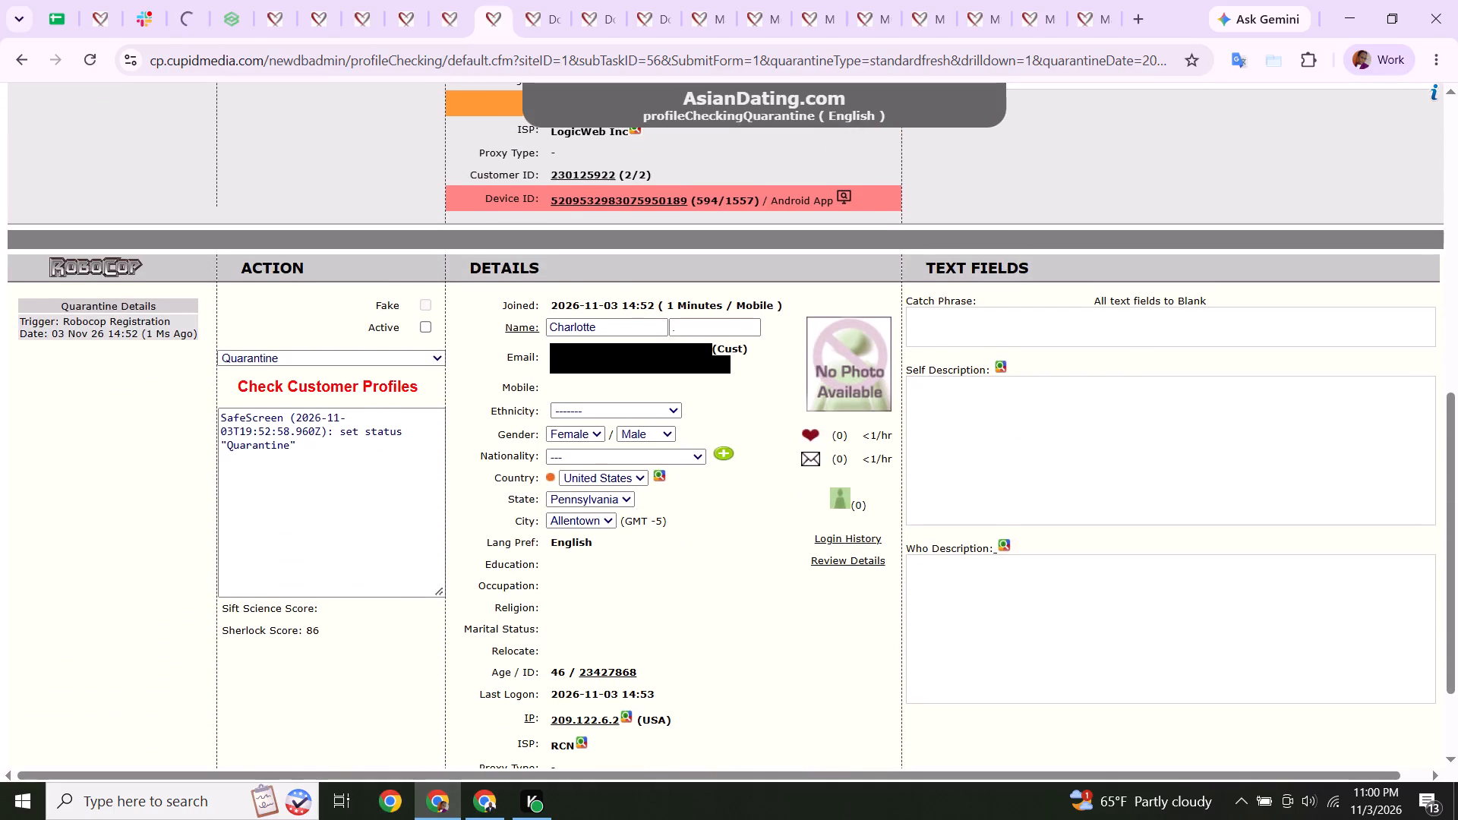
scroll(594, 352, "down", 1)
left_click(519, 229)
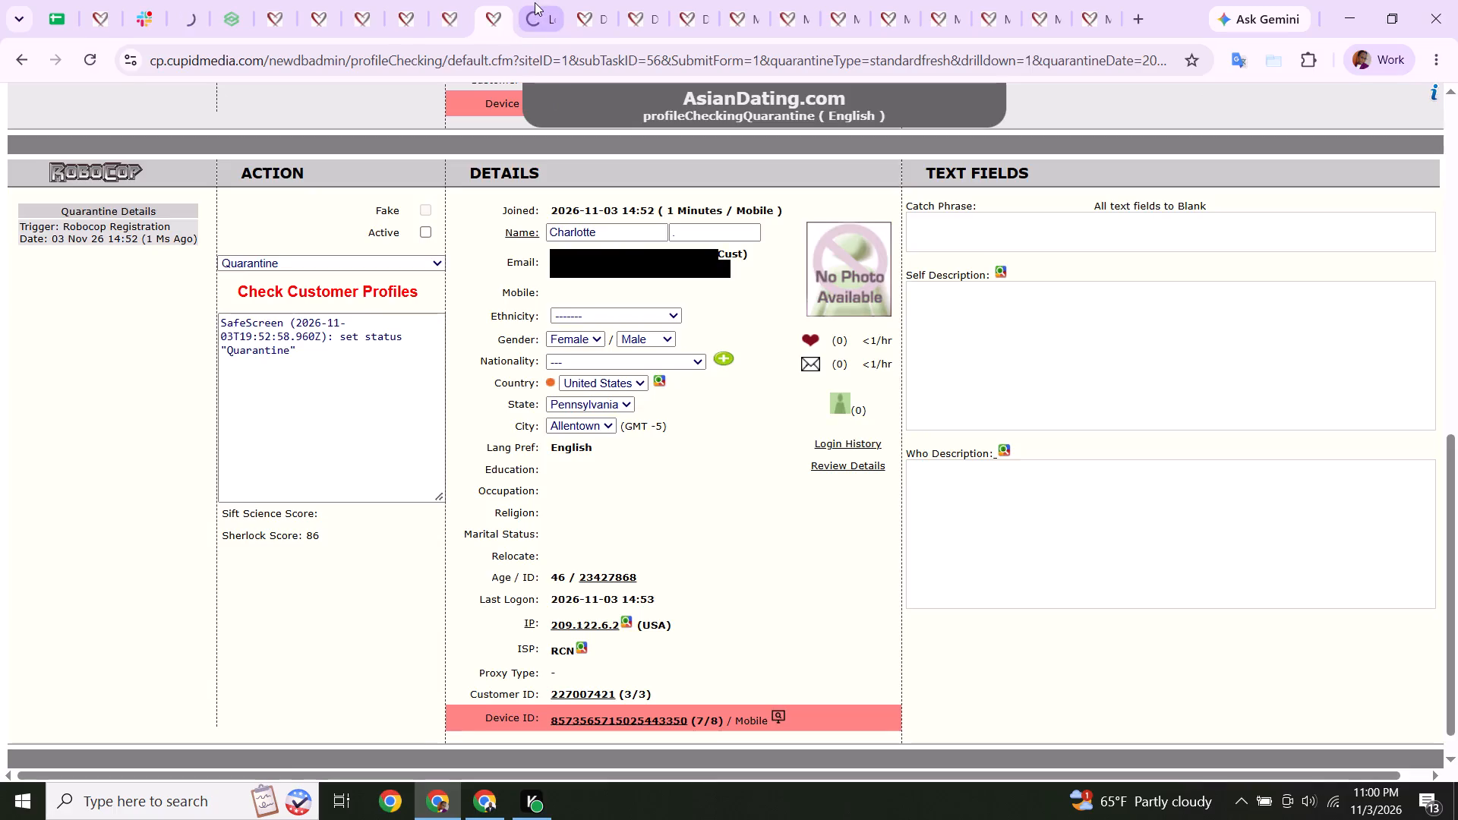
left_click(535, 2)
right_click(535, 2)
left_click(614, 436)
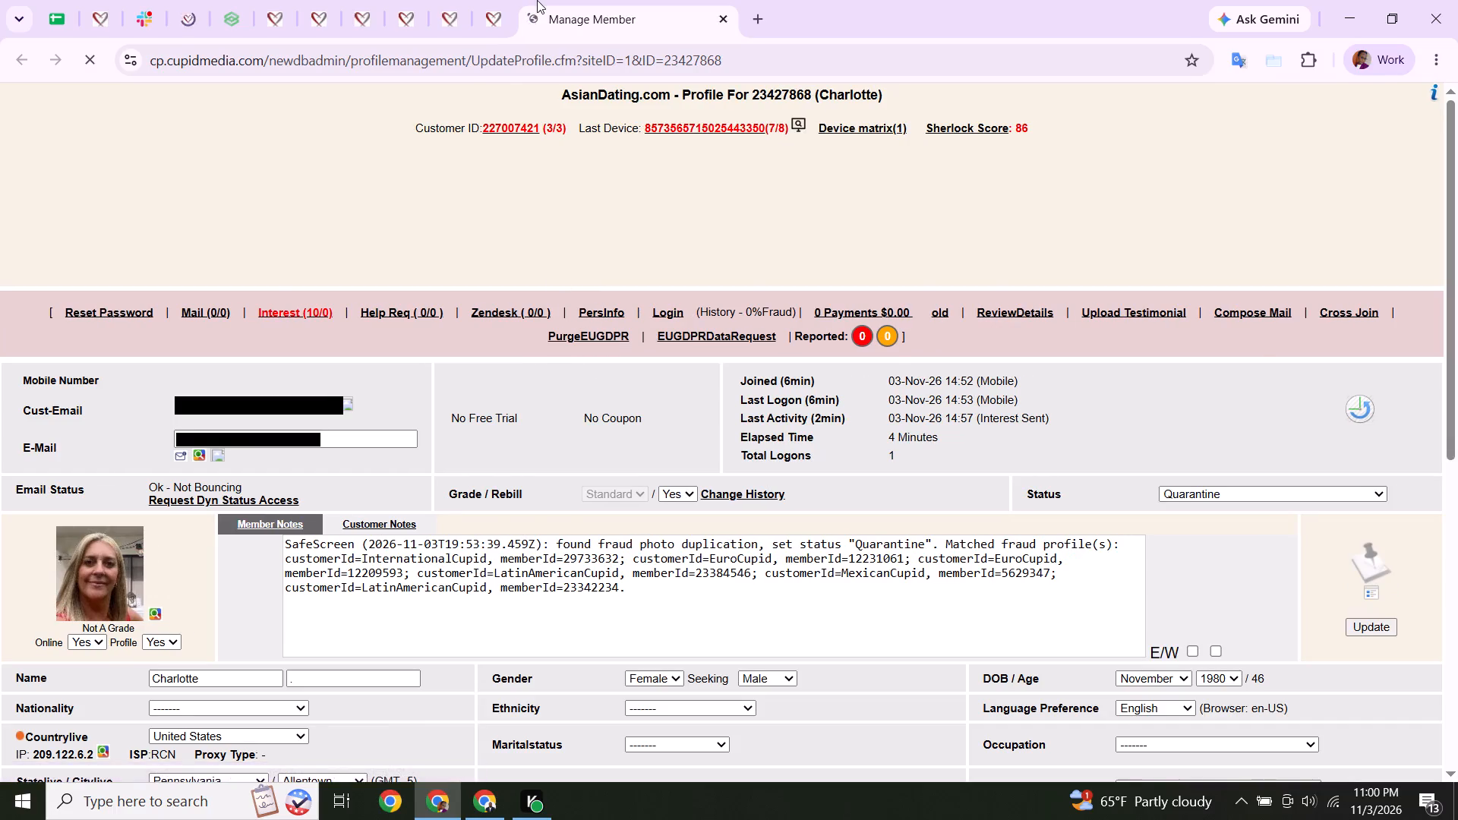
left_click(489, 11)
scroll(560, 383, "down", 8)
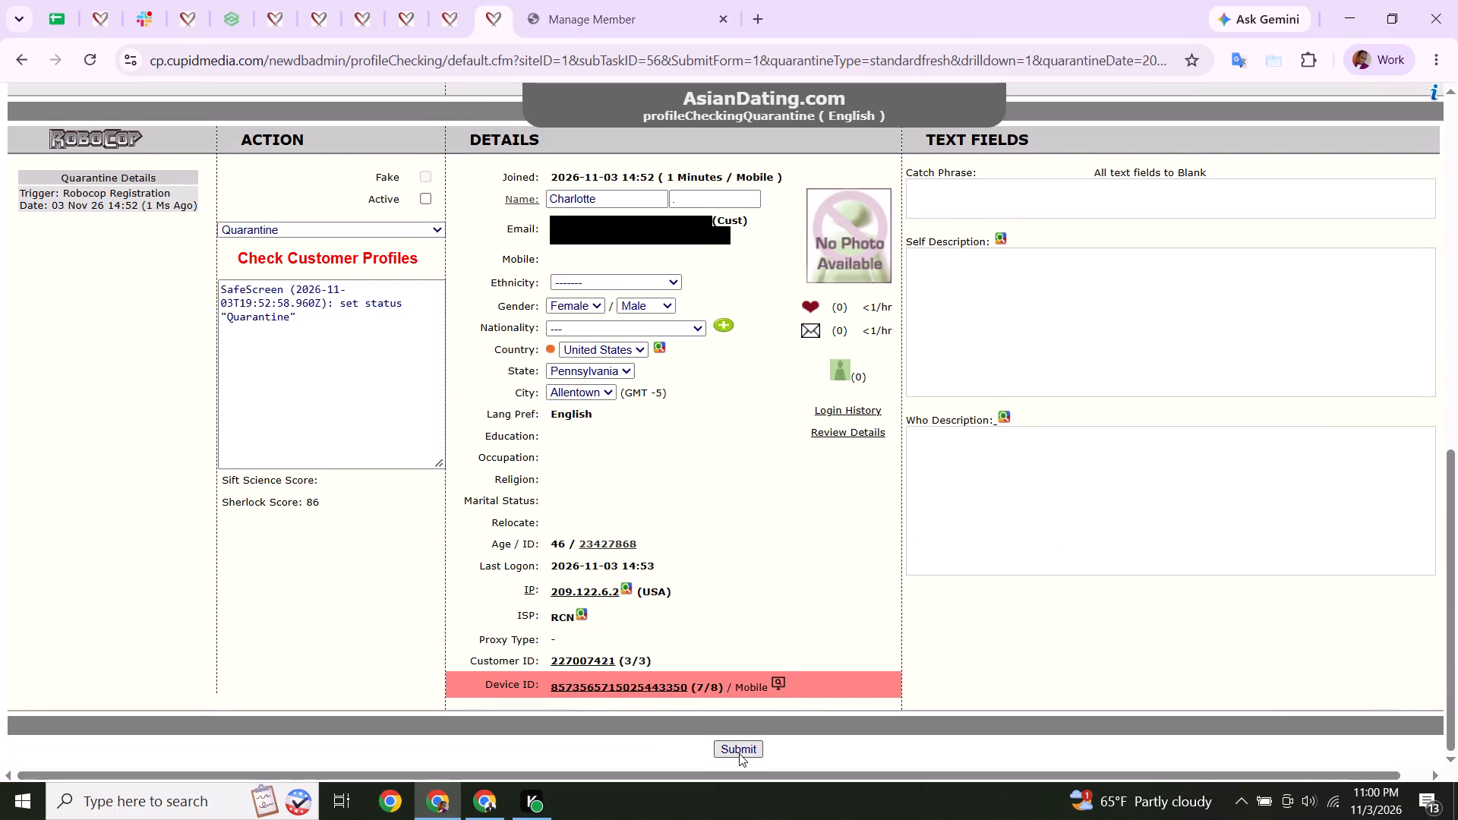
left_click(739, 753)
left_click(626, 14)
left_click(720, 13)
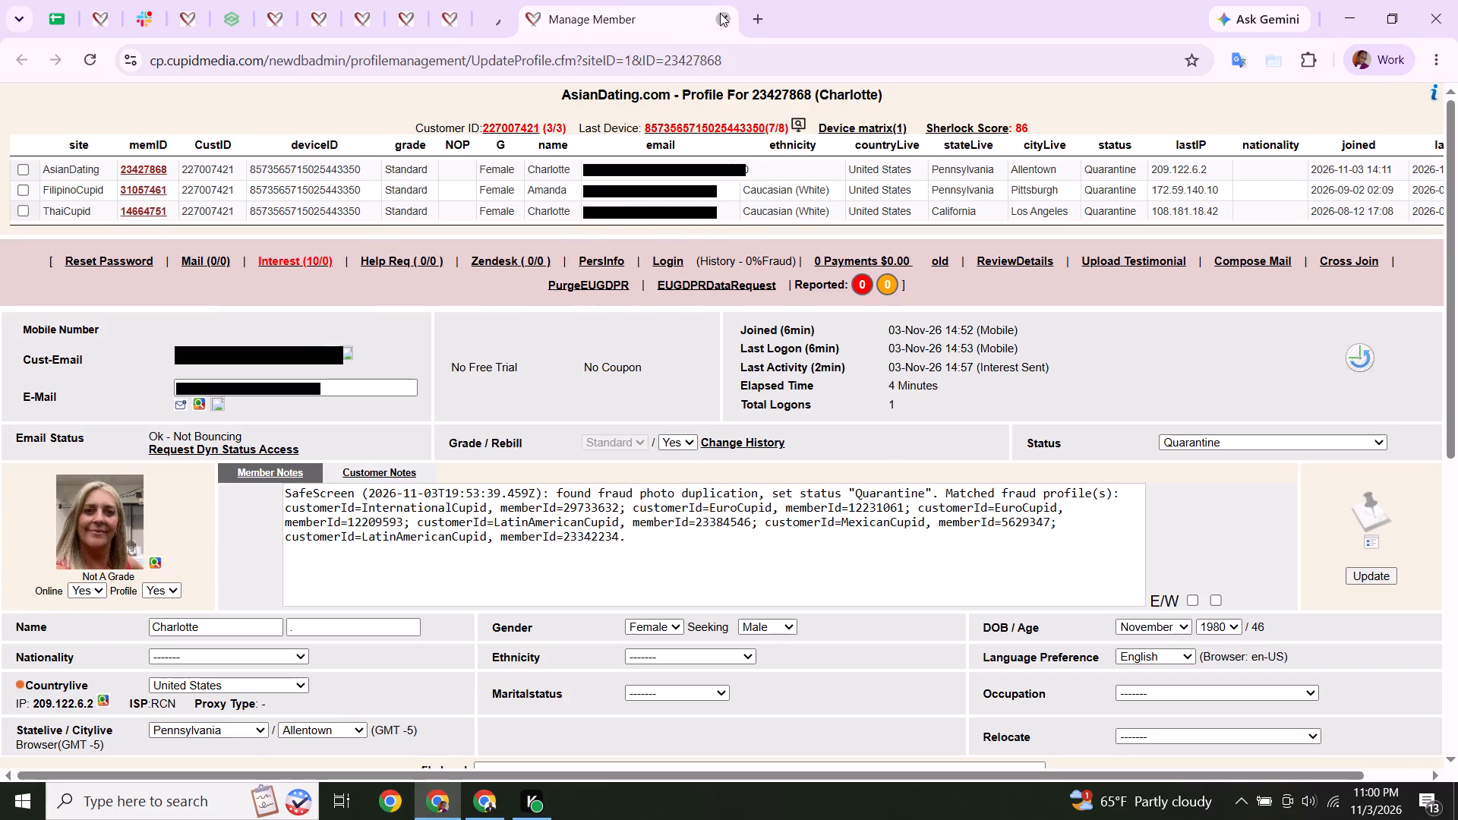
left_click(444, 12)
scroll(548, 393, "down", 3)
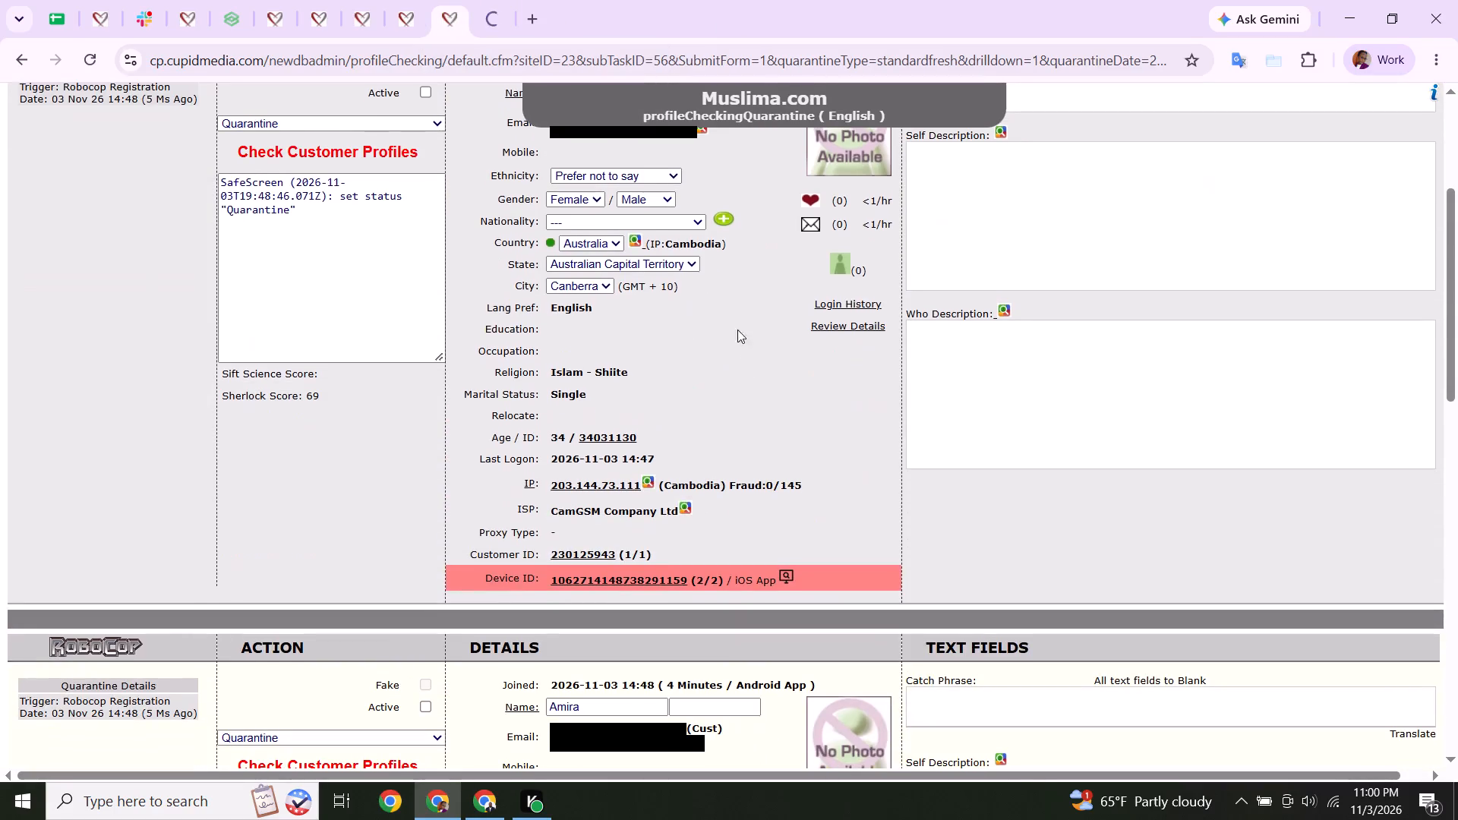
triple_click(698, 243)
right_click(698, 243)
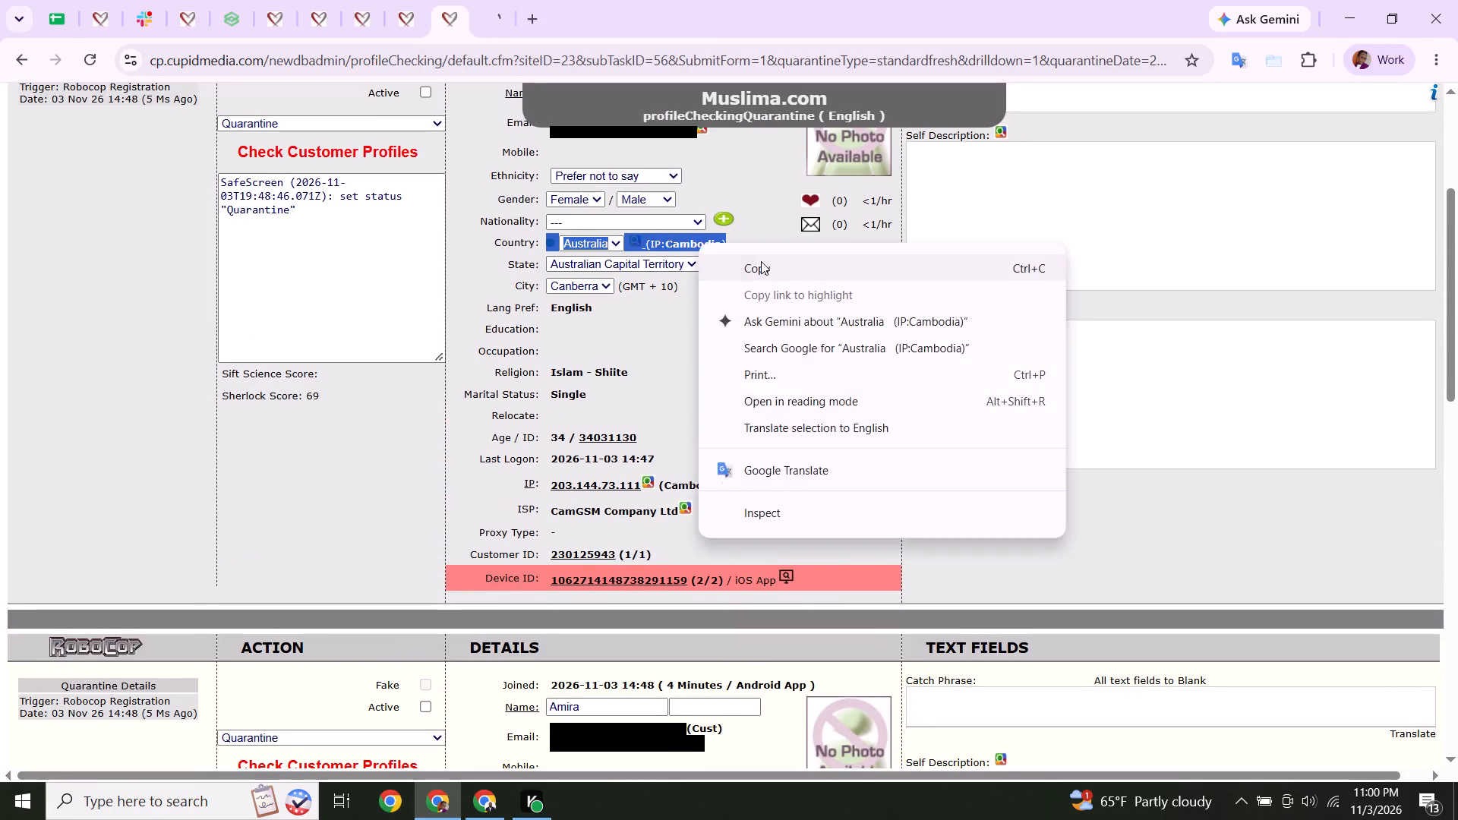
left_click(761, 261)
left_click(349, 228)
key("Return")
key("Return")
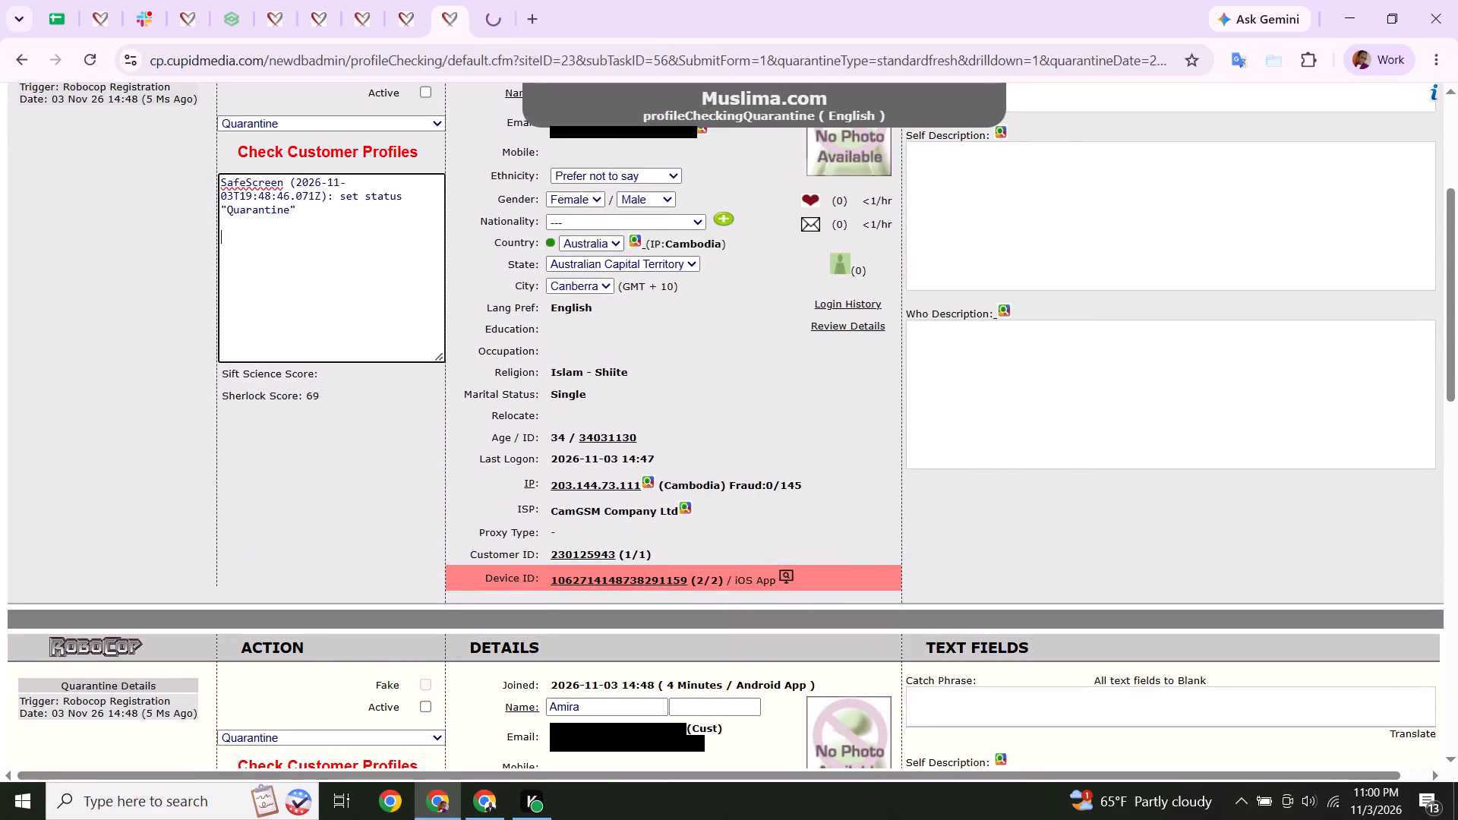
right_click(321, 254)
left_click(369, 475)
scroll(608, 338, "down", 5)
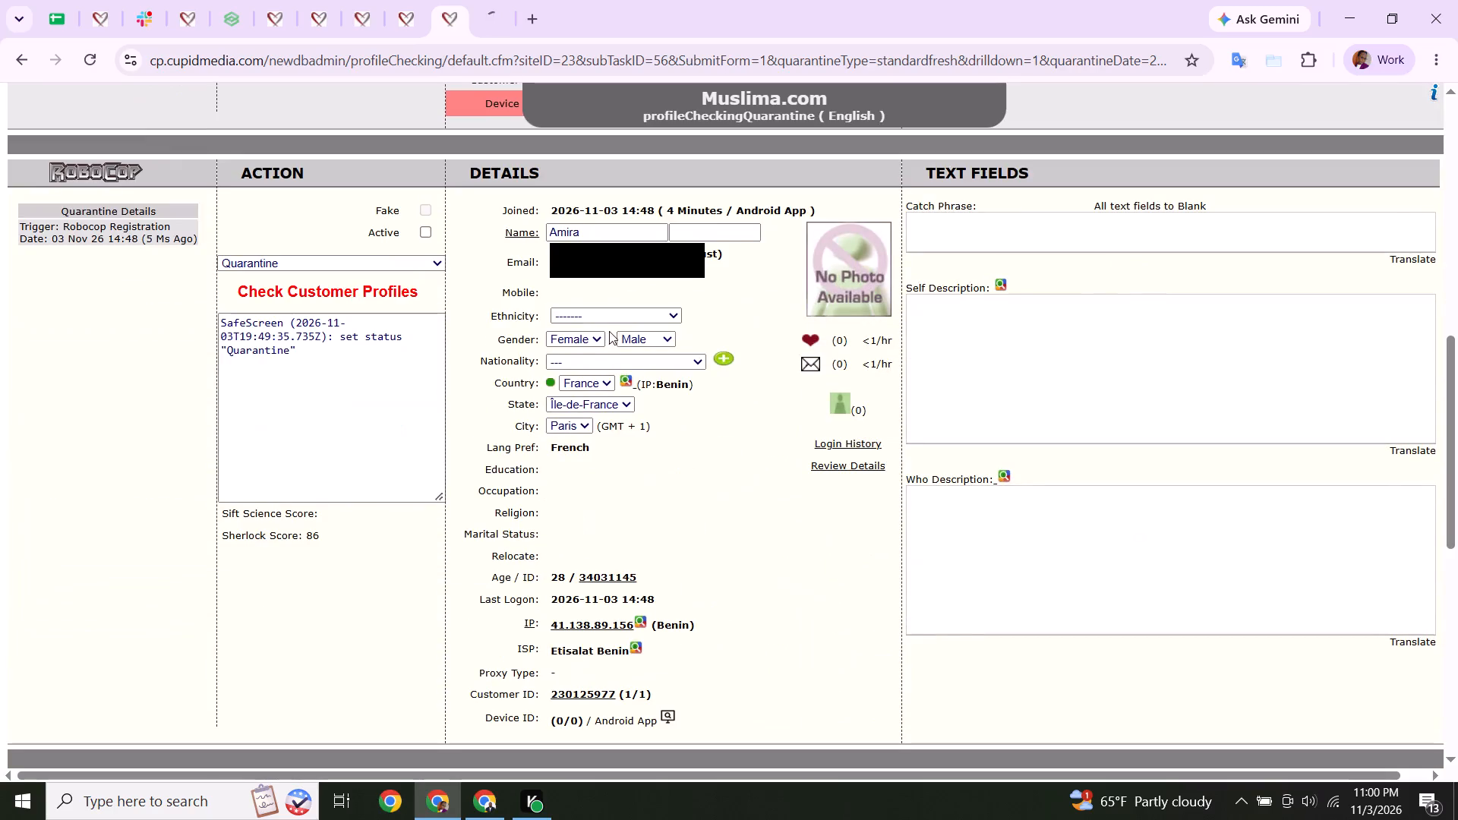
triple_click(677, 387)
right_click(677, 387)
left_click(718, 414)
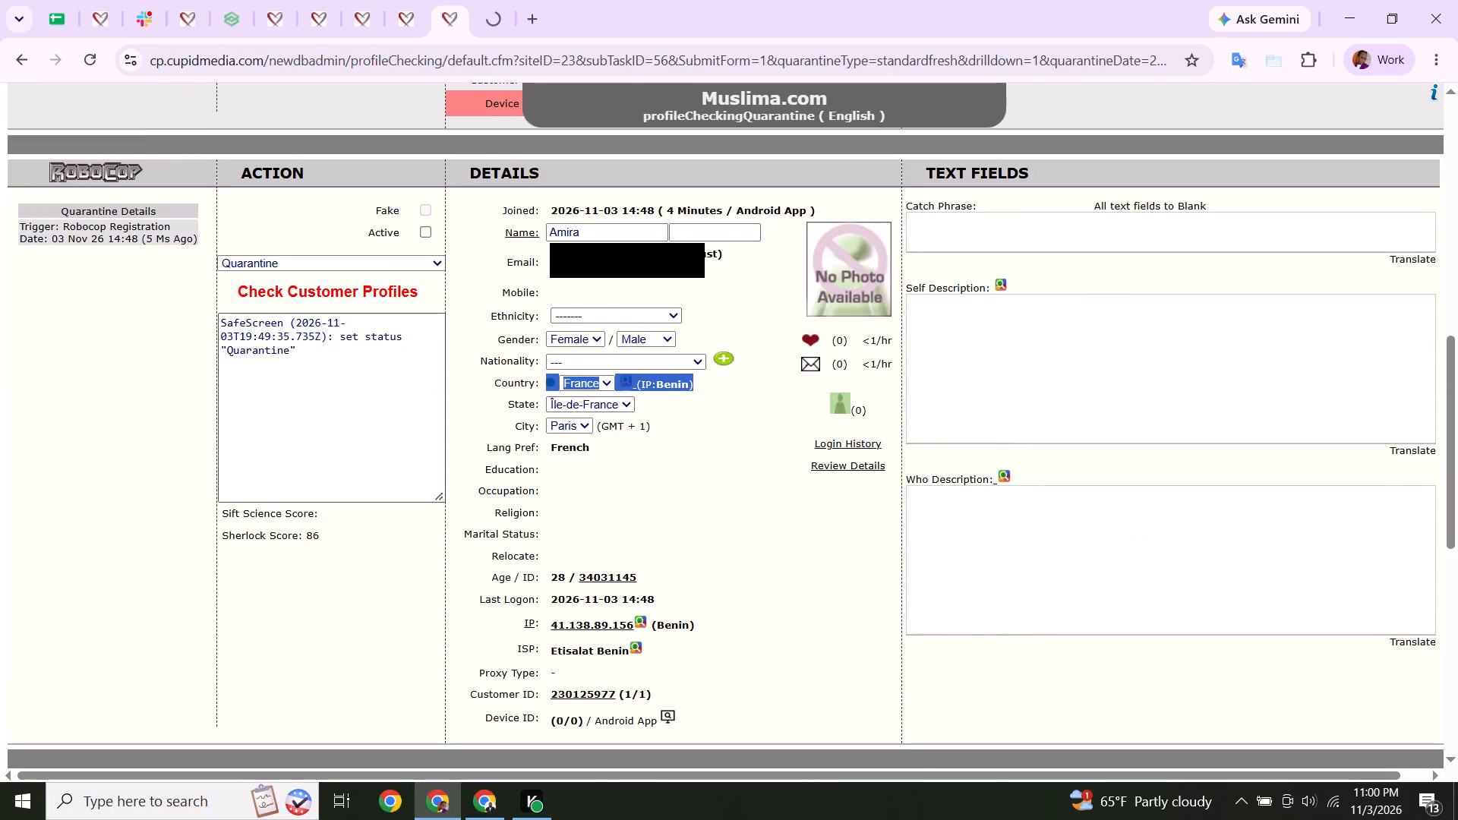
left_click(305, 390)
key("Return")
key("Return")
right_click(266, 436)
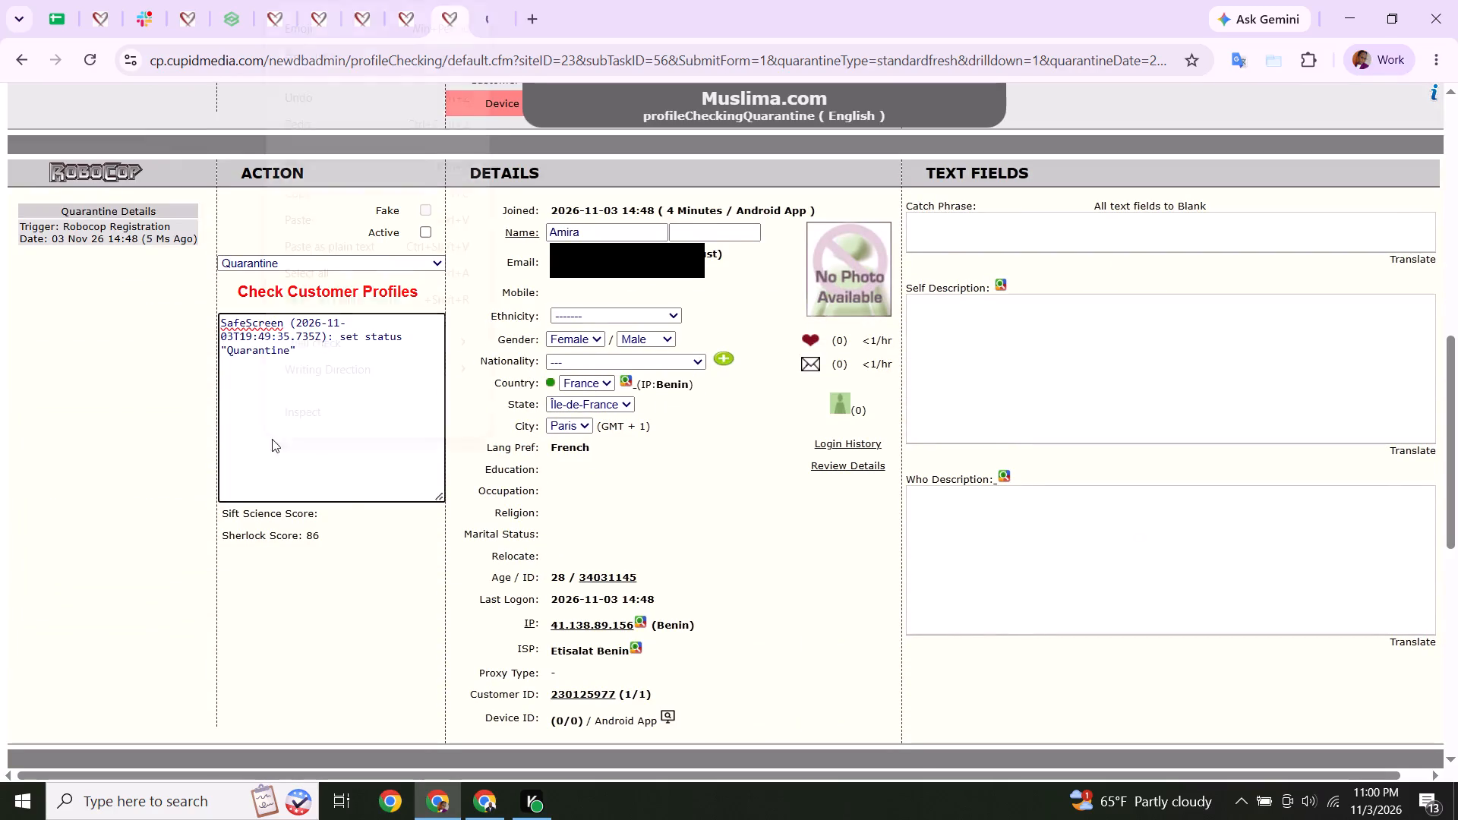
left_click(384, 222)
scroll(711, 439, "down", 3)
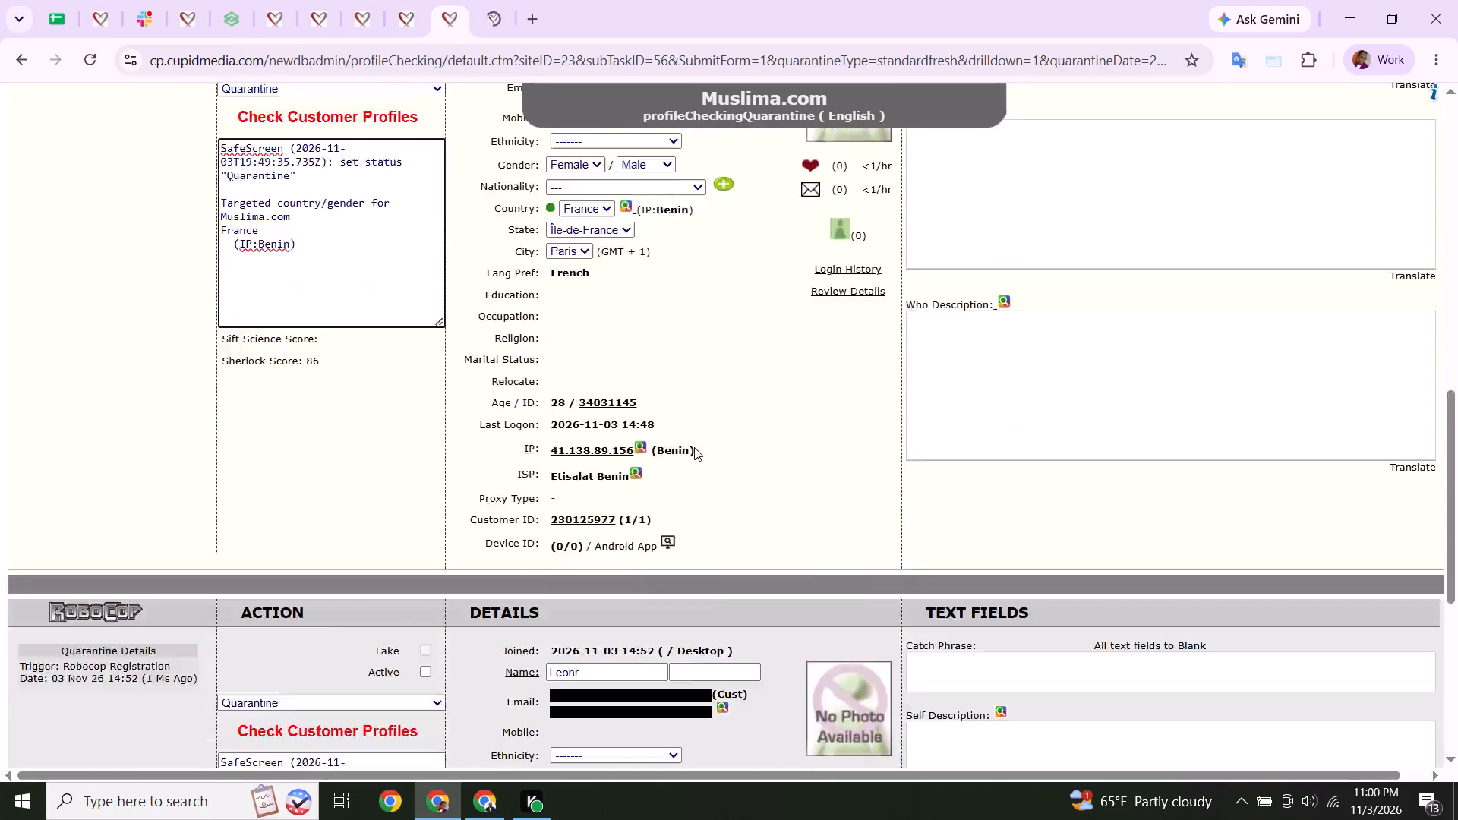
scroll(694, 447, "down", 3)
left_click(522, 276)
left_click(595, 0)
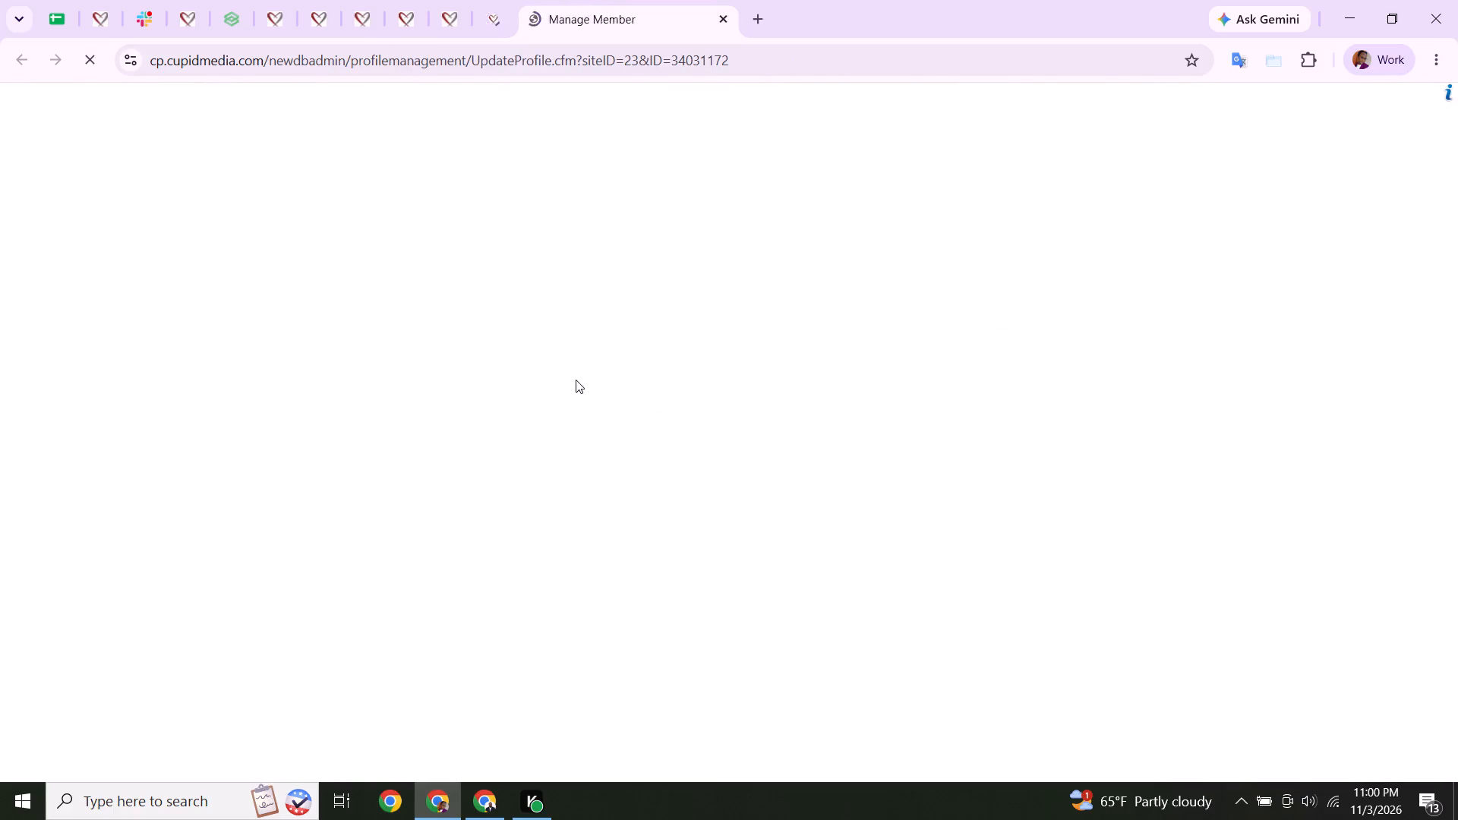
scroll(514, 471, "down", 2)
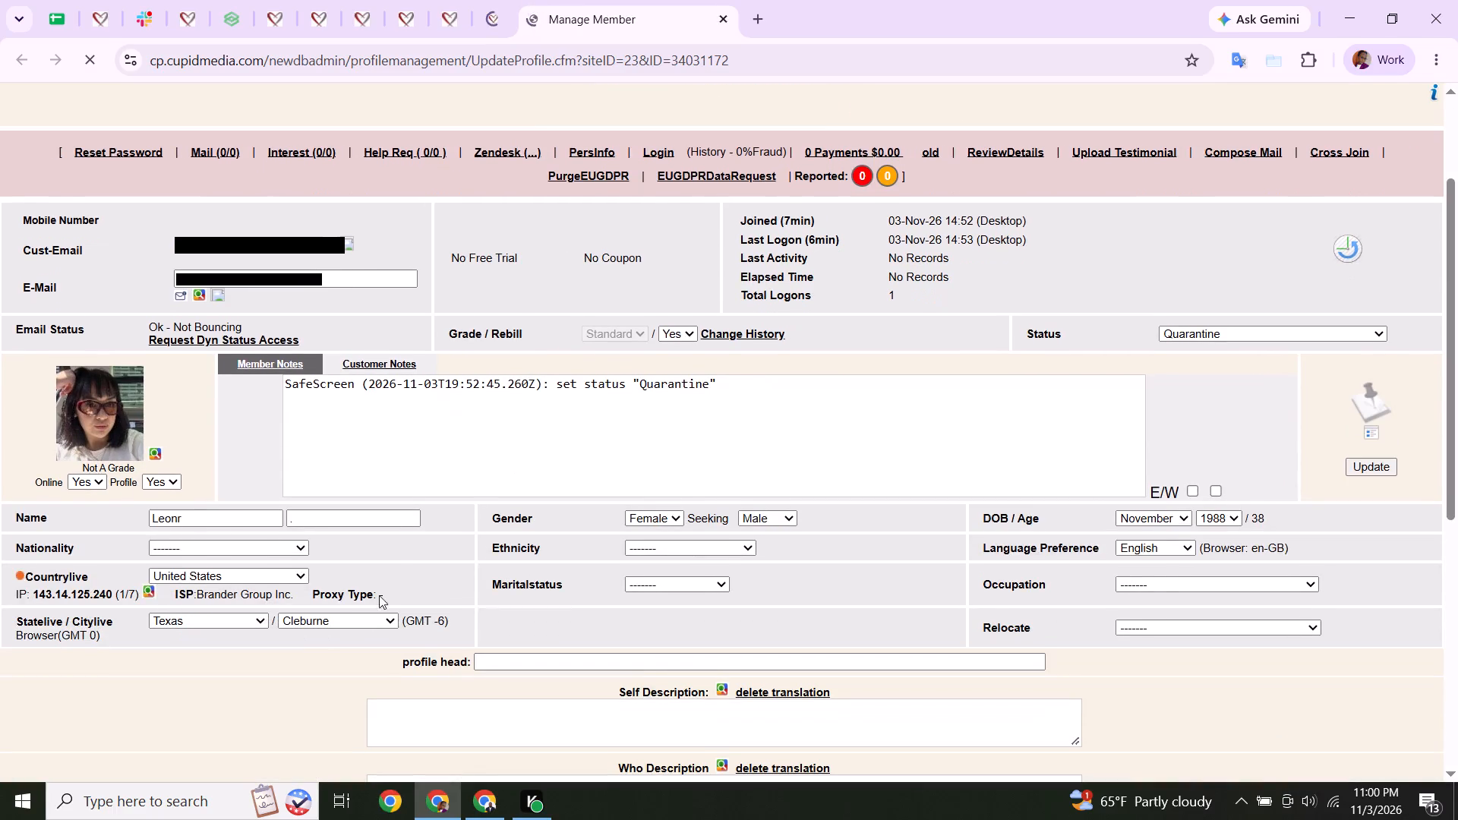
scroll(492, 348, "up", 6)
scroll(486, 358, "down", 4)
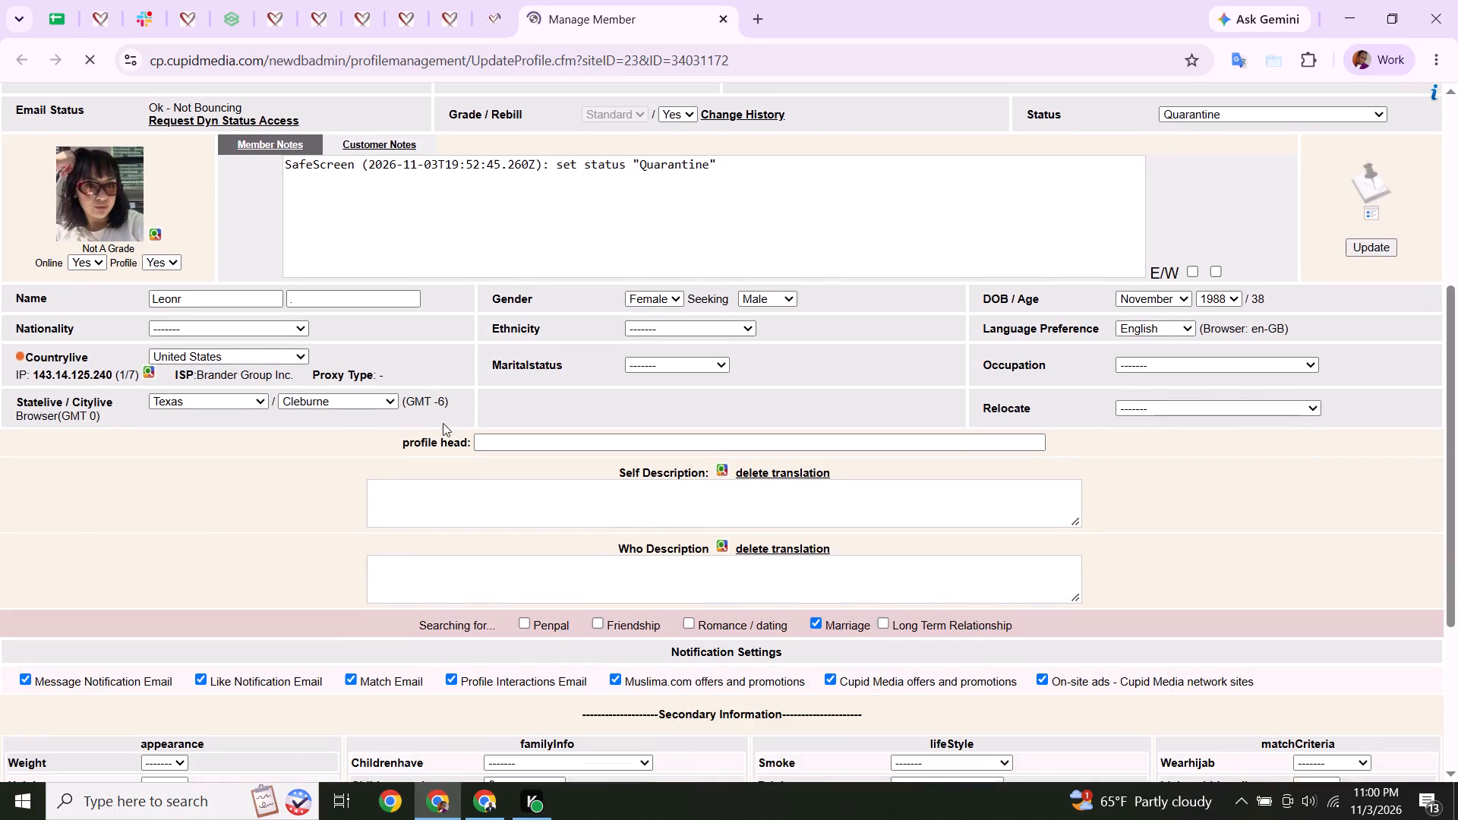
scroll(568, 289, "up", 4)
scroll(515, 325, "down", 2)
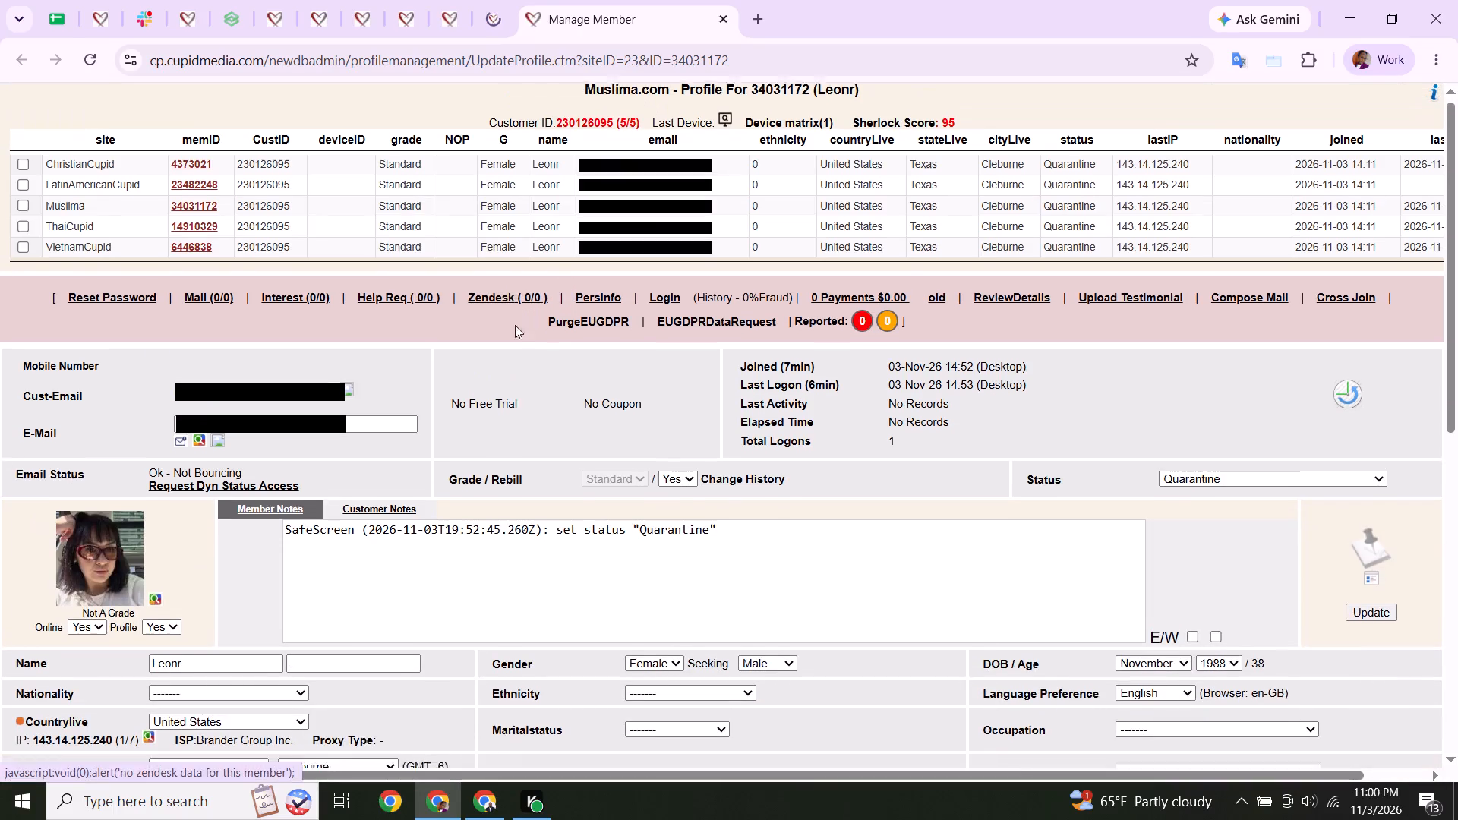
left_click_drag(401, 582, 409, 591)
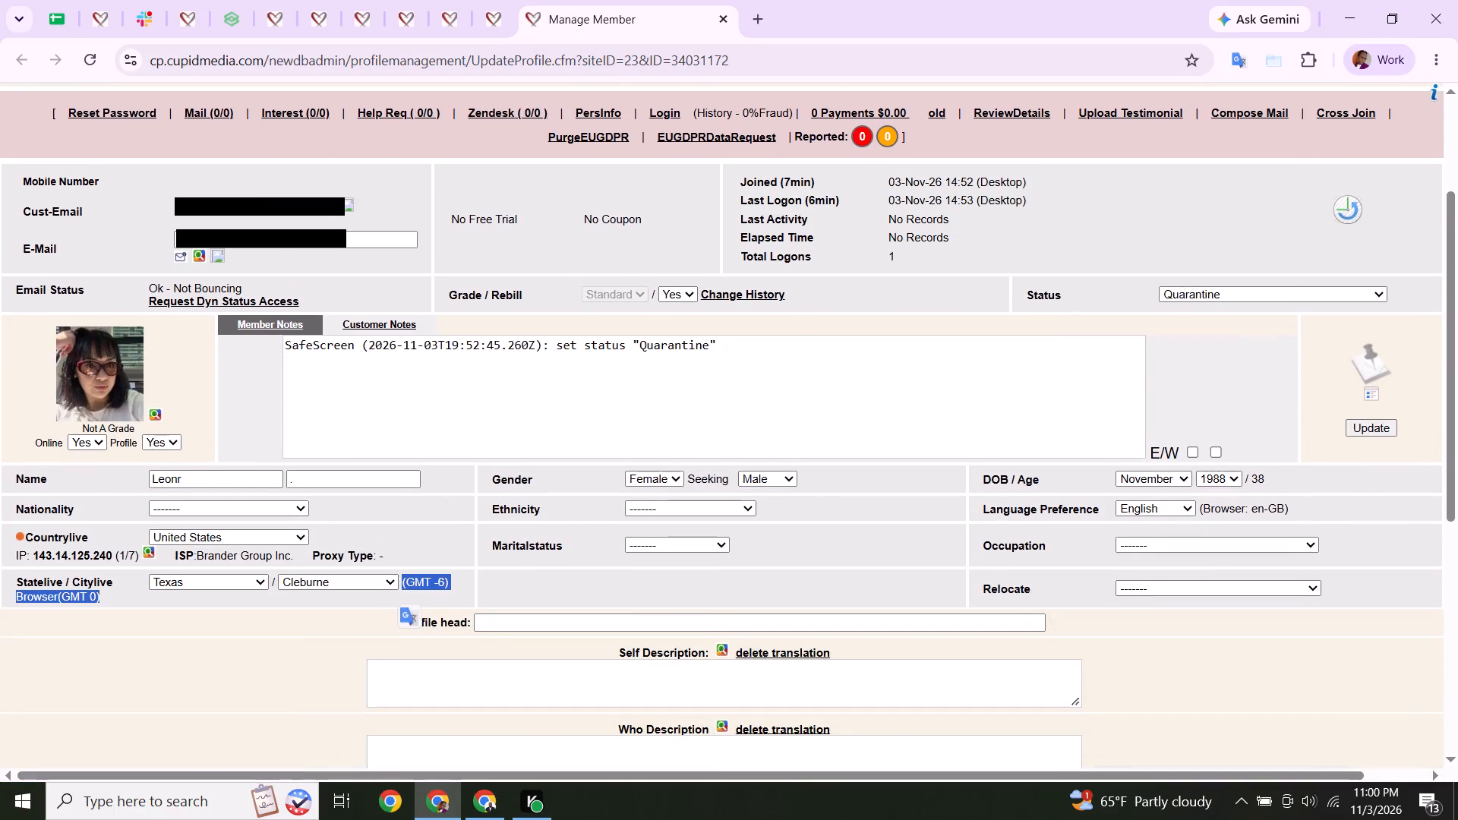
right_click(417, 579)
left_click(511, 305)
scroll(667, 269, "up", 5)
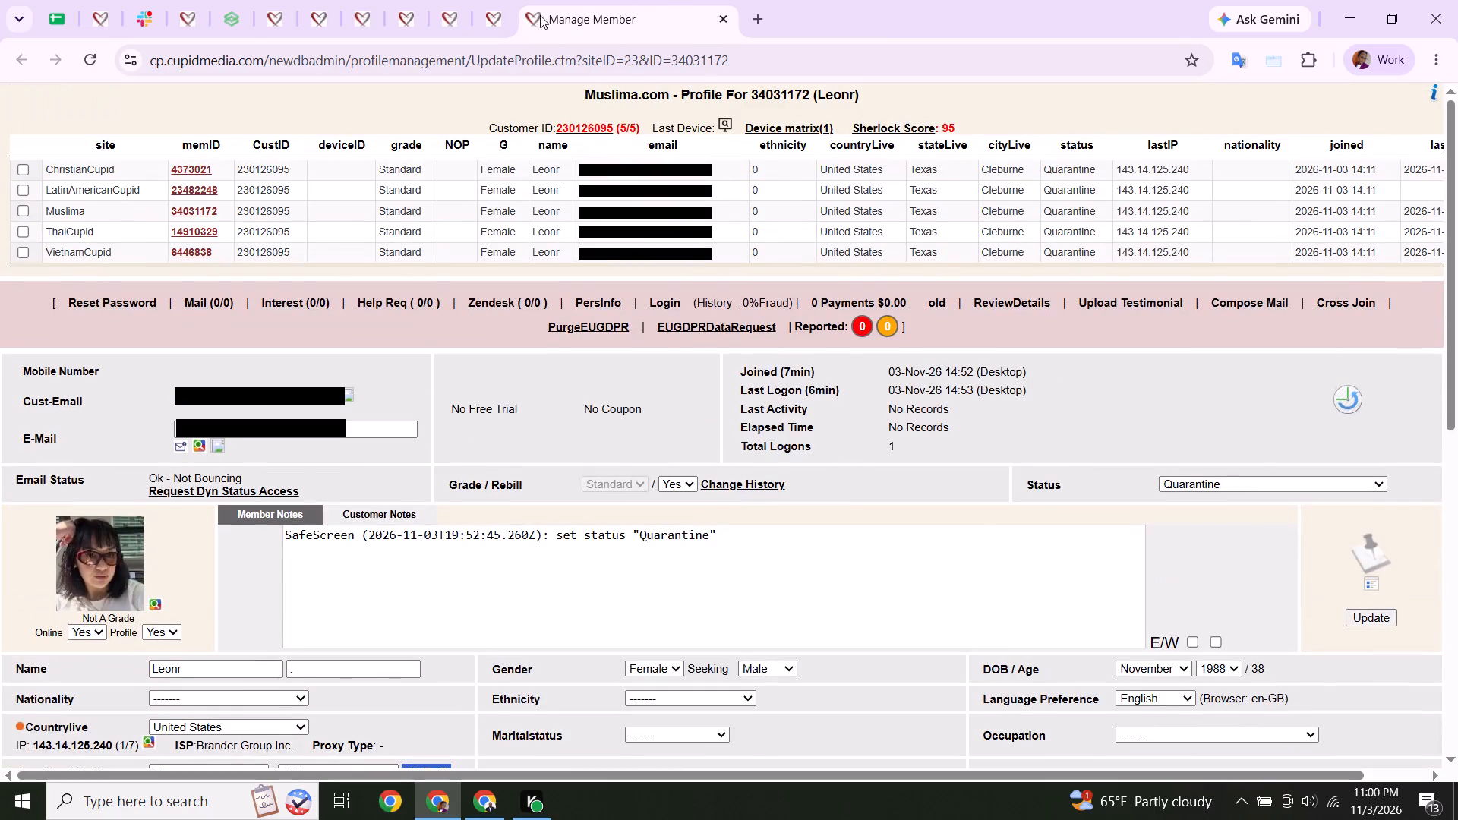
left_click(440, 11)
left_click(342, 417)
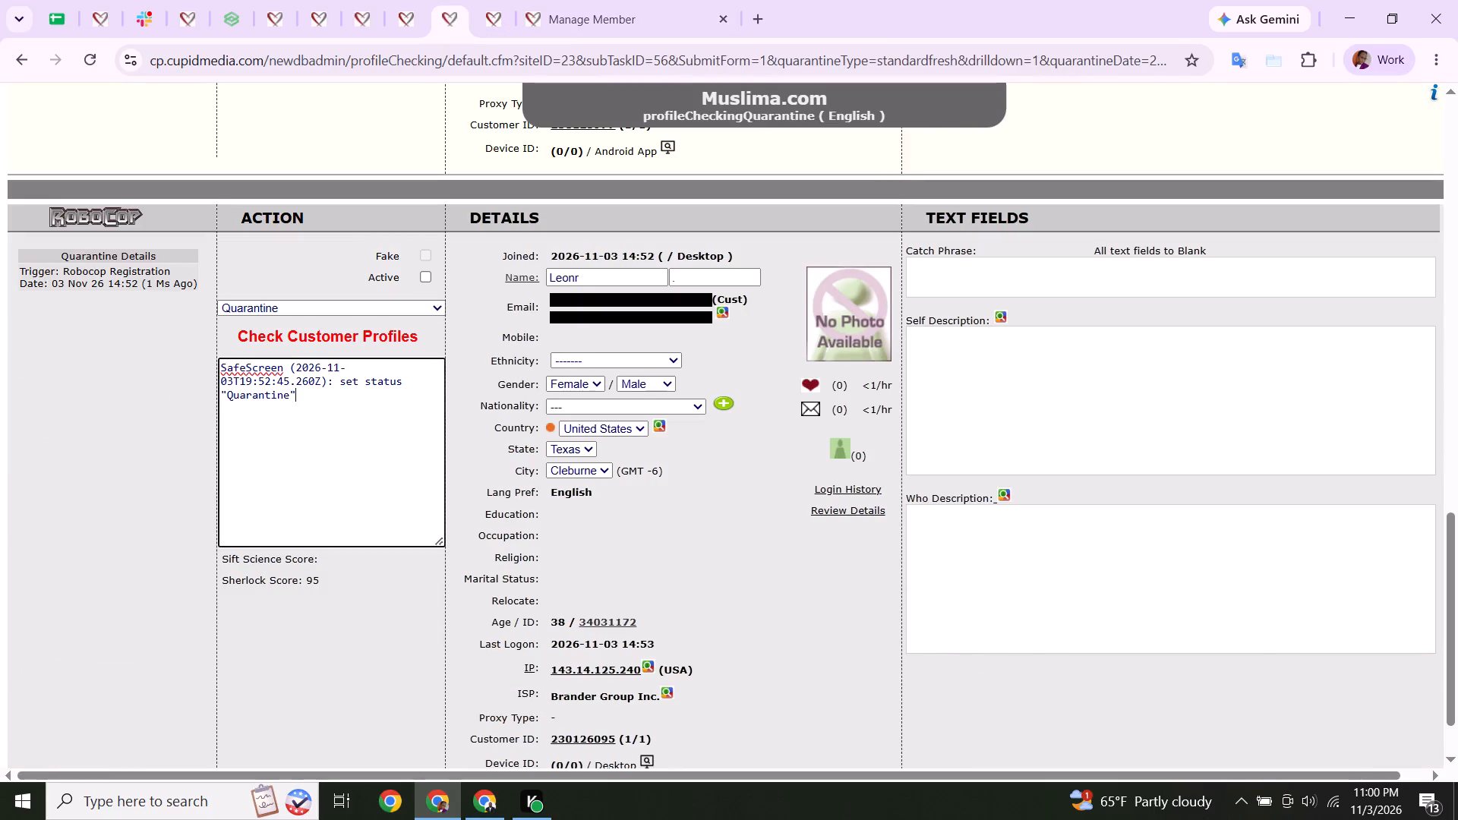
key("Return")
key("Return")
key("ctrl+v")
scroll(353, 447, "down", 2)
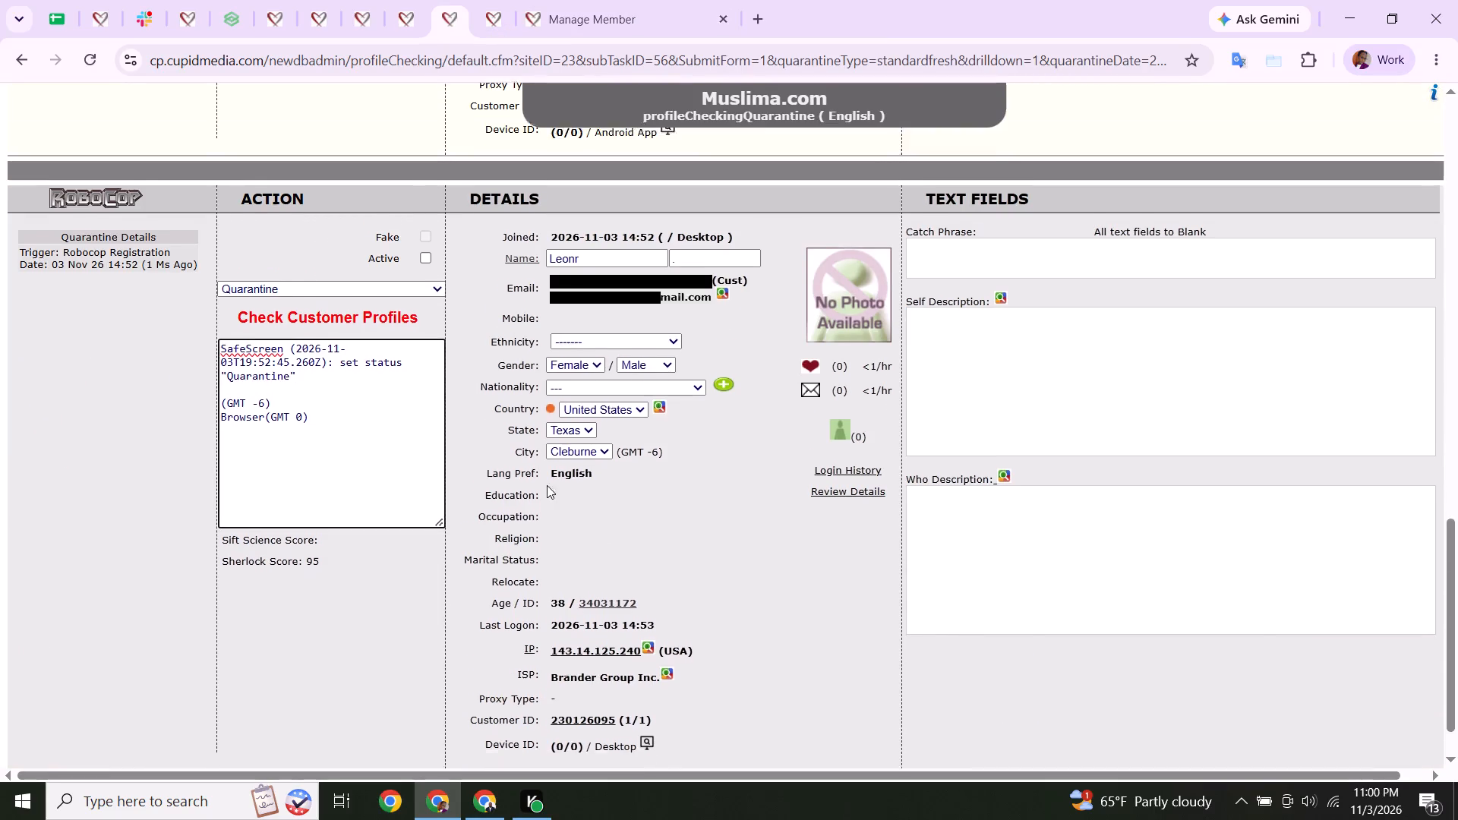
scroll(547, 485, "down", 5)
left_click(731, 750)
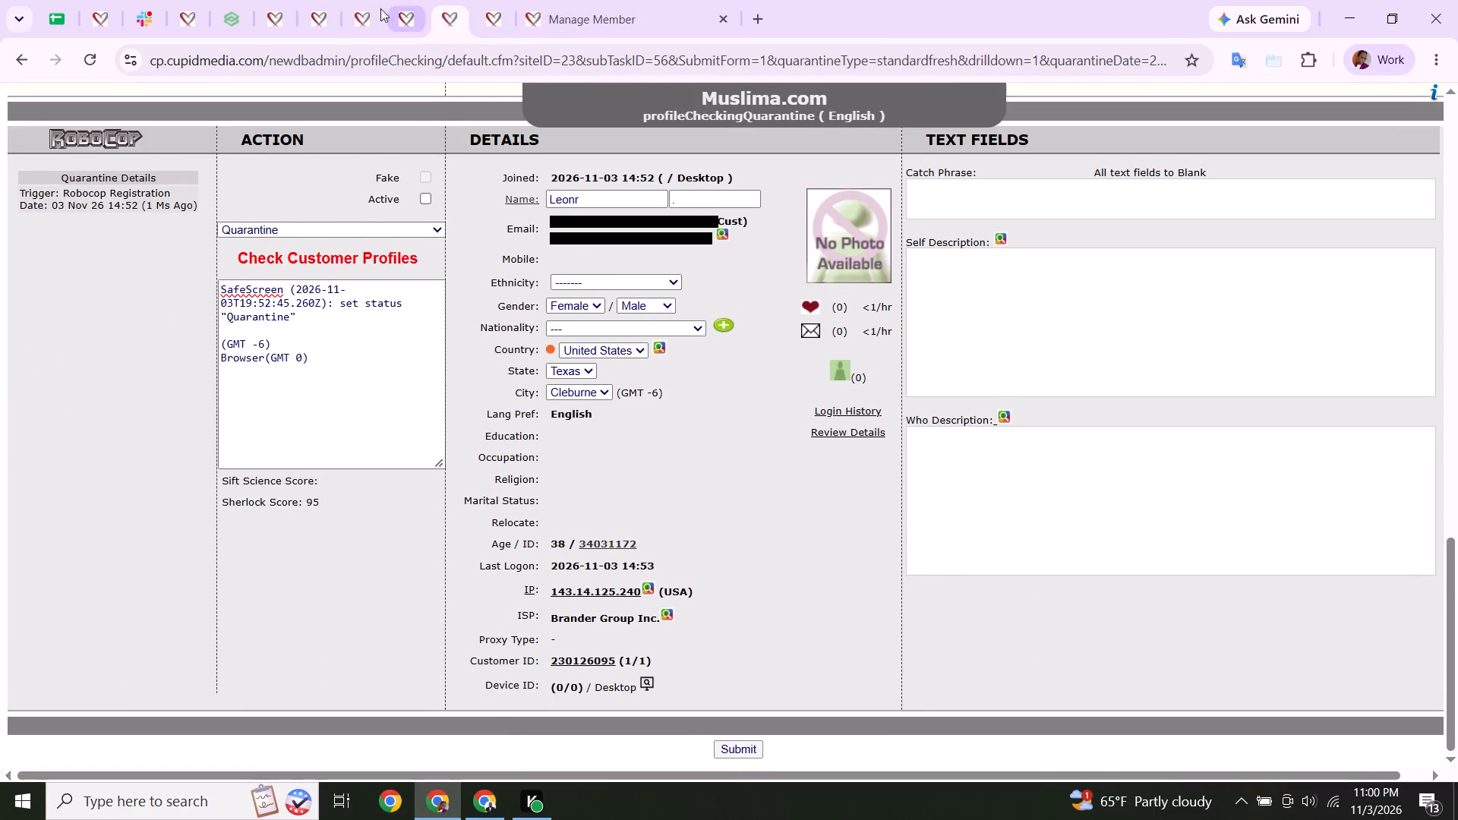
left_click(398, 10)
scroll(661, 427, "down", 1)
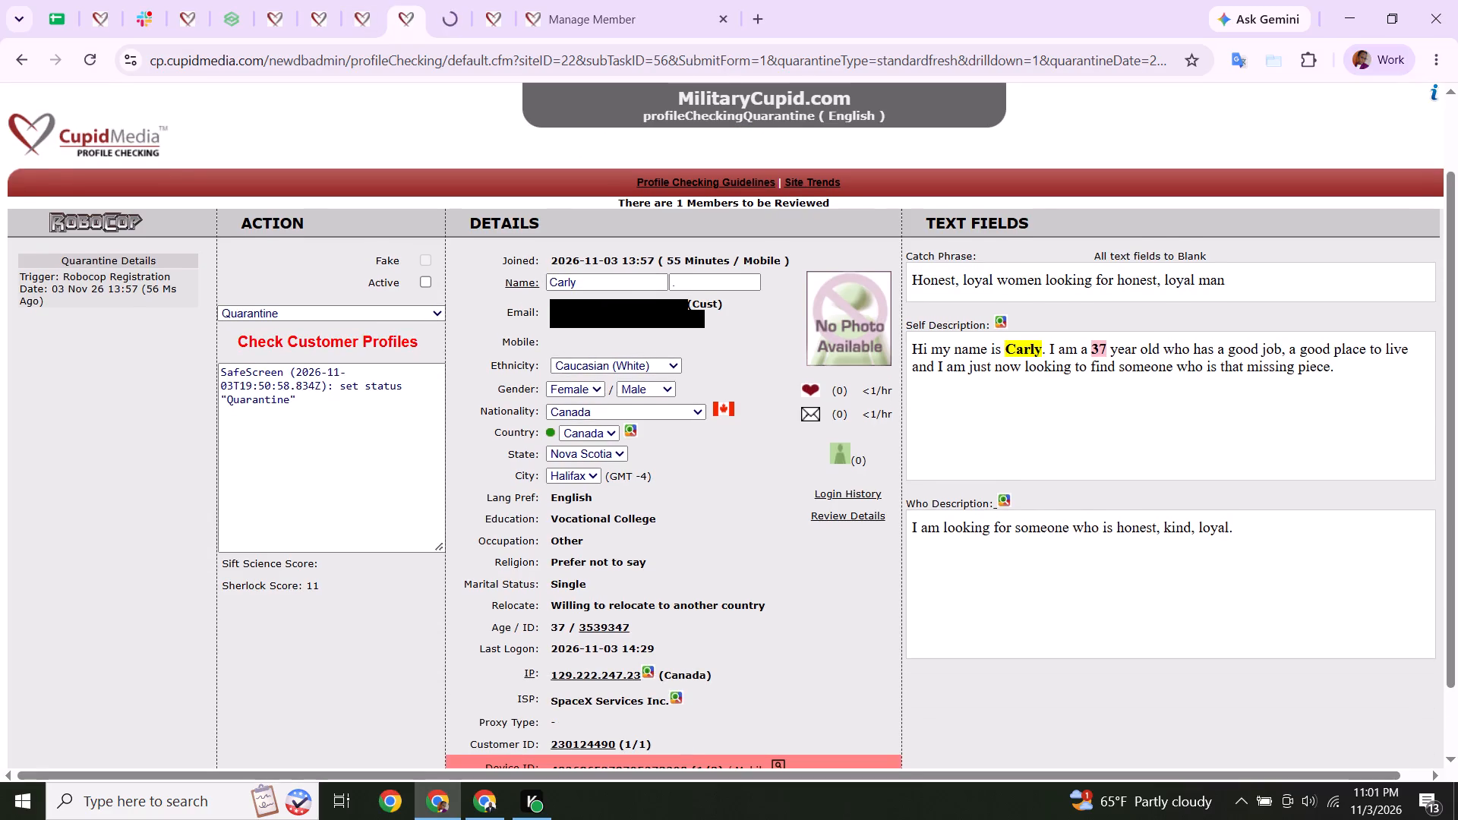
left_click(426, 281)
scroll(625, 399, "down", 8)
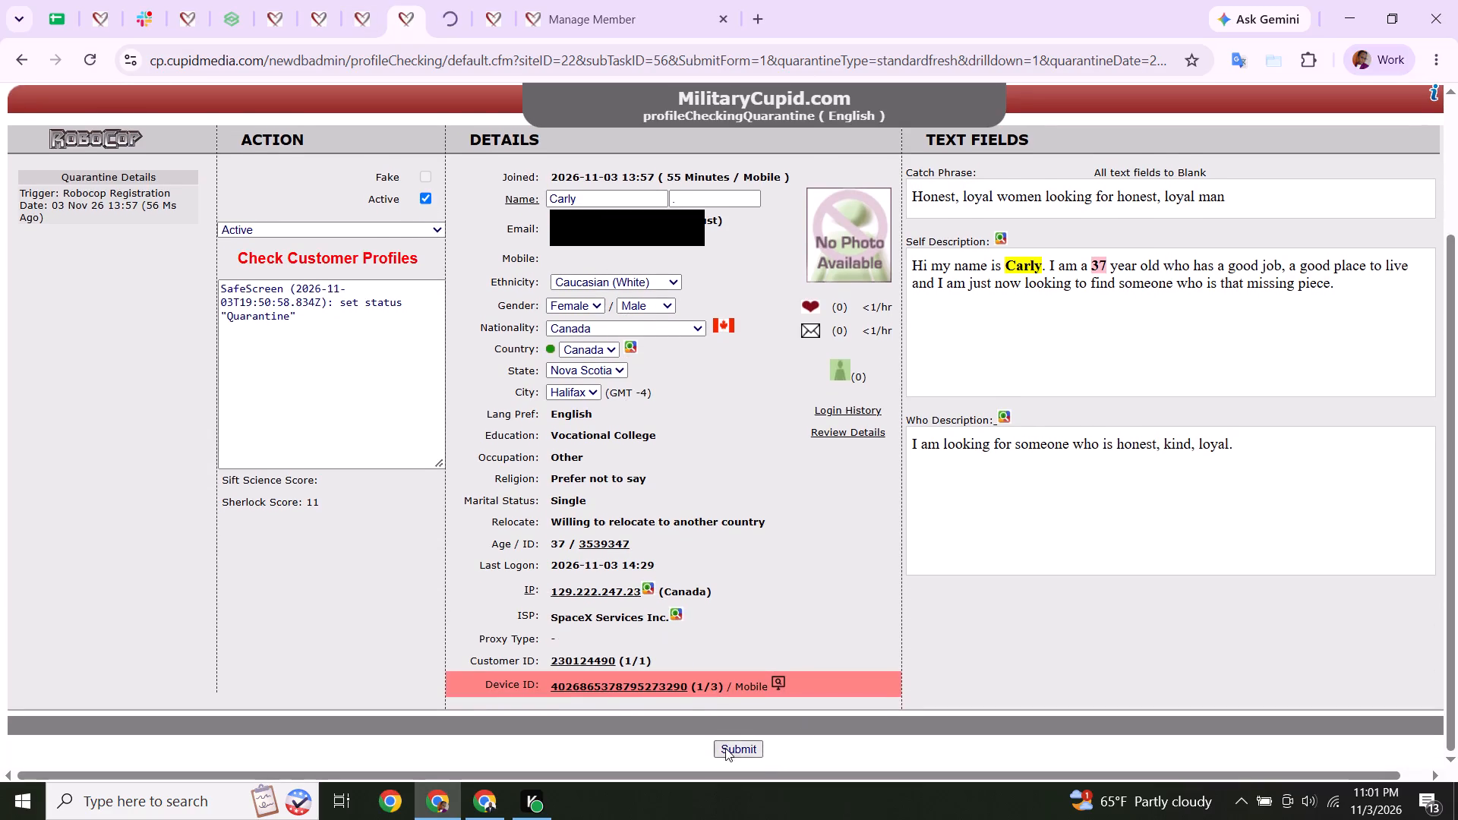
left_click(747, 751)
left_click(624, 2)
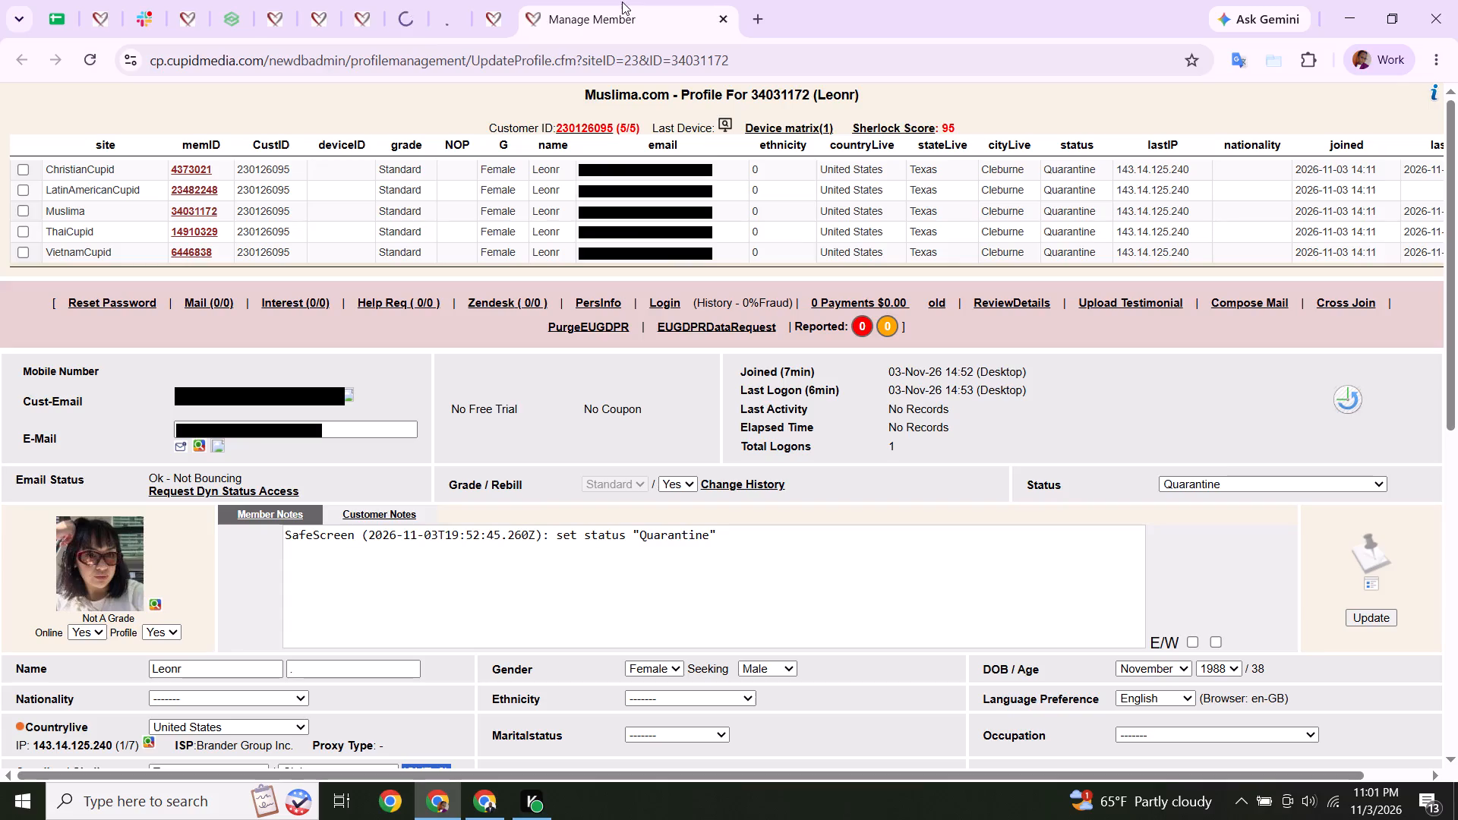
left_click(725, 17)
Reload the quarantine queues for DominicanCupid, site ID 41 and AstroCupid, resubmitting each form.
left_click(358, 10)
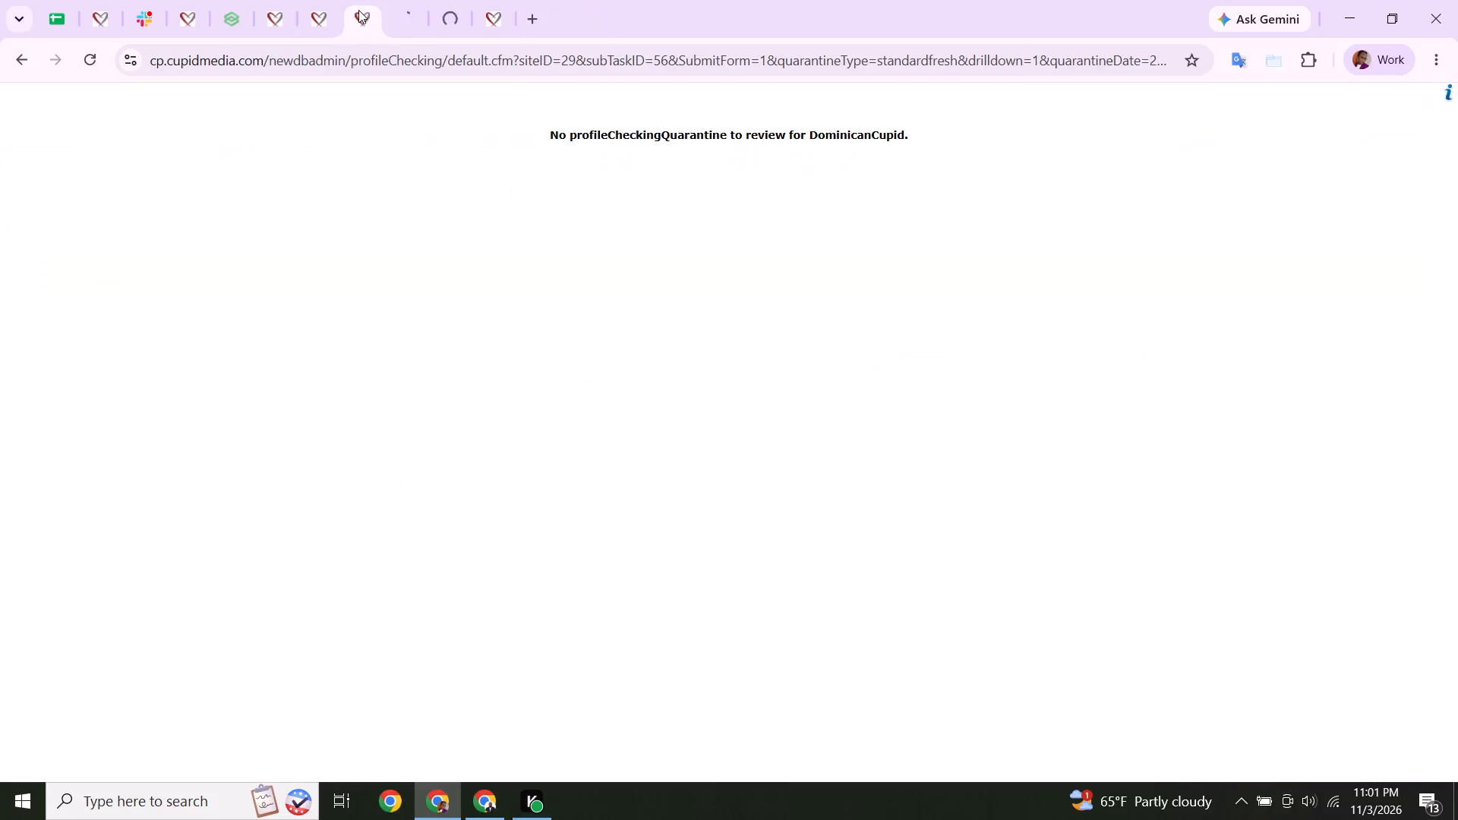
left_click(93, 61)
left_click(788, 213)
left_click(330, 6)
left_click(110, 43)
left_click(90, 55)
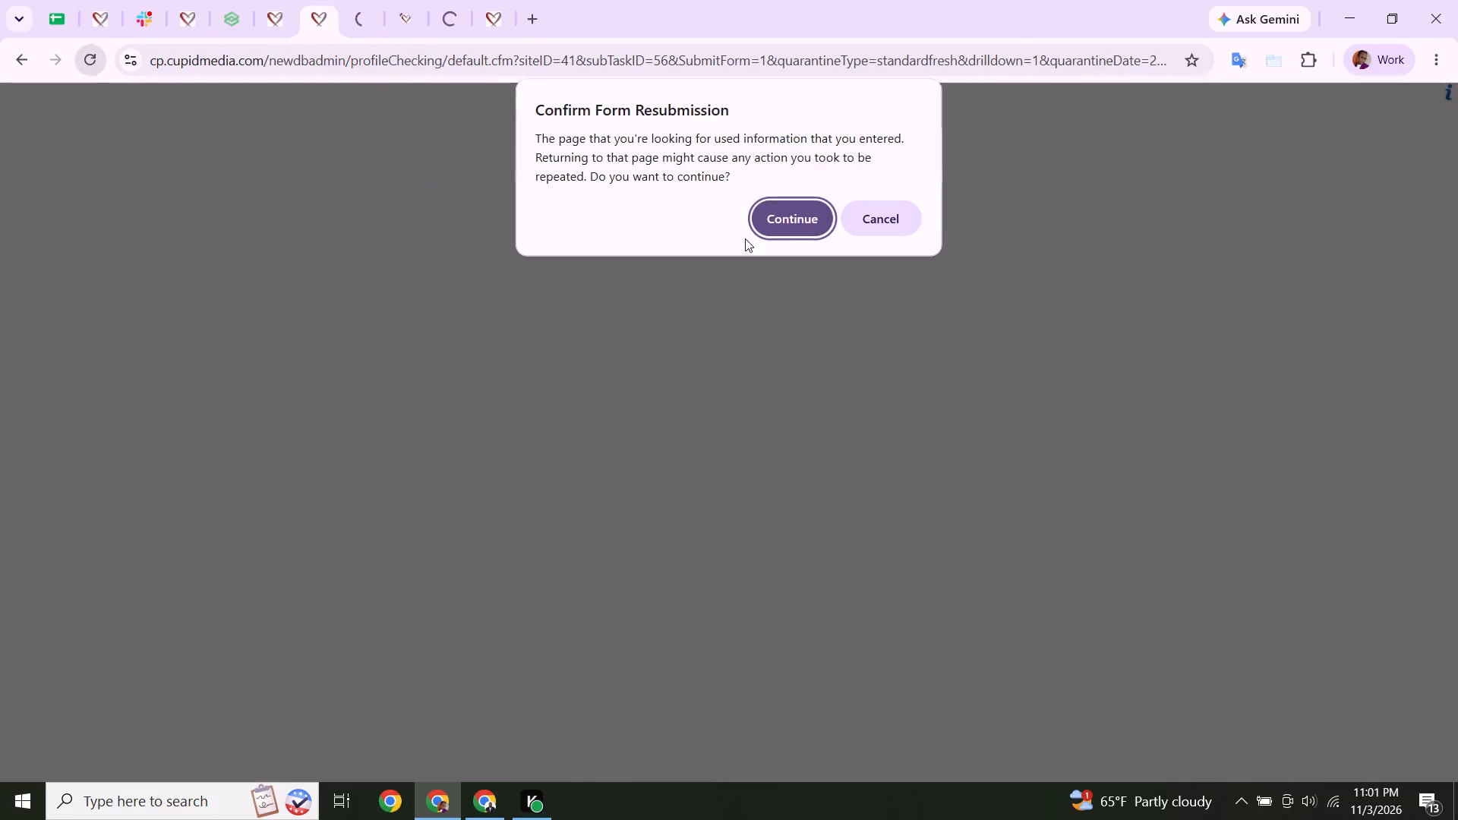
left_click(795, 214)
left_click(286, 1)
left_click(84, 61)
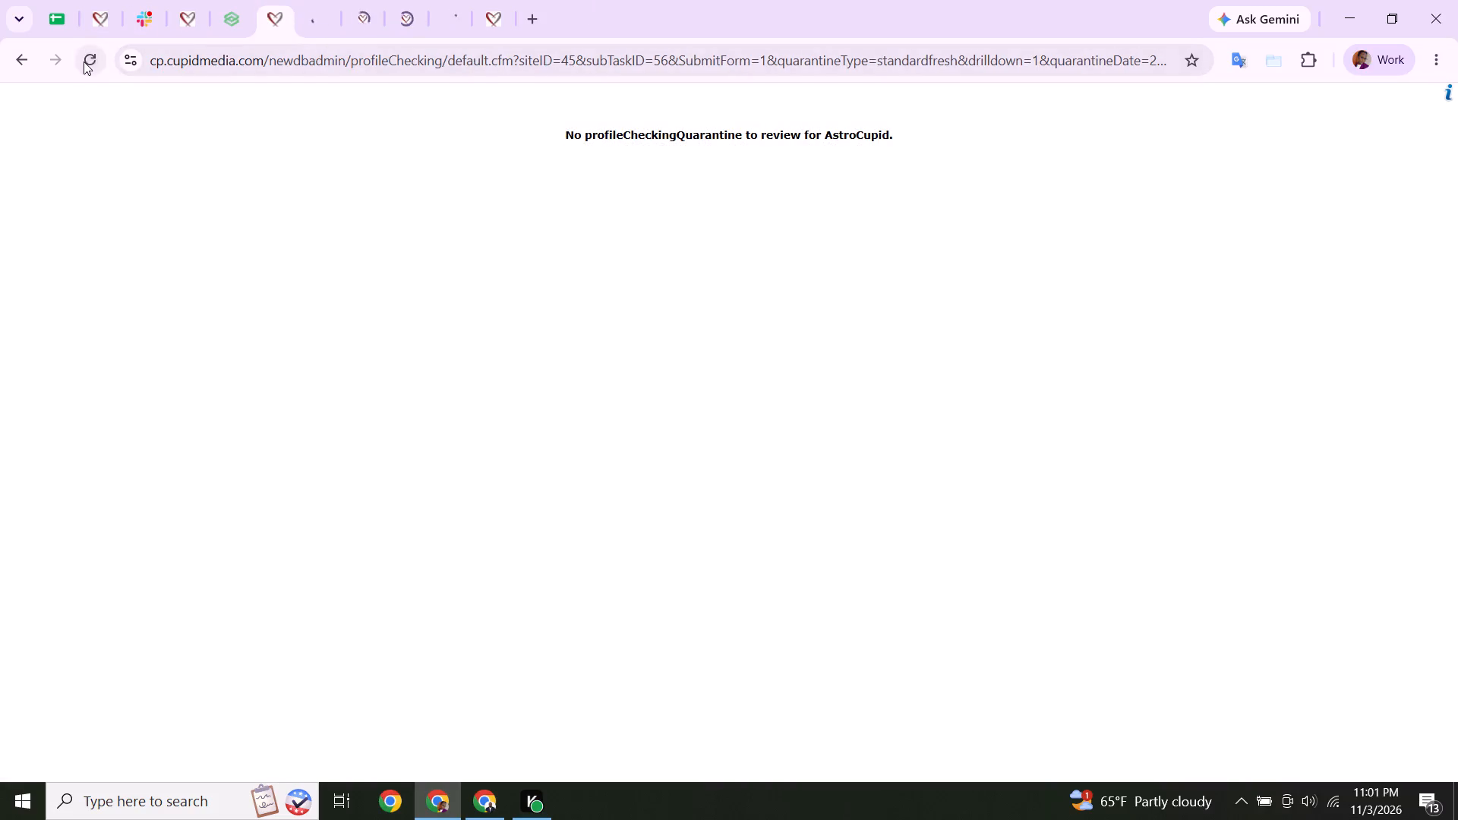
left_click(791, 215)
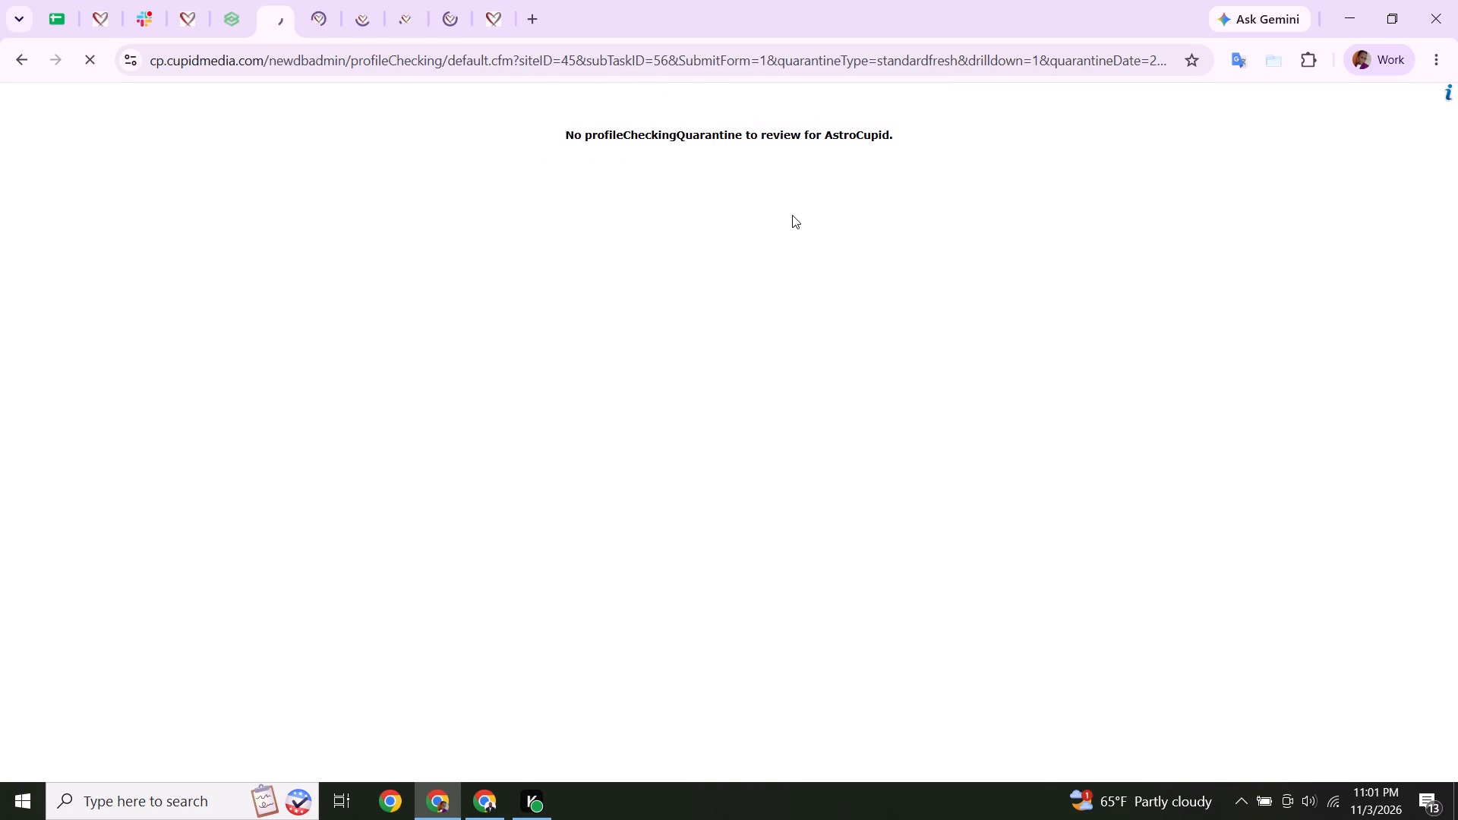
Check Leona's details in the AsianDating.com quarantine queue and set her profile to Active.
left_click(495, 0)
scroll(681, 397, "down", 1)
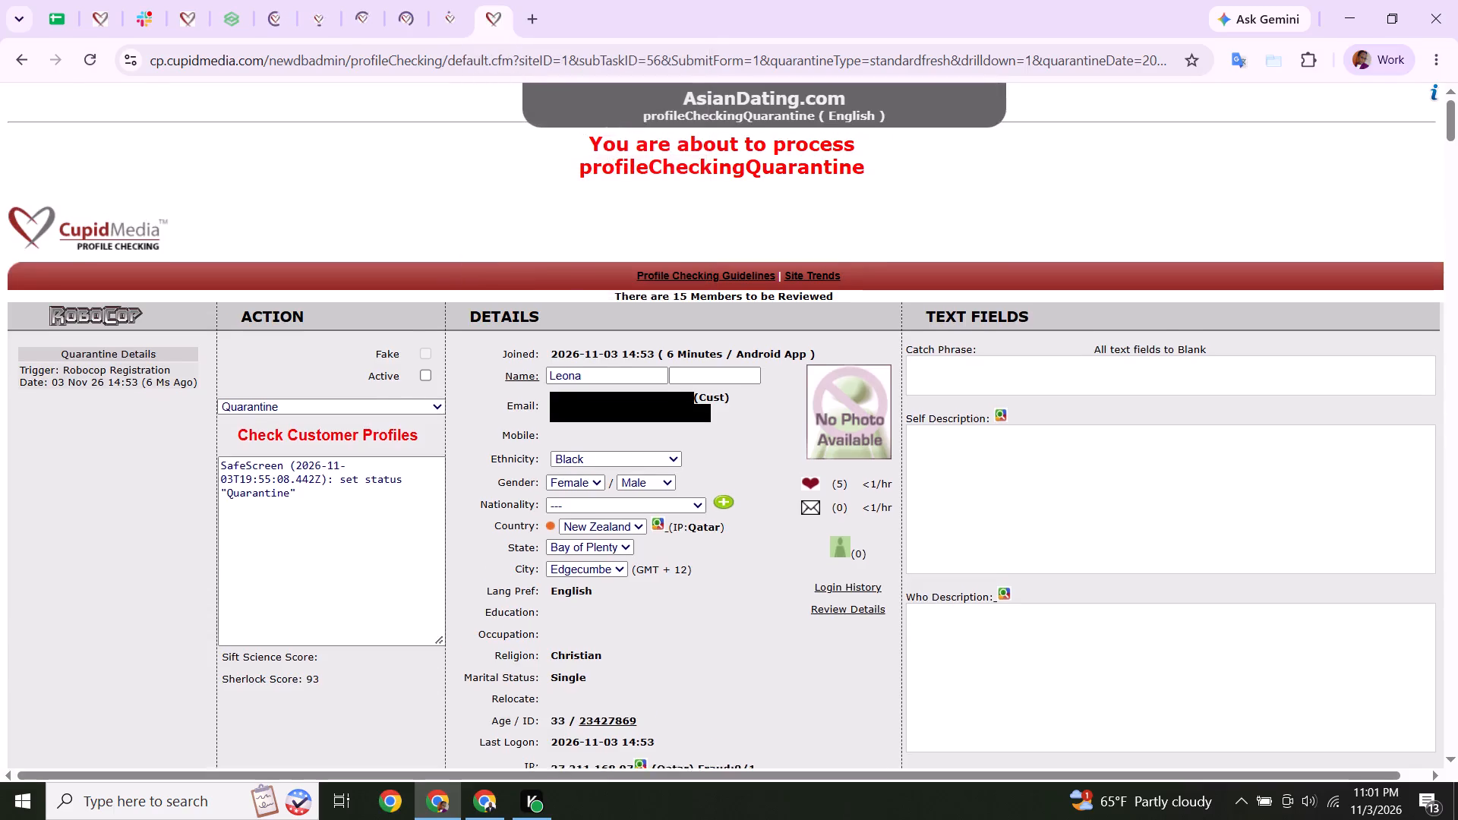
scroll(670, 396, "down", 2)
scroll(661, 306, "up", 2)
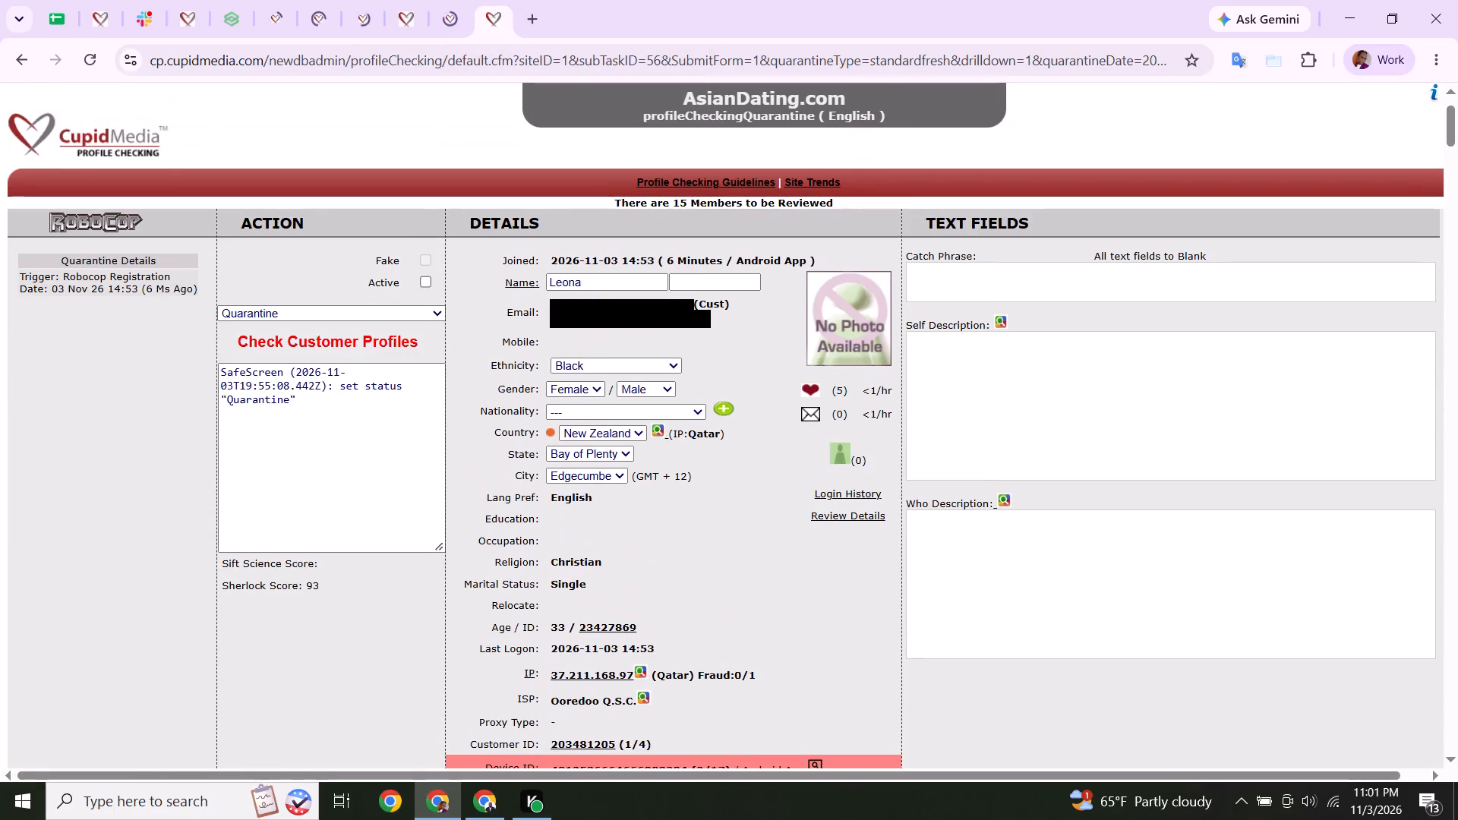
left_click(424, 277)
scroll(611, 355, "down", 3)
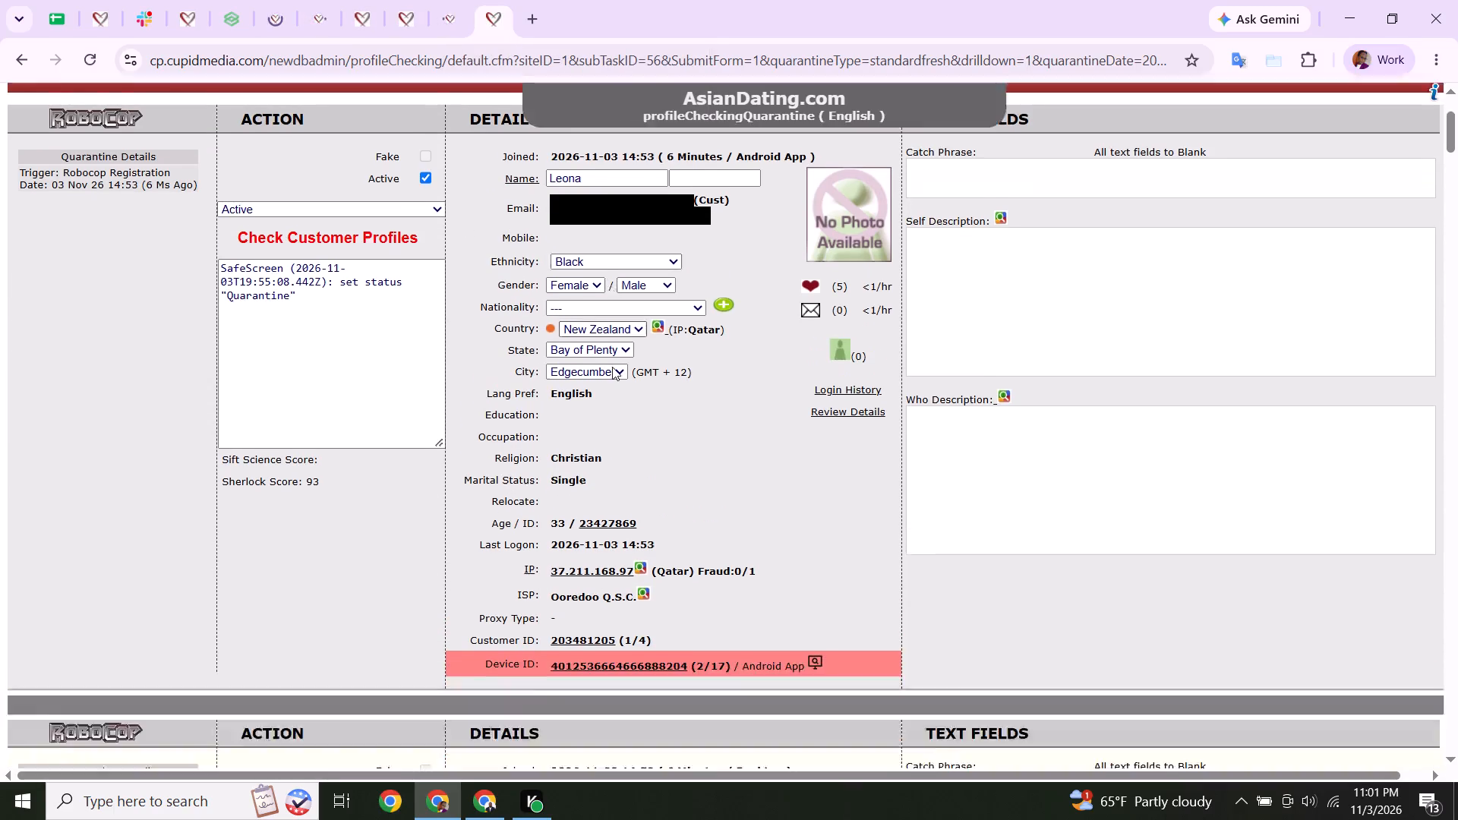
Add the note "scammer email format" to Priscilla's AsianDating.com profile and copy the note text.
scroll(612, 367, "down", 3)
left_click(185, 17)
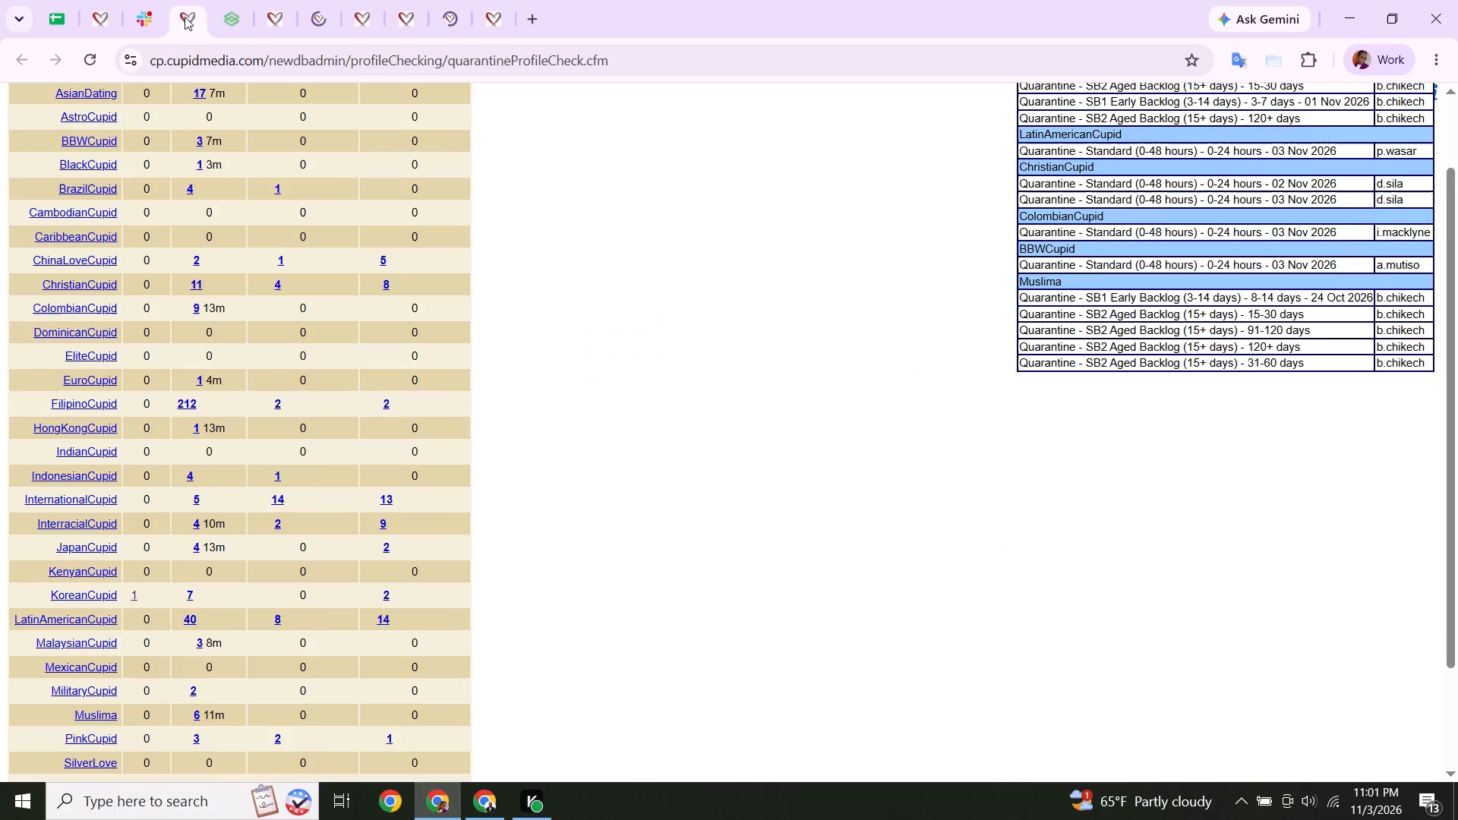
left_click(498, 13)
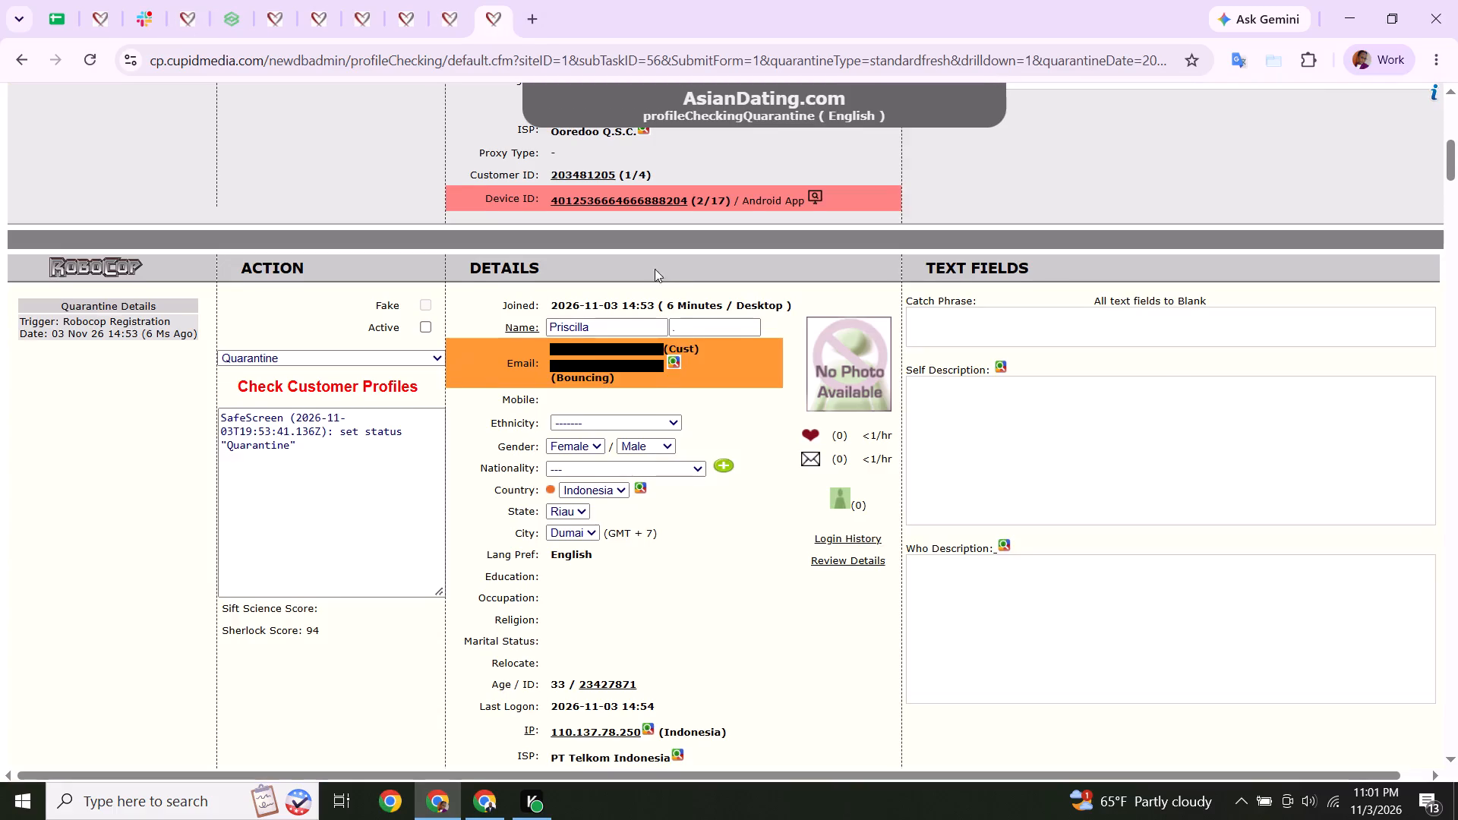
scroll(647, 277, "down", 2)
left_click(316, 311)
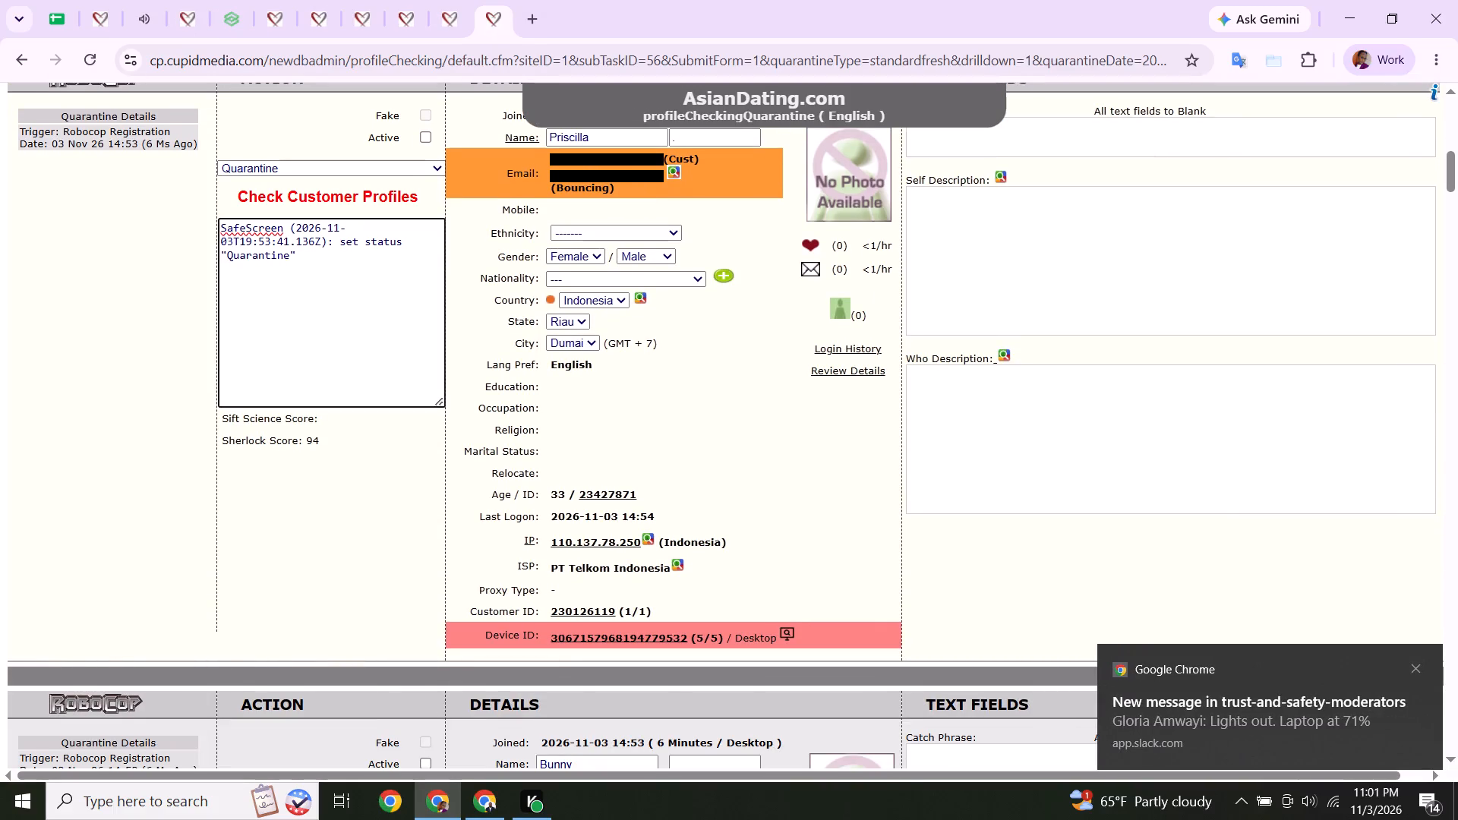
key("Return")
key("Return")
type("scam")
type("mer email format")
key("space")
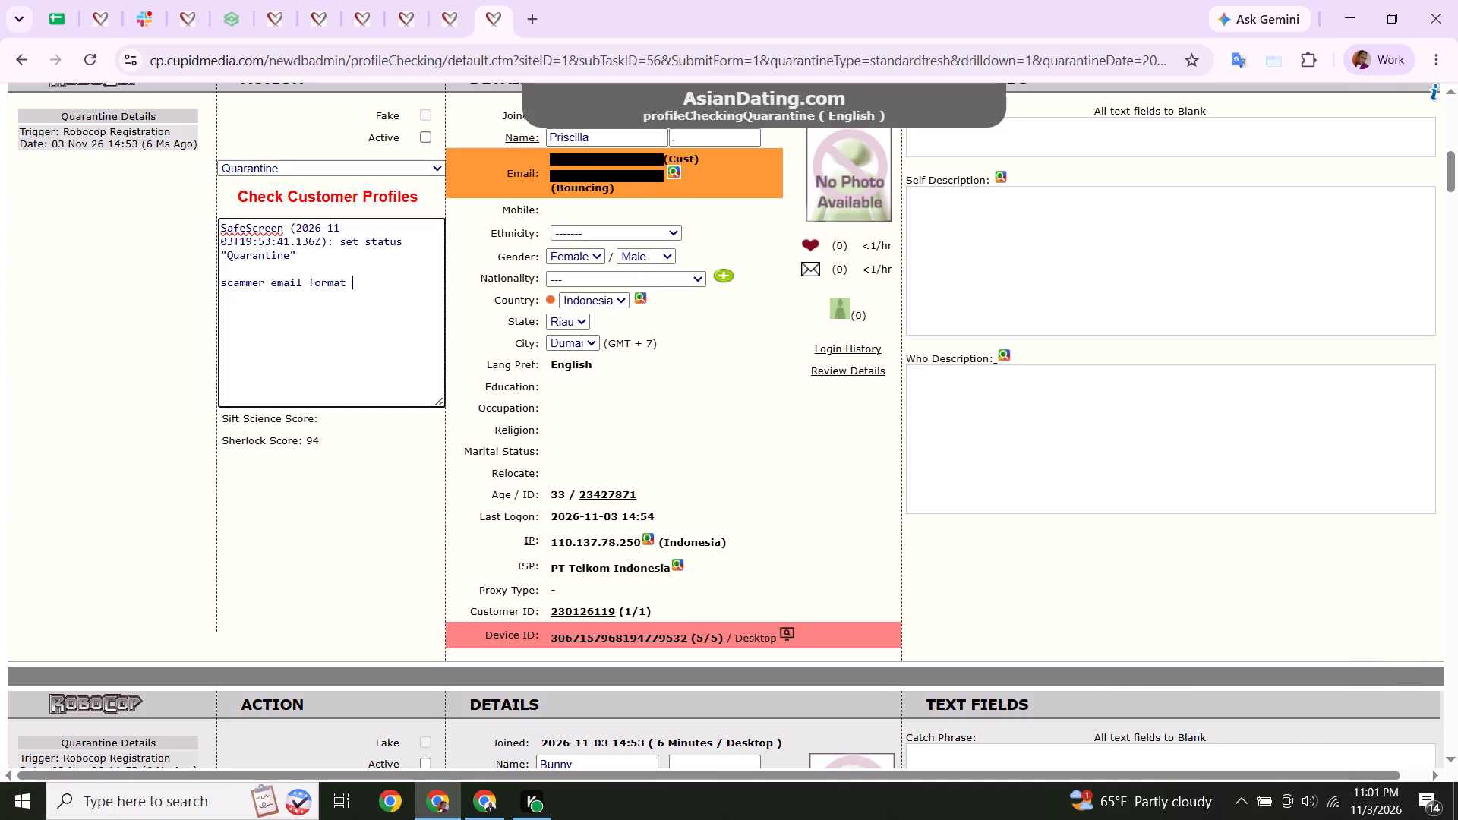
triple_click(275, 282)
right_click(275, 282)
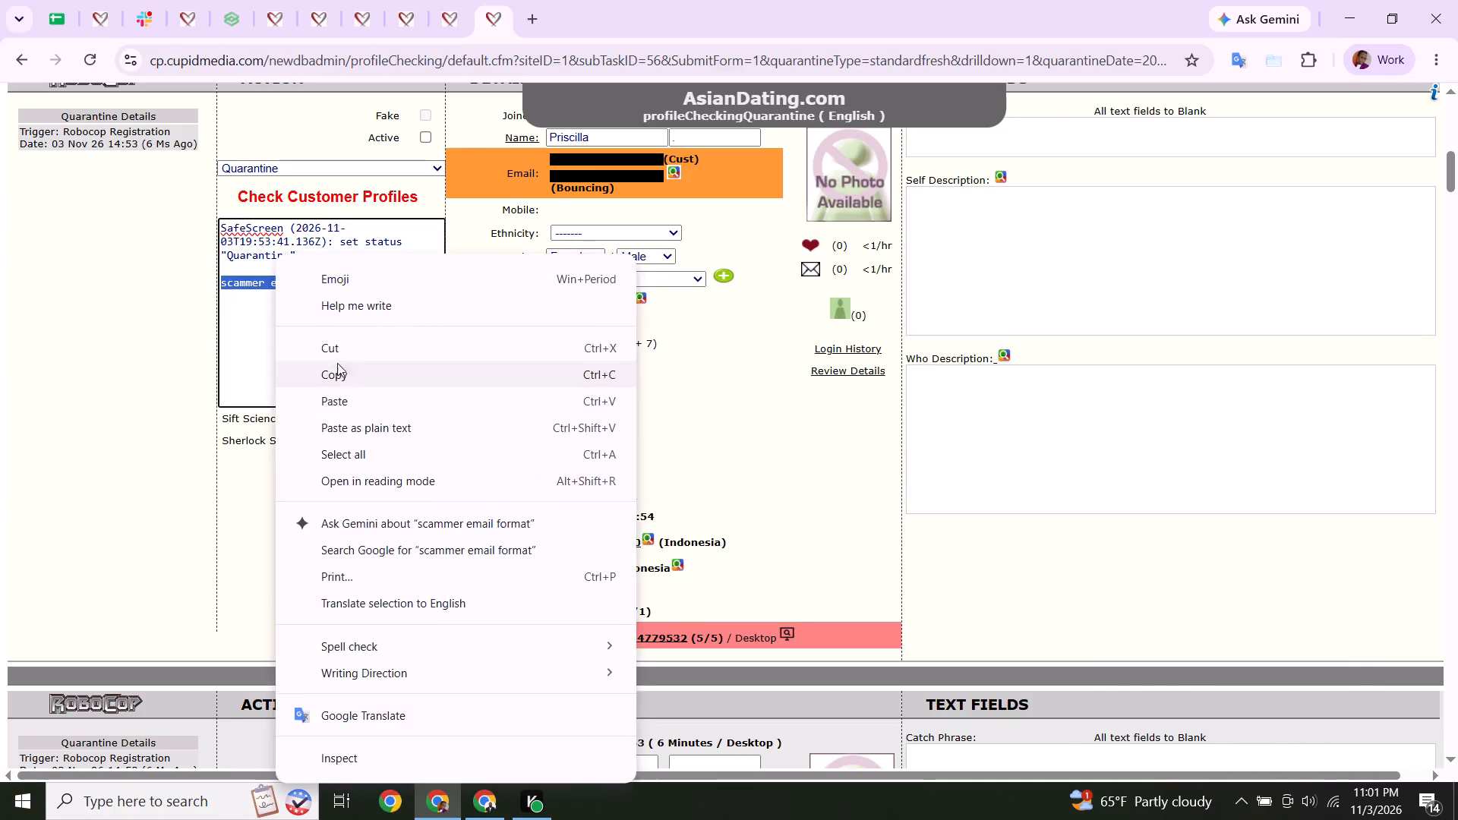
left_click(349, 369)
left_click(317, 286)
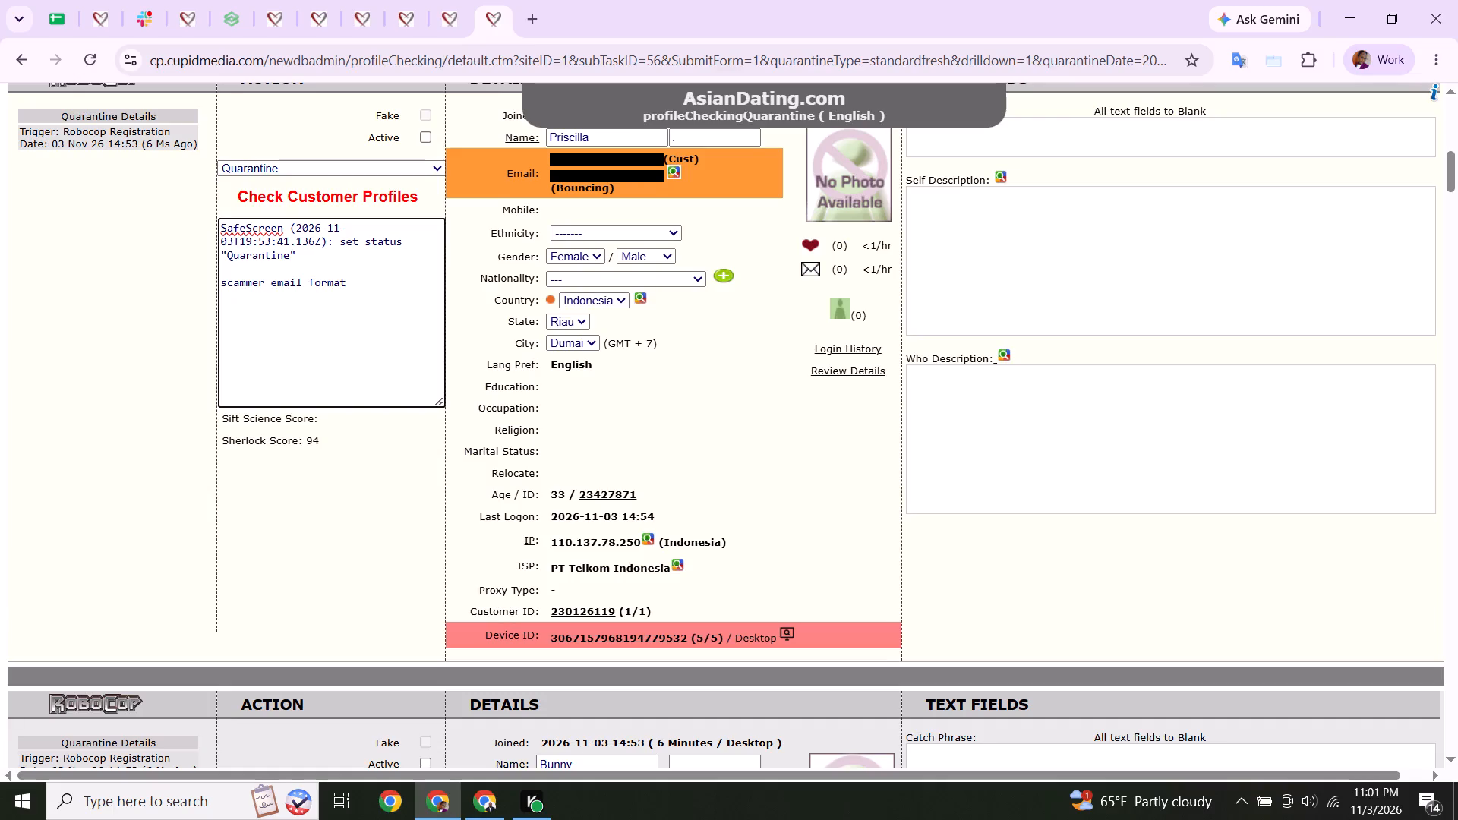
Paste the copied note "scammer email format" below the existing text in Bunny's notes.
scroll(610, 417, "down", 5)
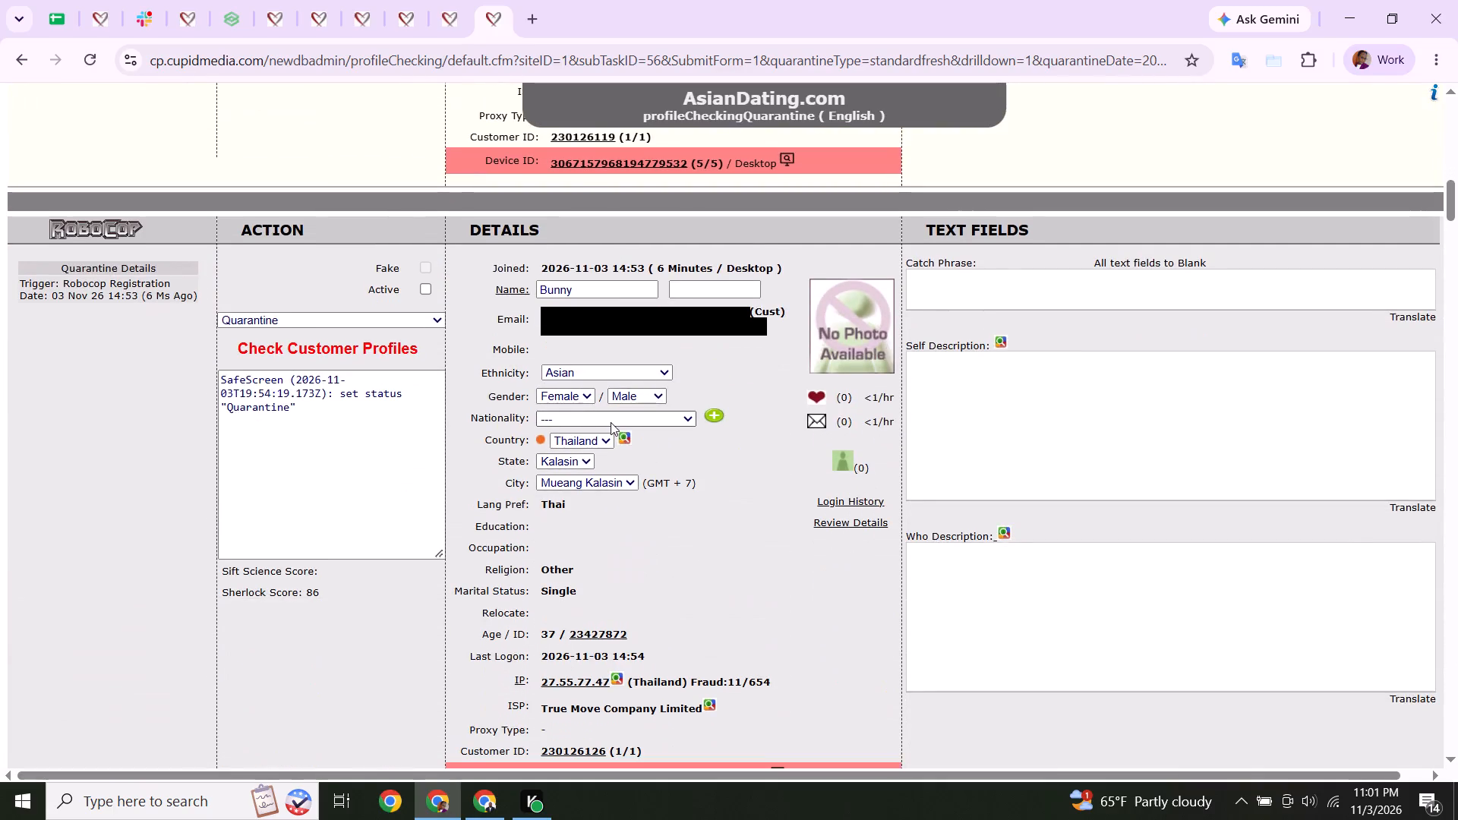
left_click(347, 462)
key("Return")
key("Return")
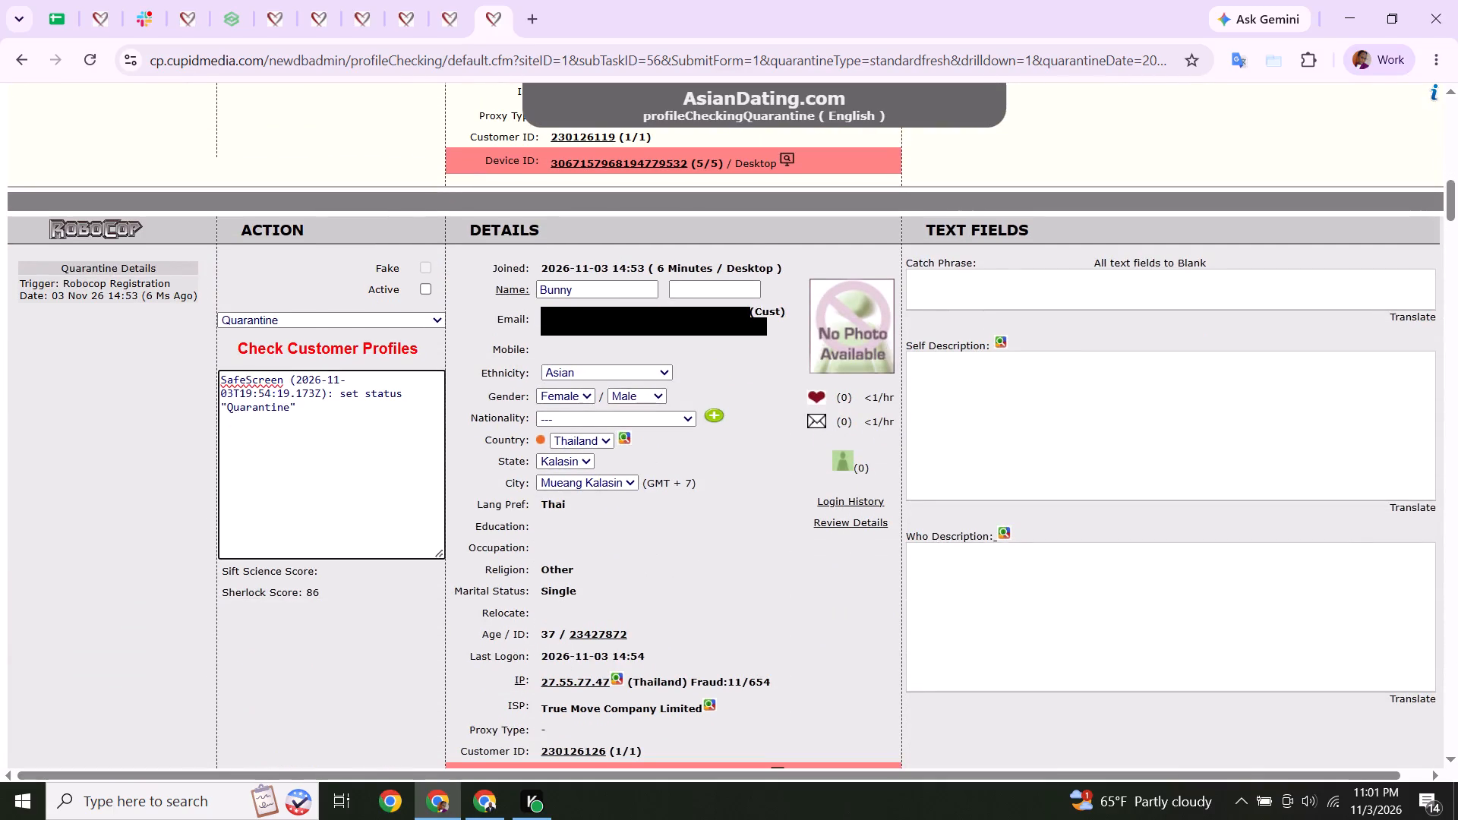
right_click(273, 466)
left_click(377, 266)
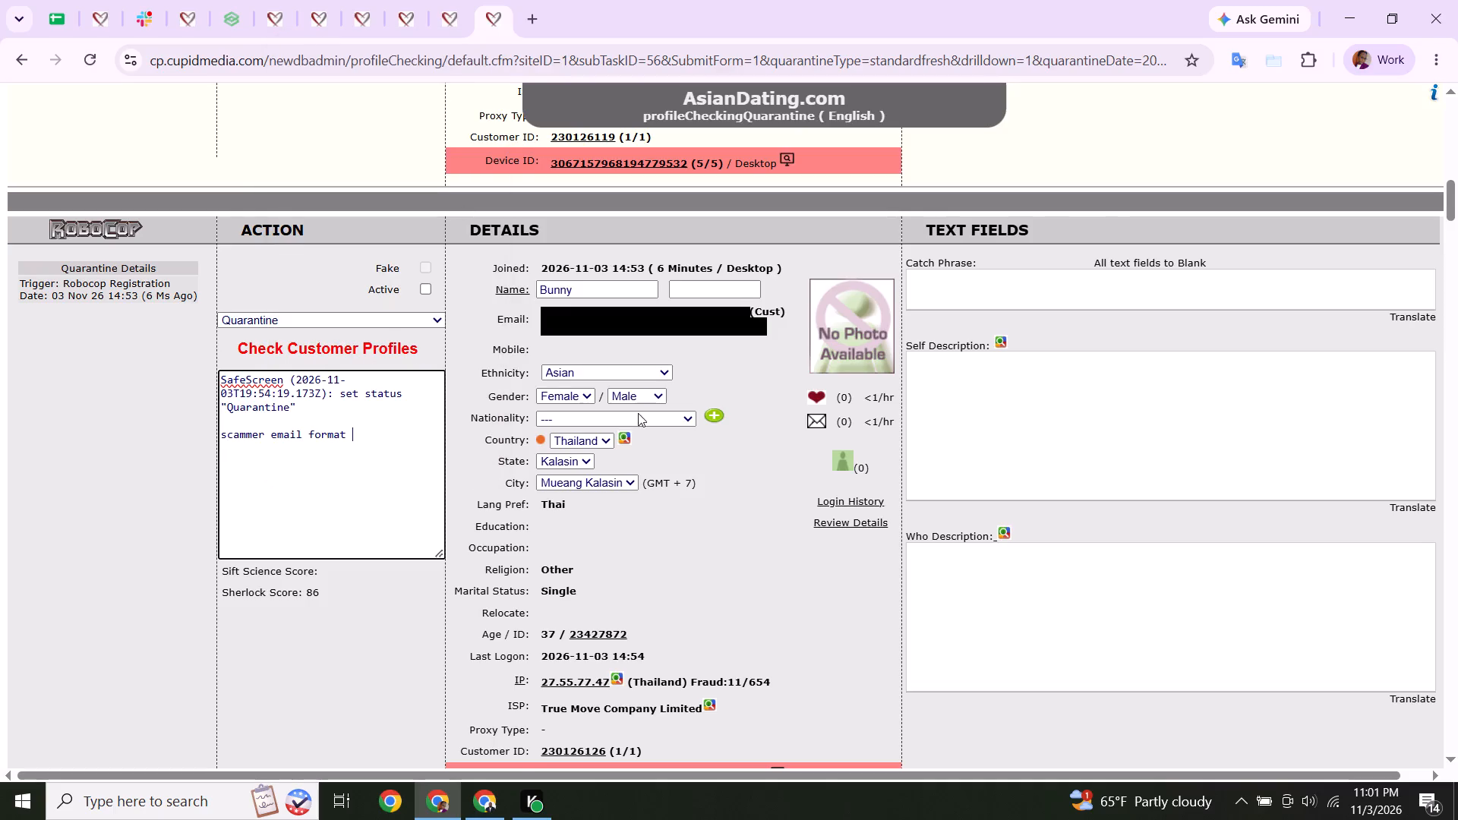
Review Charm's Vietnam profile details and add the note "inconsistent info on profile" to her notes.
scroll(699, 434, "down", 7)
scroll(579, 374, "up", 5)
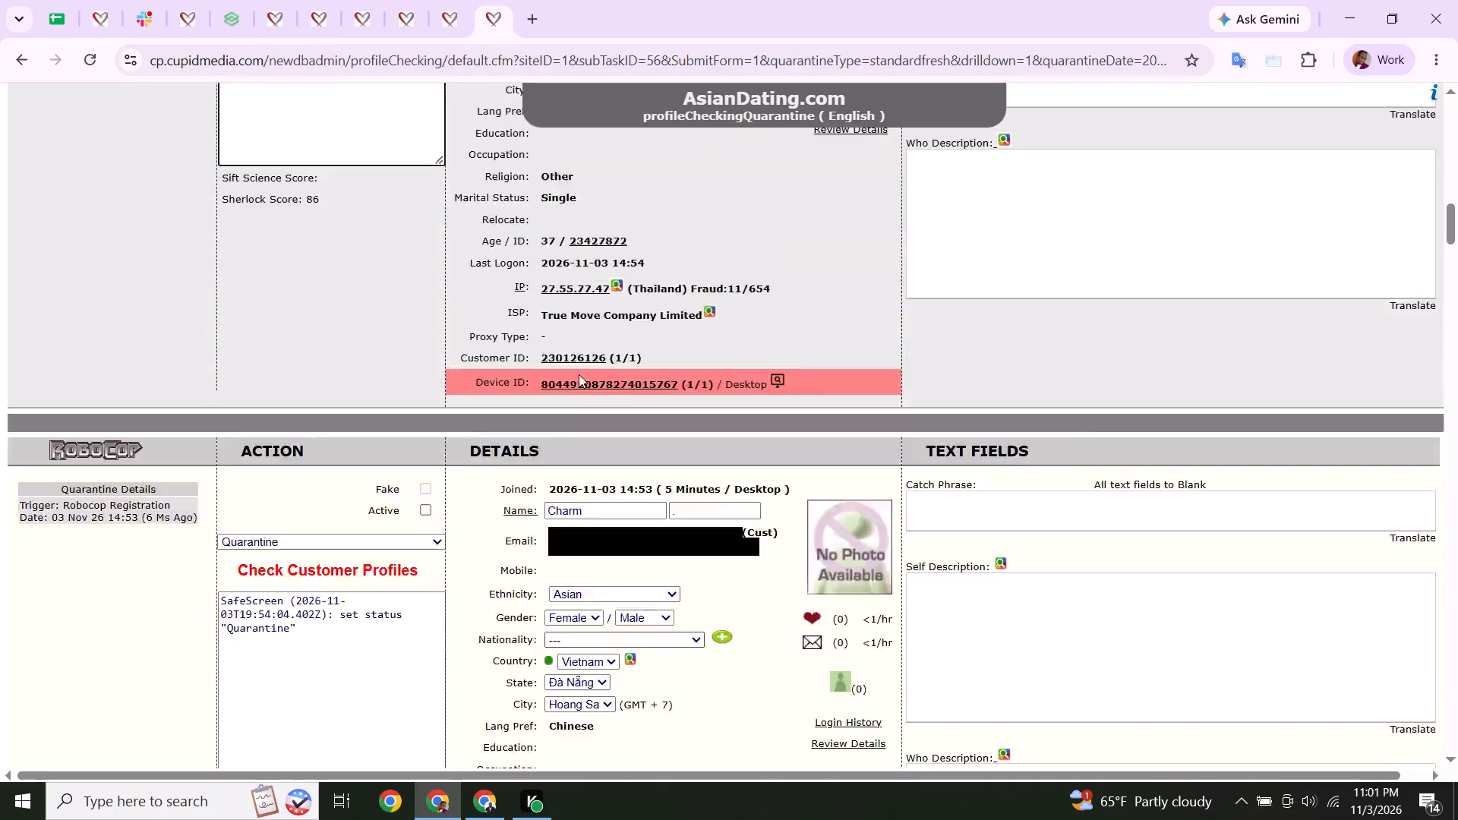
scroll(579, 374, "down", 4)
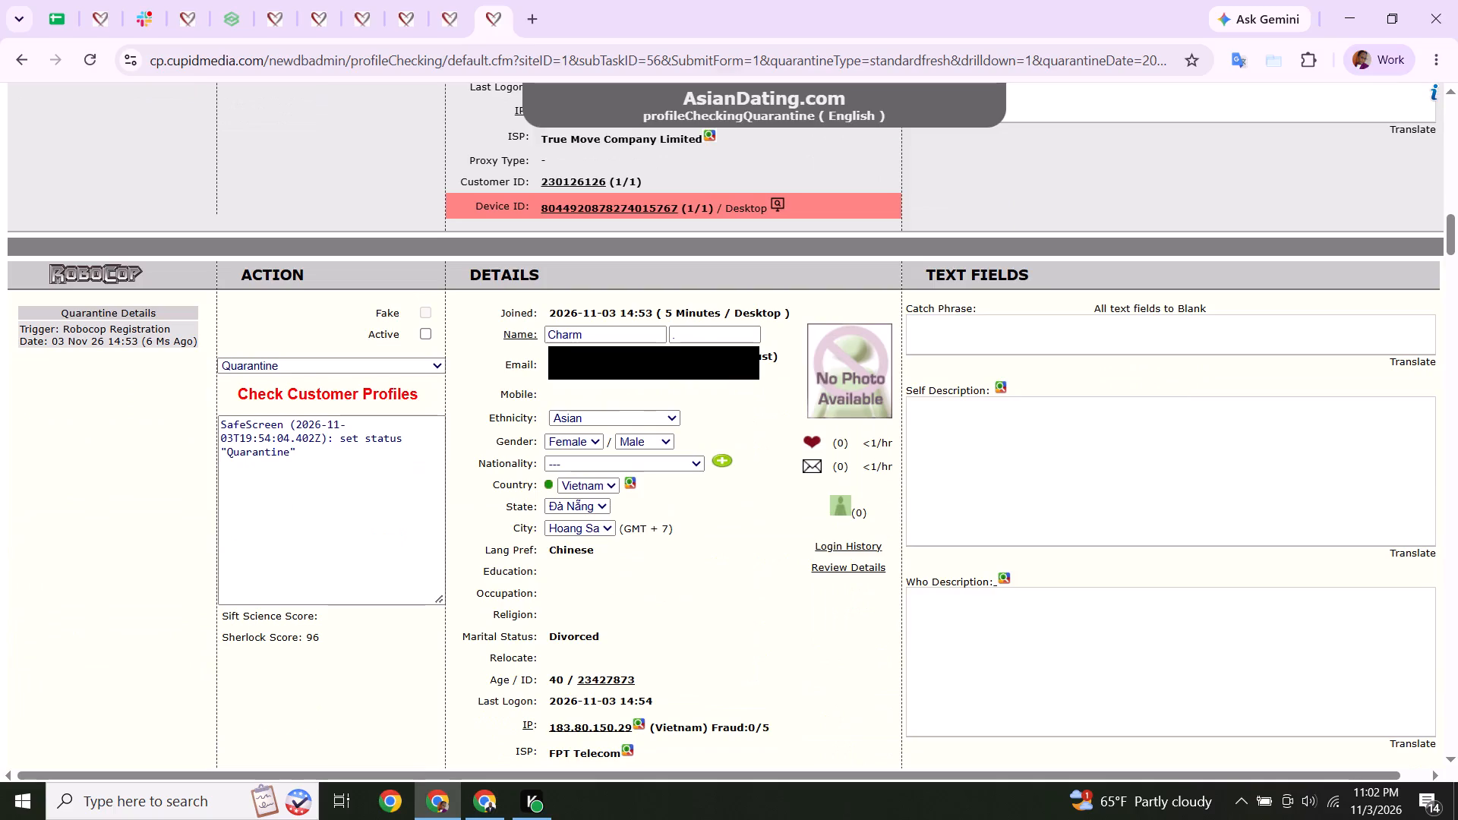
scroll(587, 386, "down", 1)
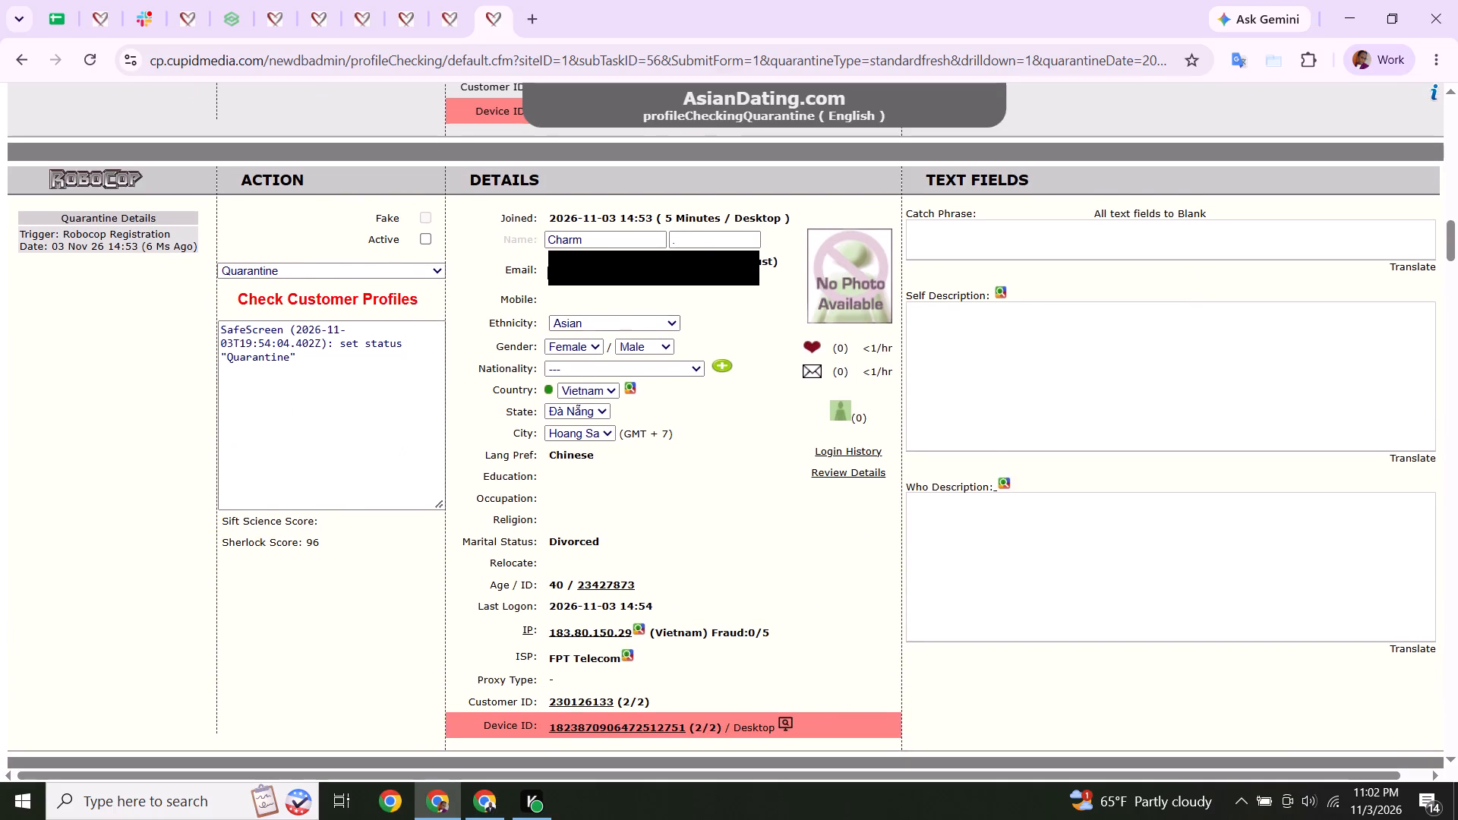
left_click(400, 407)
key("Return")
key("Return")
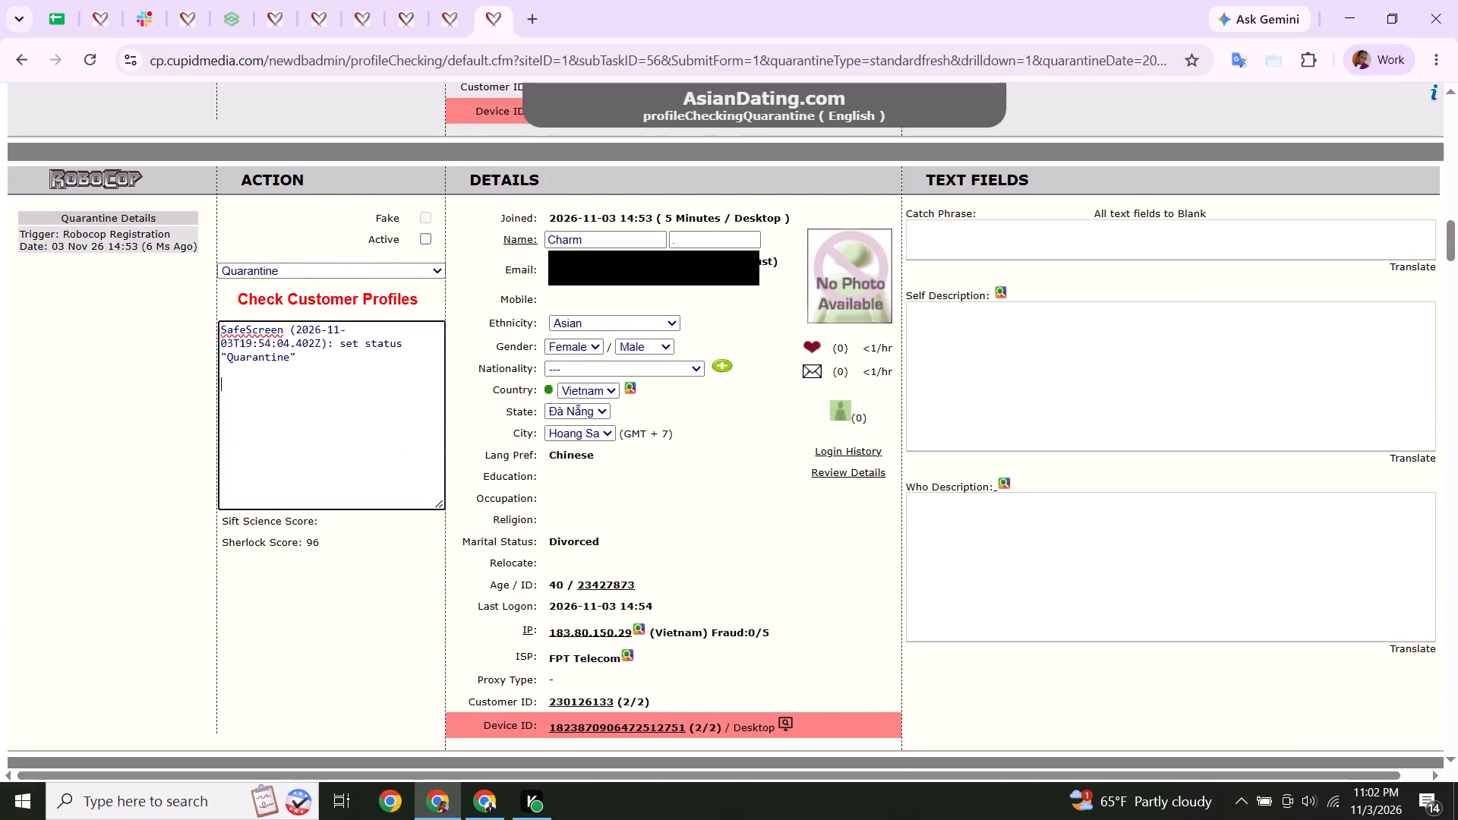
key("Return")
type("inconsistent info on profile")
key("space")
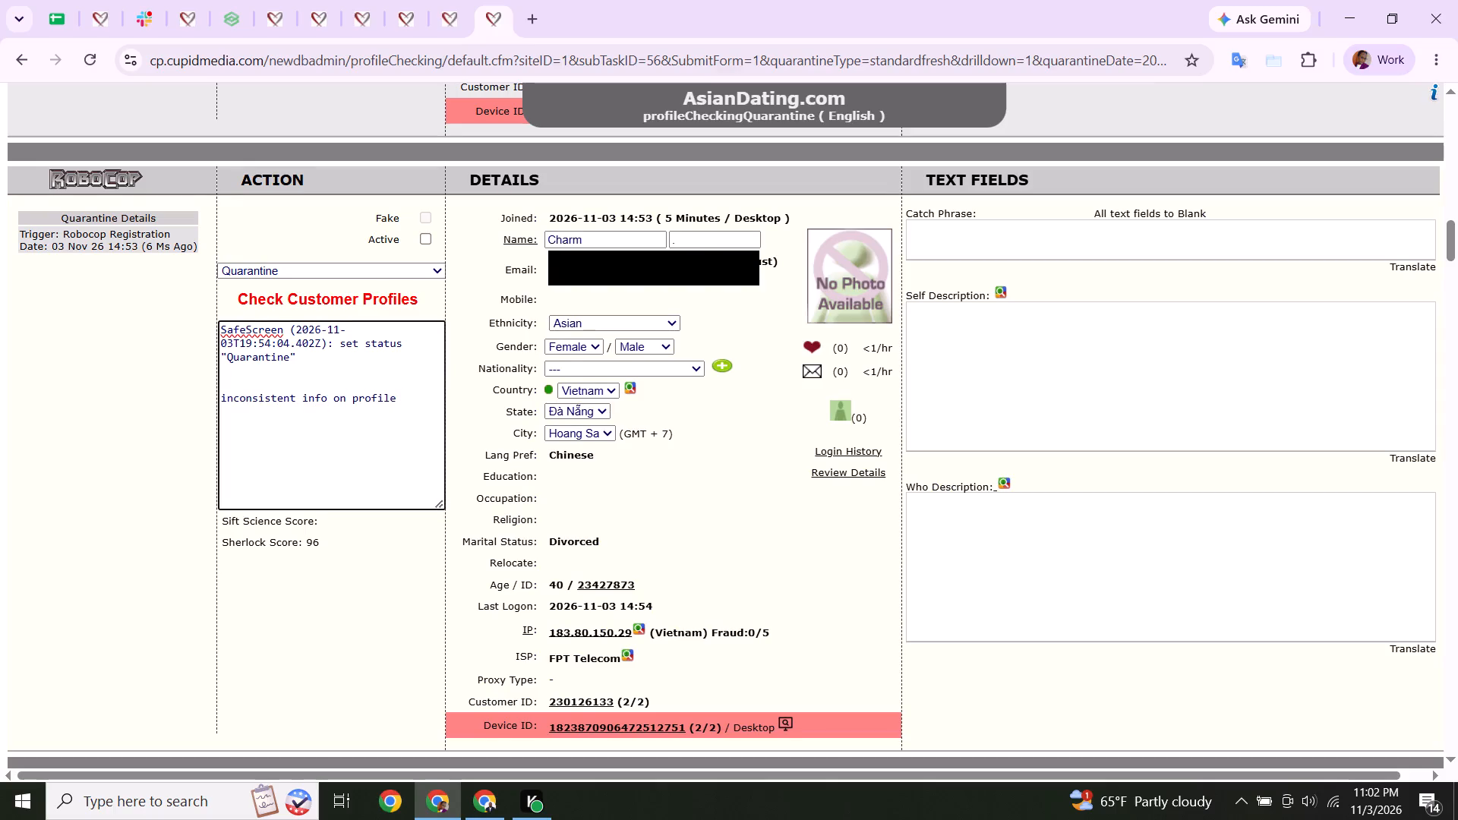
Copy Effie's country line "United Kingdom (IP:Brazil)" into her notes.
scroll(900, 474, "down", 6)
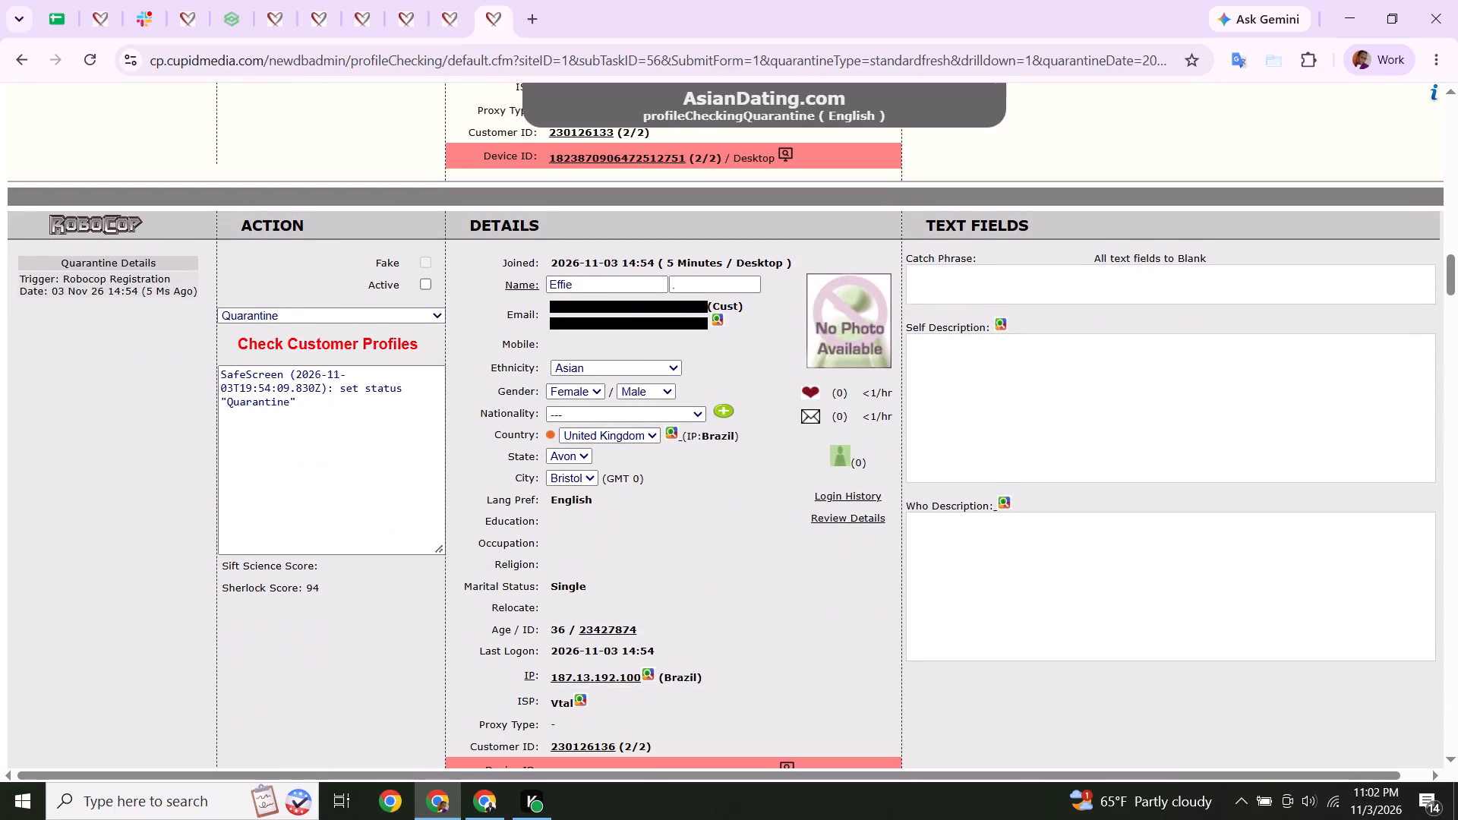
triple_click(715, 438)
right_click(715, 438)
left_click(781, 462)
left_click(400, 467)
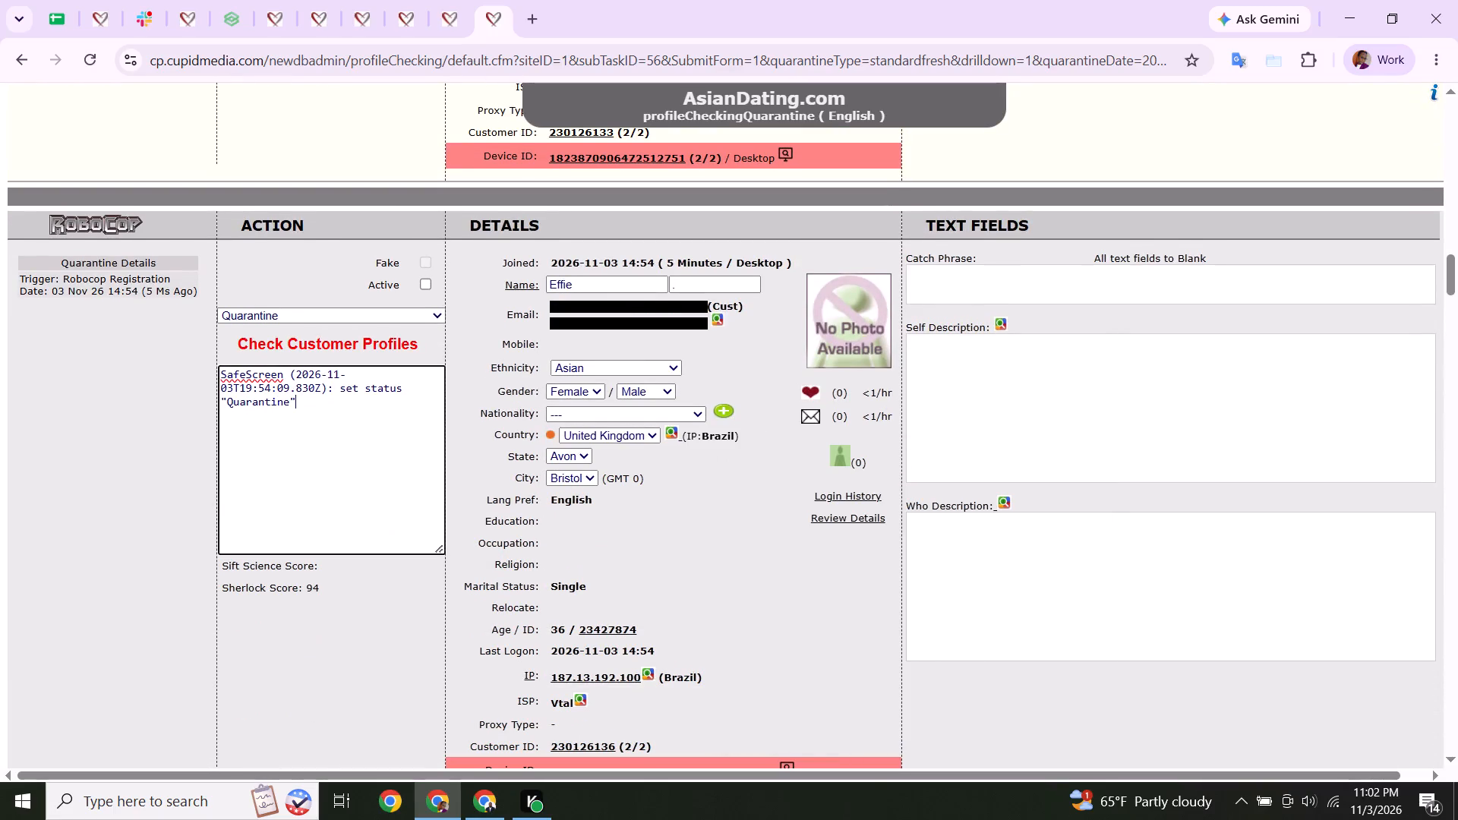
key("Return")
key("Return")
key("v")
key("BackSpace")
key("ctrl+v")
Check Marcel's country and IP line in the AsianDating.com queue and set his profile to Active.
scroll(535, 516, "down", 5)
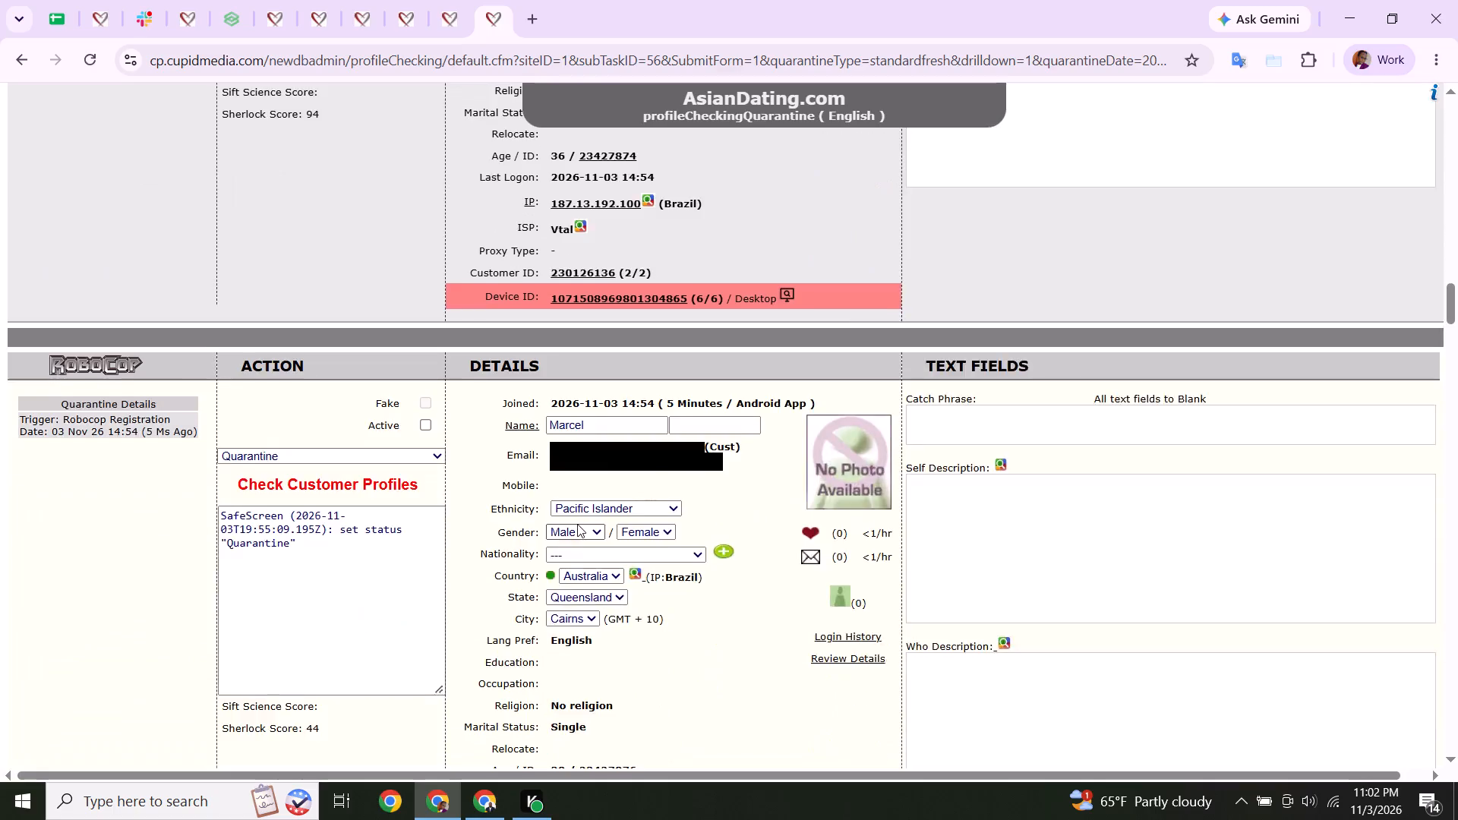
scroll(577, 524, "down", 2)
double_click(683, 393)
triple_click(684, 383)
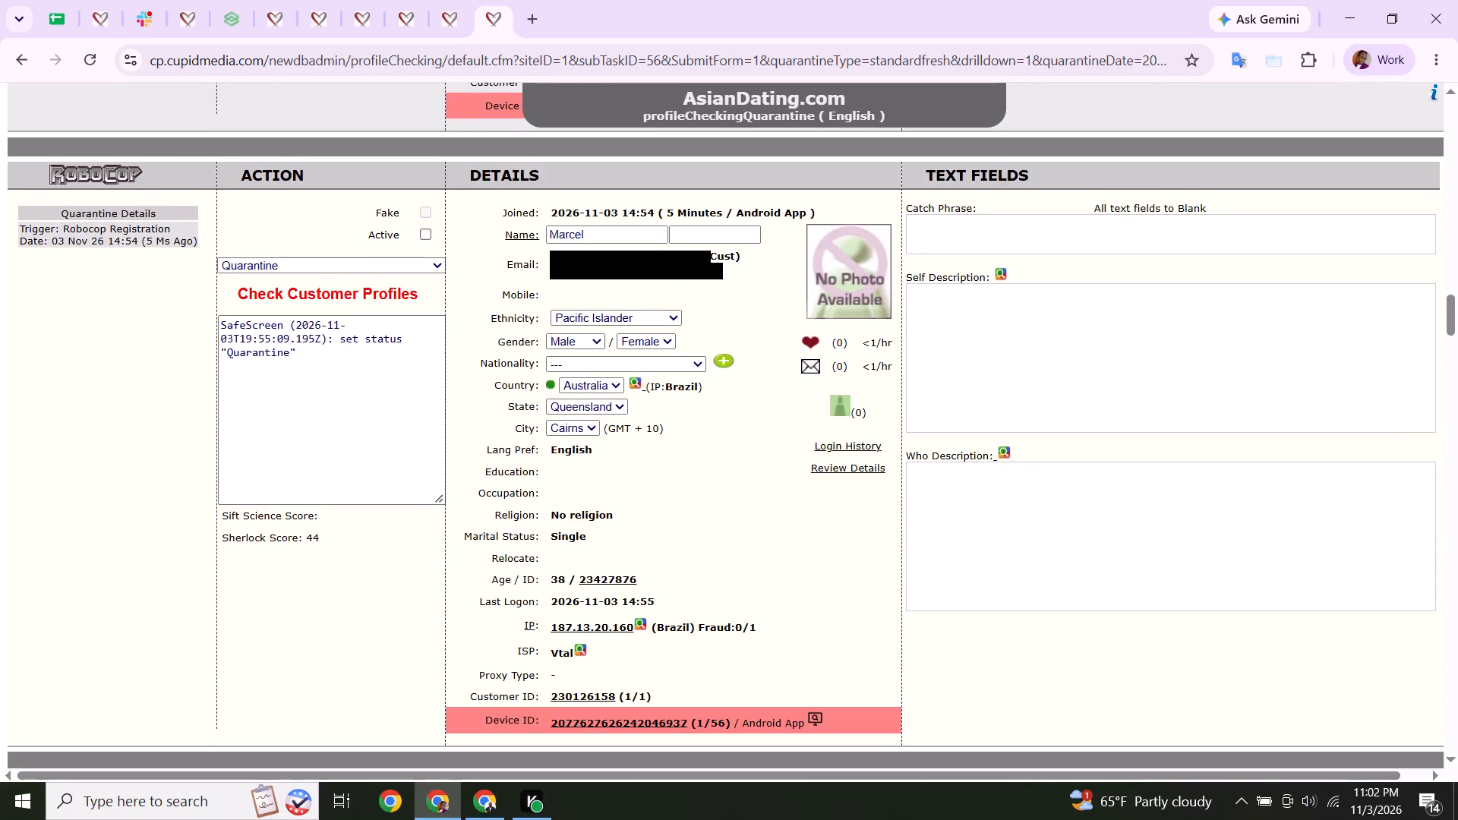
left_click(428, 232)
scroll(679, 367, "down", 6)
left_click(395, 429)
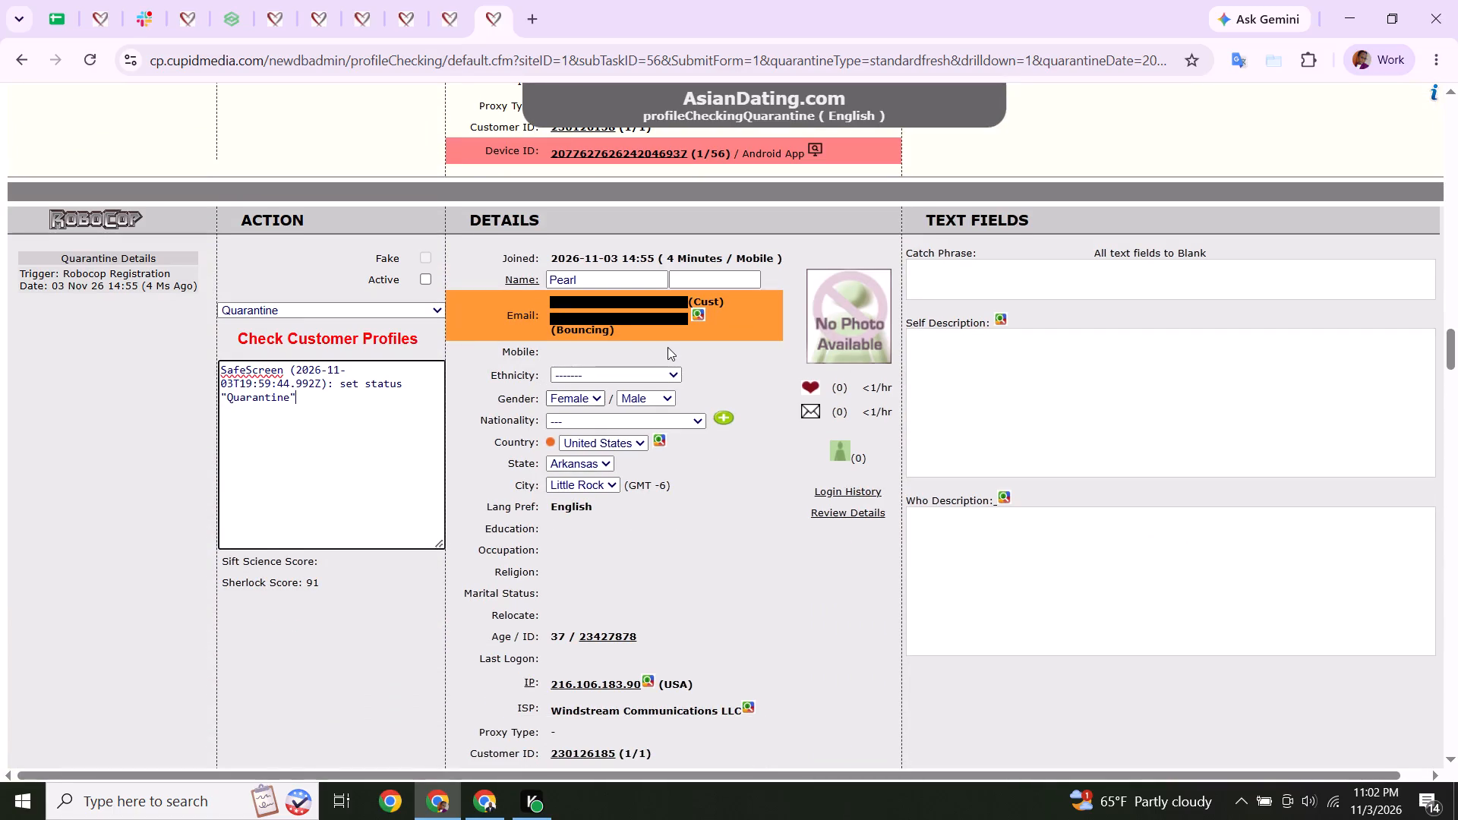
key("Return")
key("Return")
type("scammer email format")
key("space")
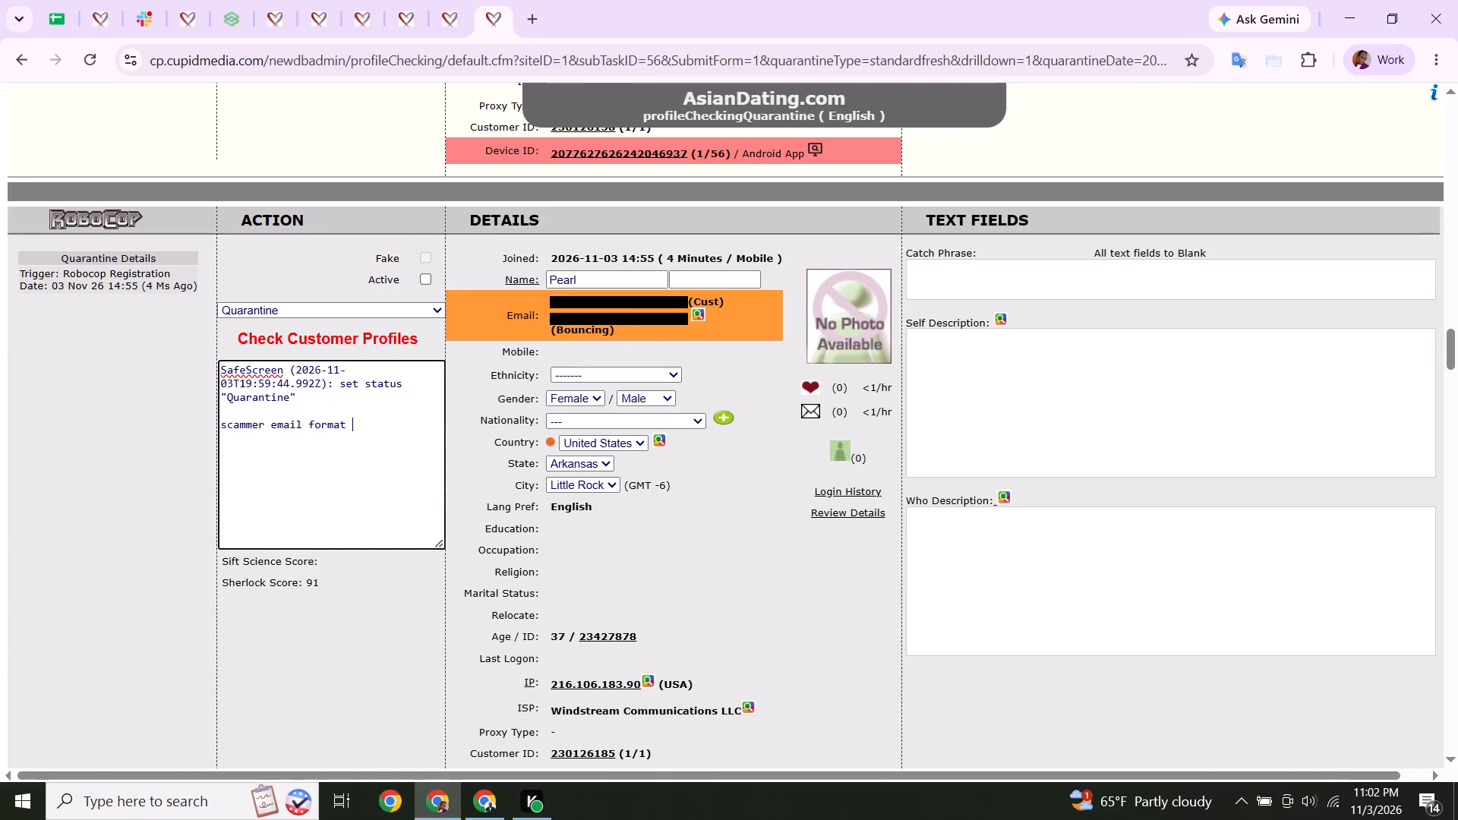
triple_click(305, 421)
right_click(305, 421)
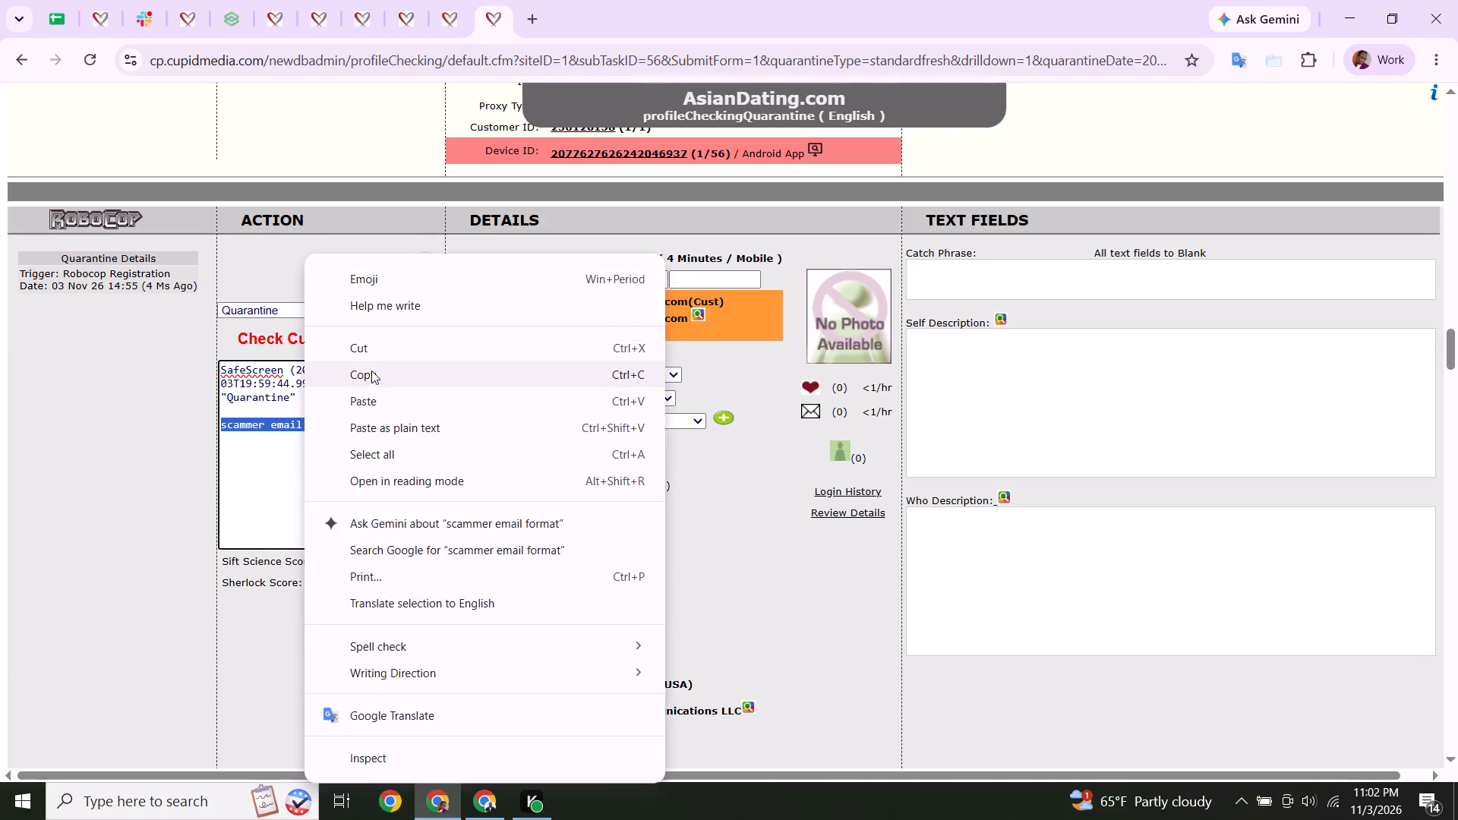
left_click(371, 371)
left_click(375, 440)
scroll(683, 424, "down", 8)
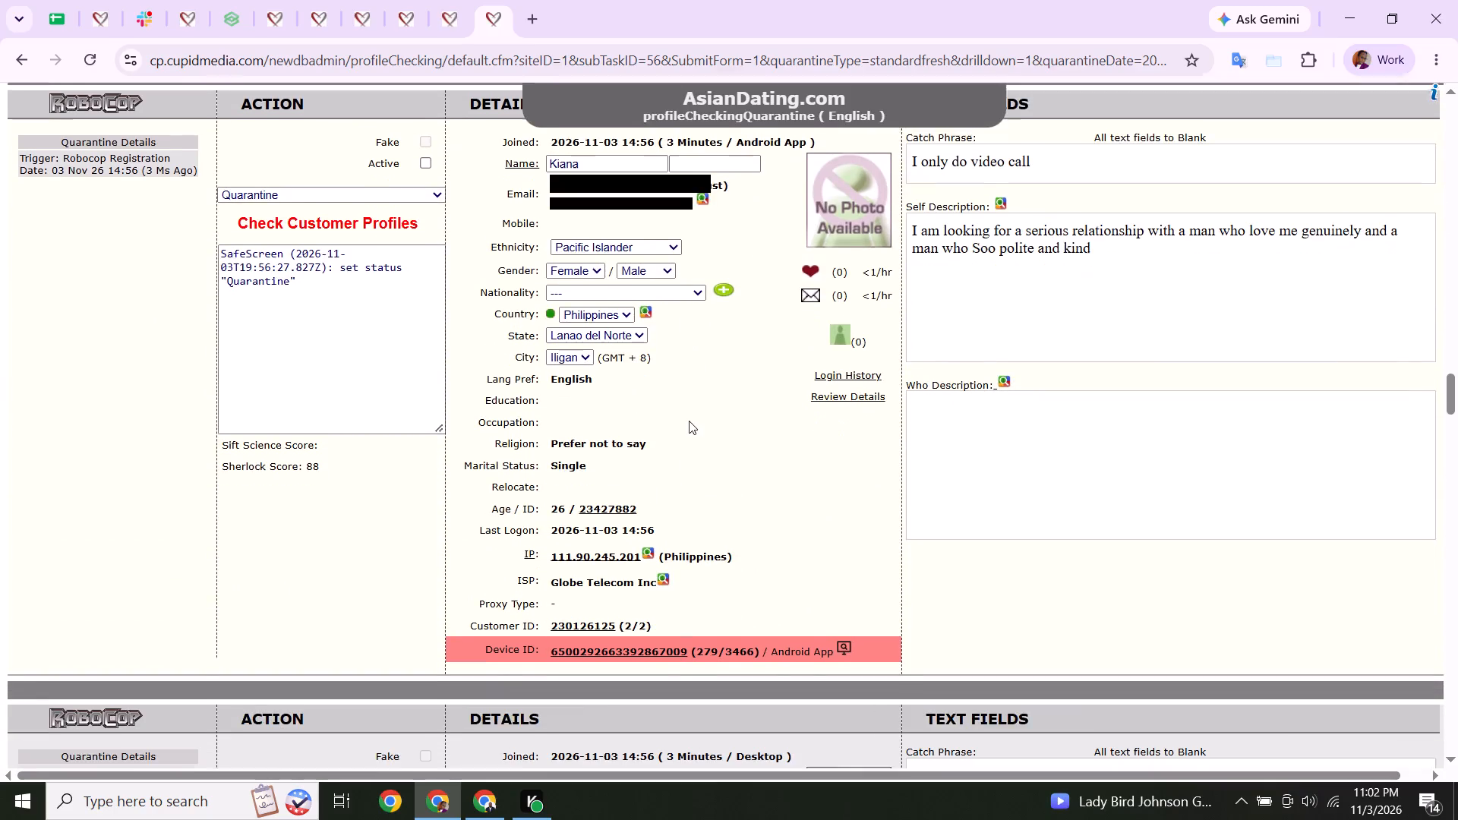
left_click(430, 143)
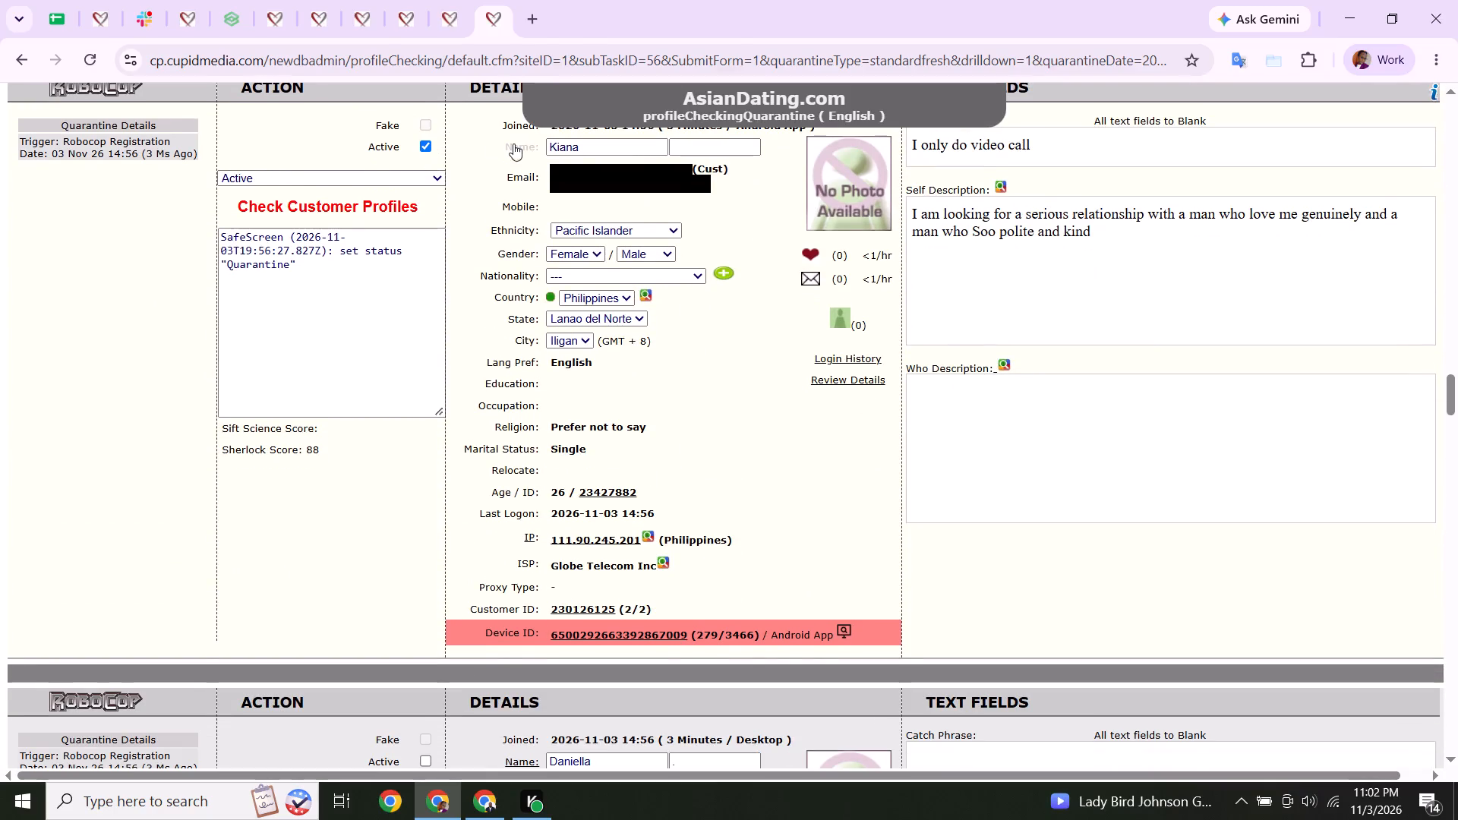
left_click(517, 145)
left_click(511, 0)
Paste the copied note "scammer email format" below the existing text in Daniella's notes.
scroll(683, 363, "down", 6)
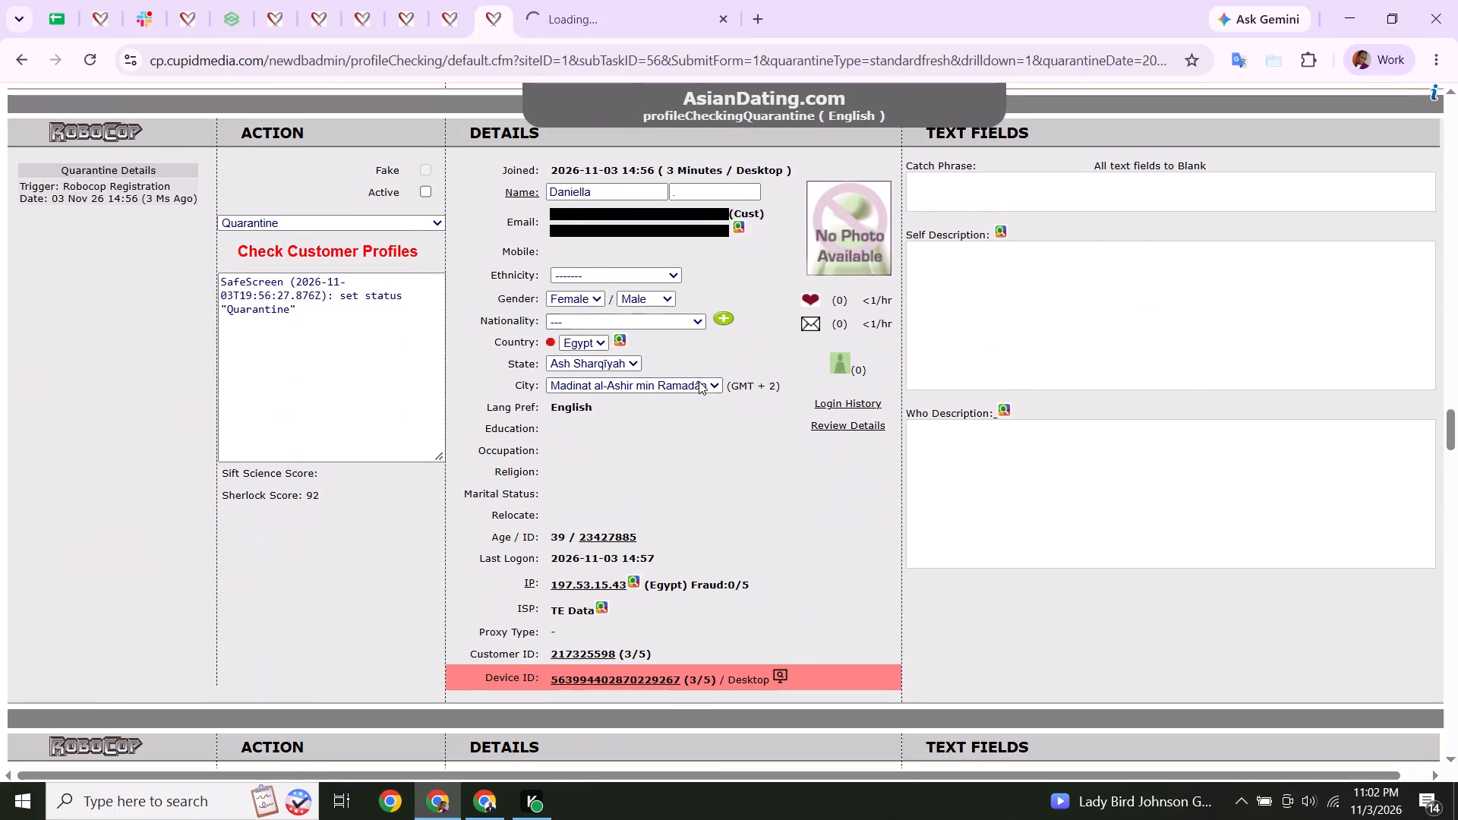
left_click(396, 328)
key("Return")
key("Return")
key("ctrl+v")
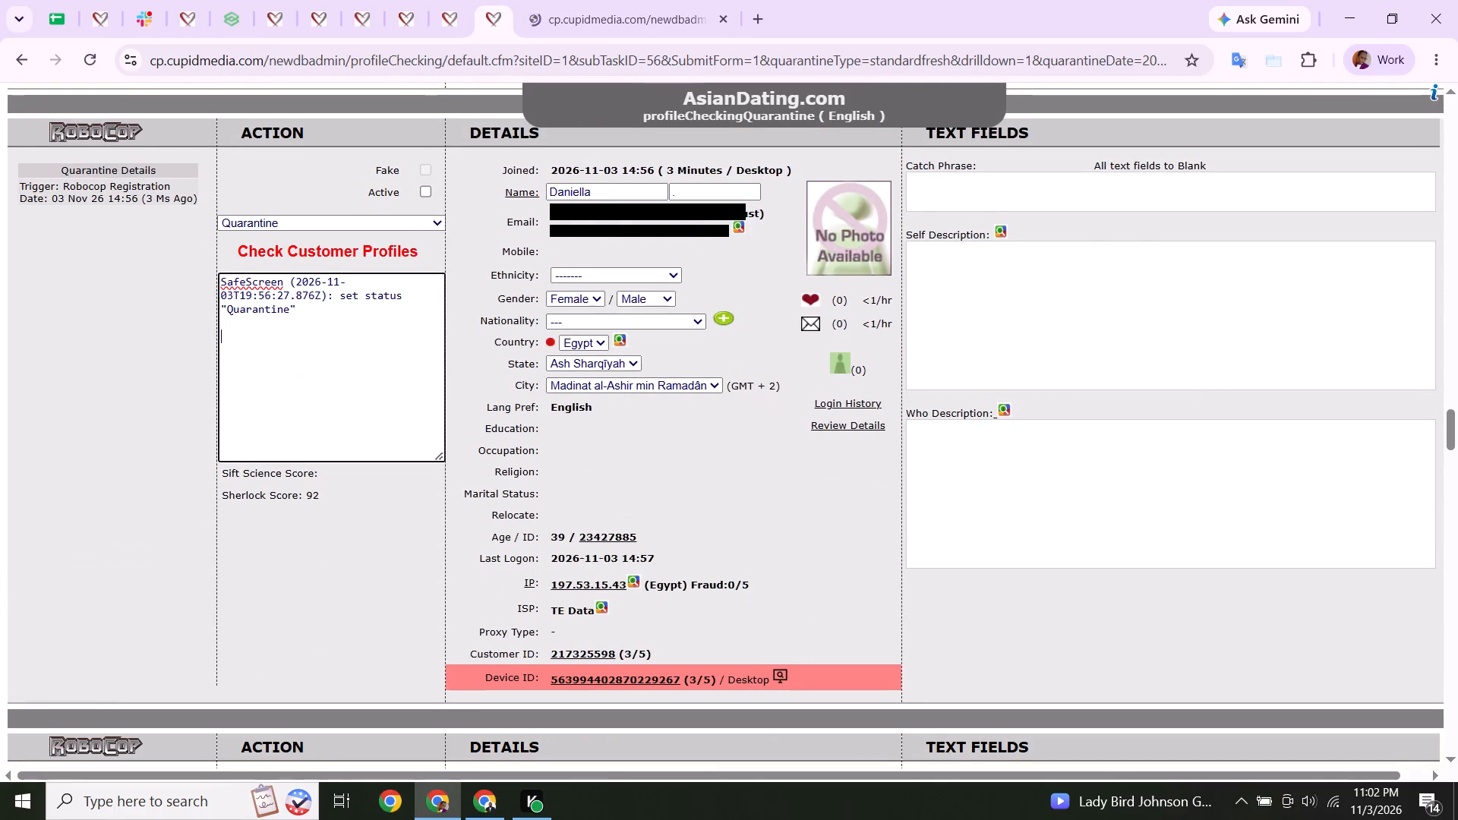
Open Daniella's full profile record in a separate tab from the AsianDating.com queue.
left_click(523, 190)
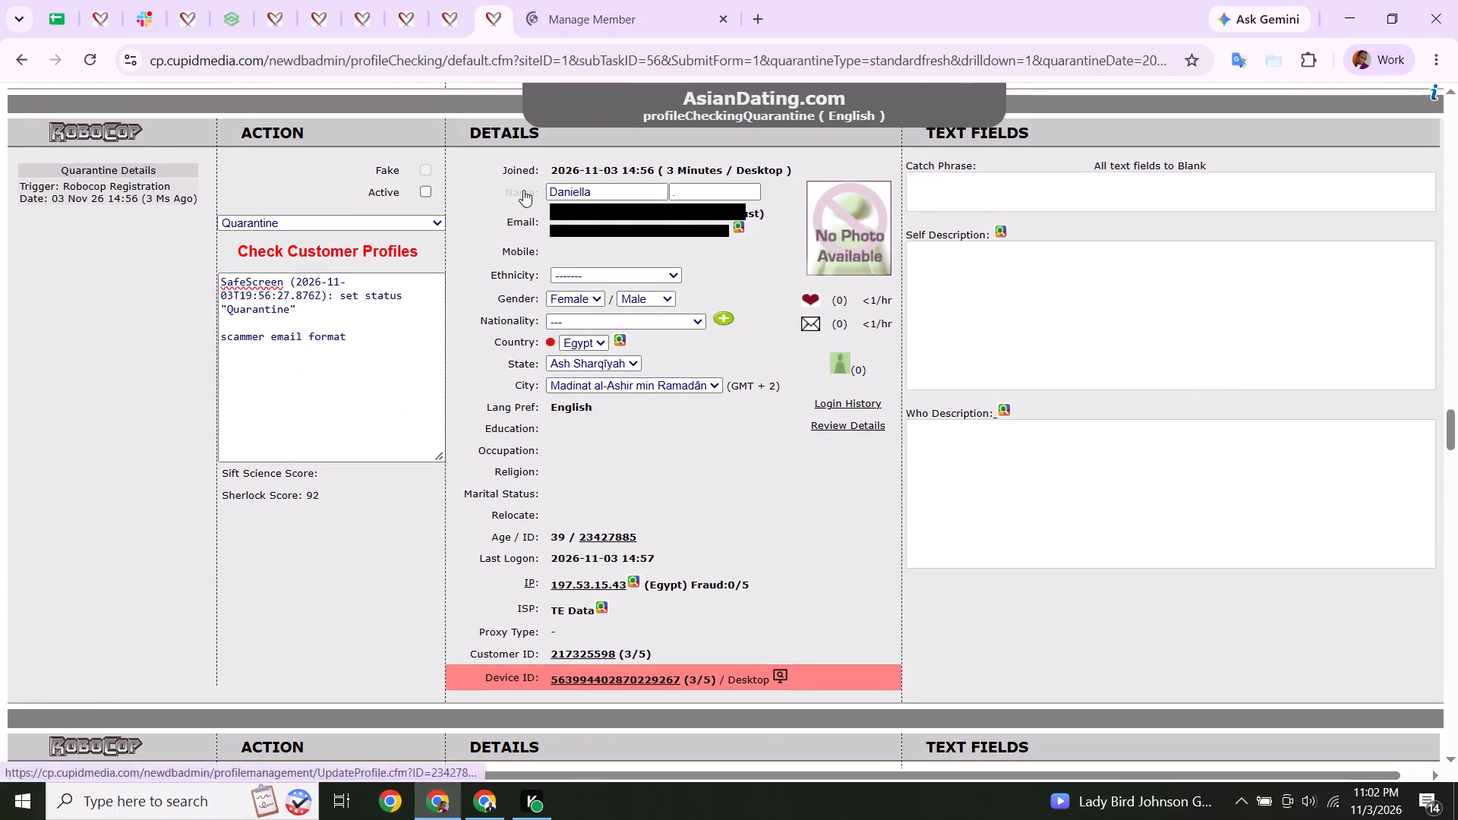
Add the note "male name on email" below the existing text in Jenn's notes.
scroll(738, 270, "down", 6)
left_click(311, 449)
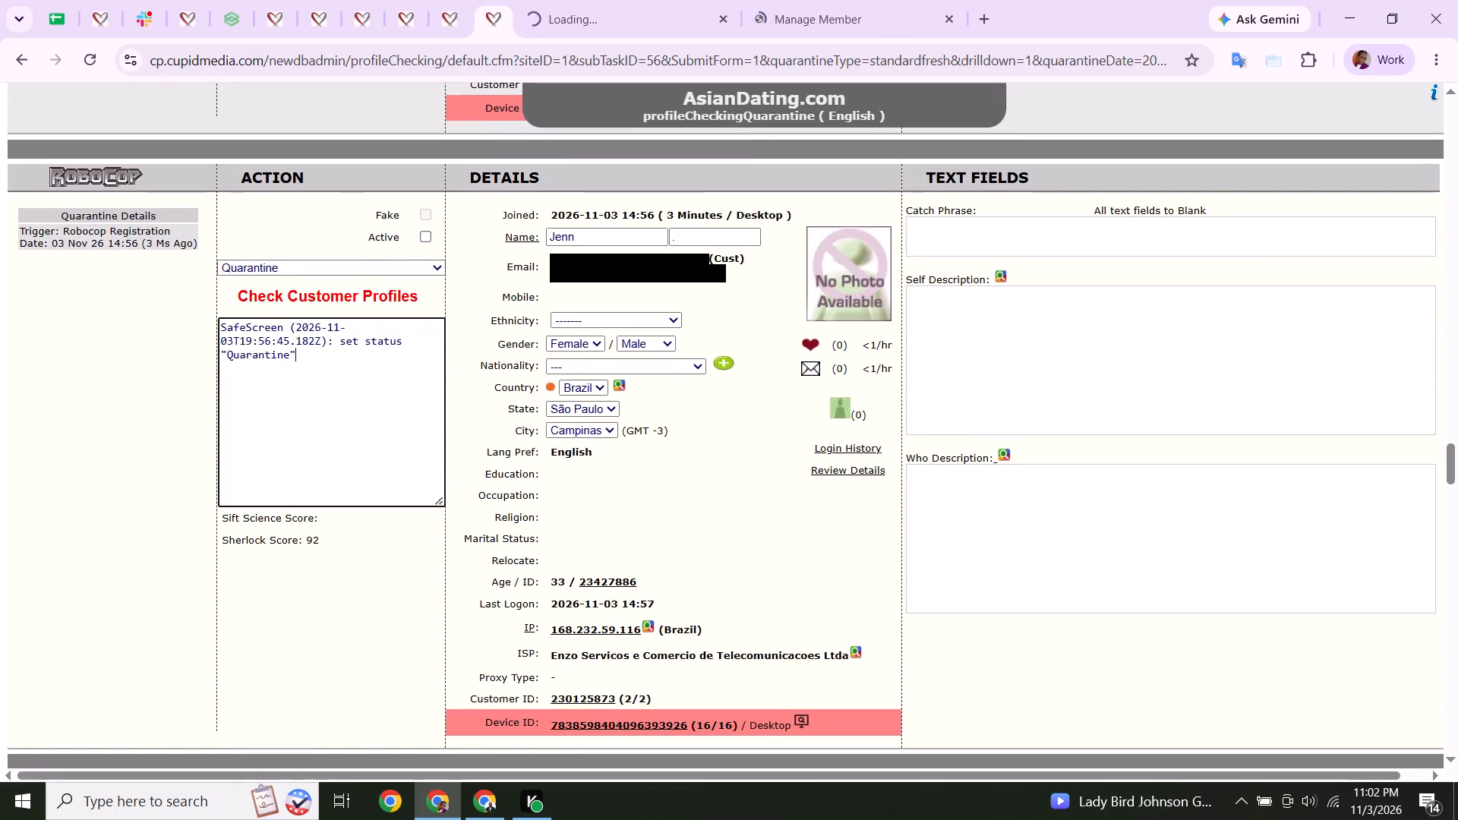
key("Return")
key("Return")
type("male name on email")
key("space")
Paste the copied note "scammer email format" below the existing text in the notes of Barbara, the profile following Jenn's.
scroll(1095, 349, "down", 6)
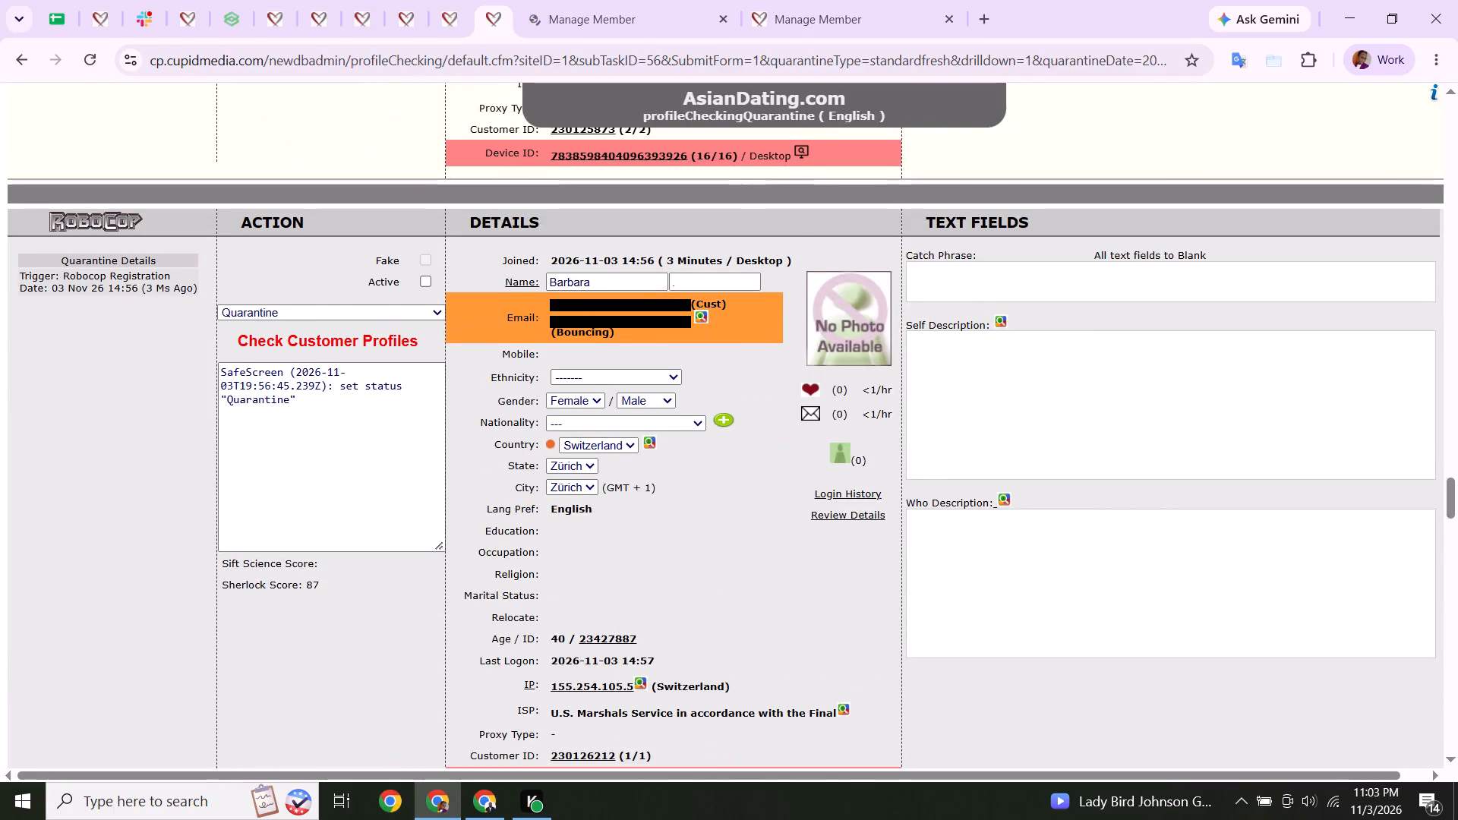
left_click(366, 411)
key("Return")
key("Return")
key("ctrl+v")
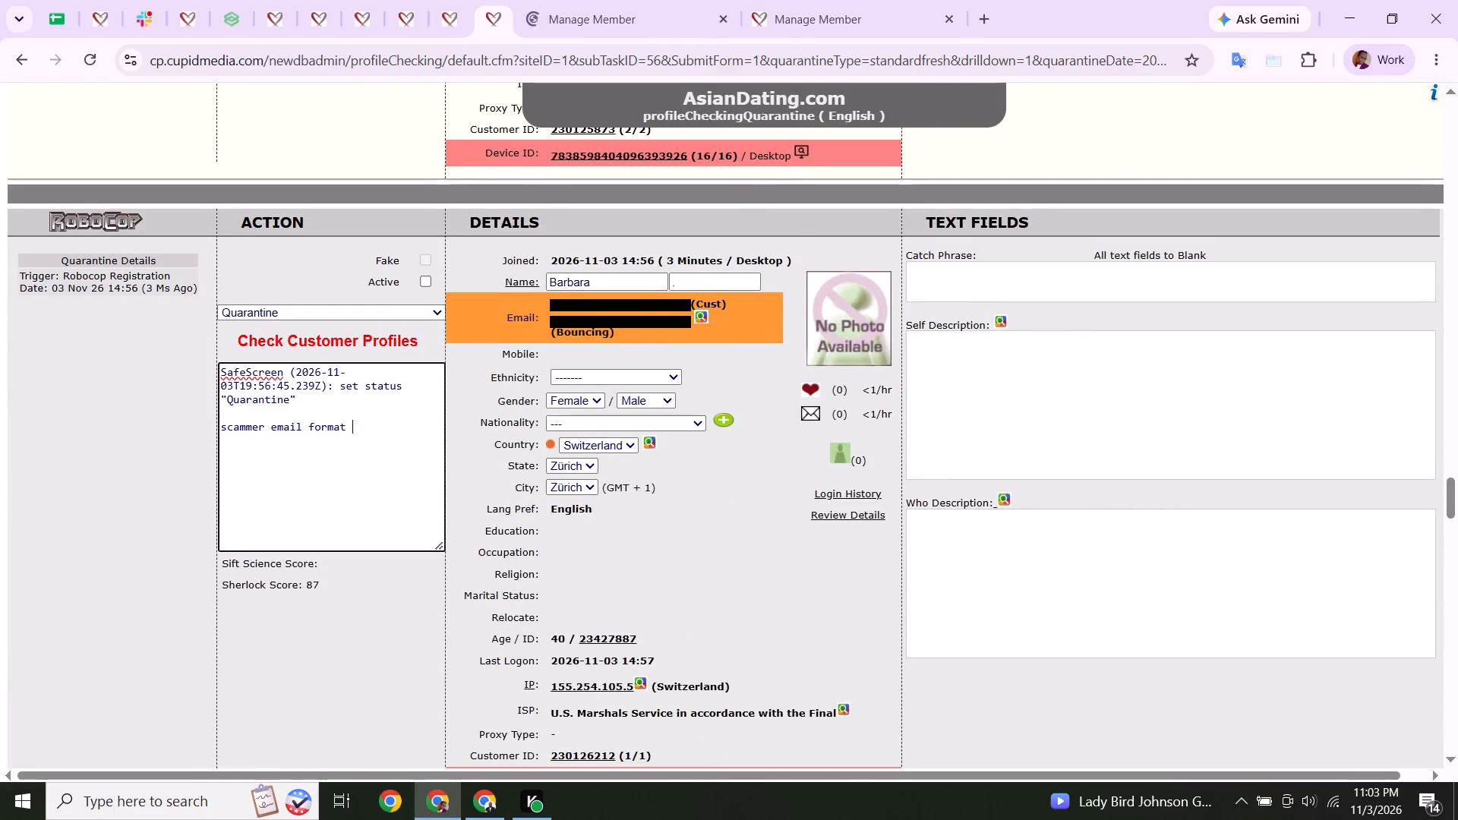
Paste the copied note "scammer email format" below the existing text in Bianca's notes.
scroll(401, 405, "down", 7)
left_click(336, 405)
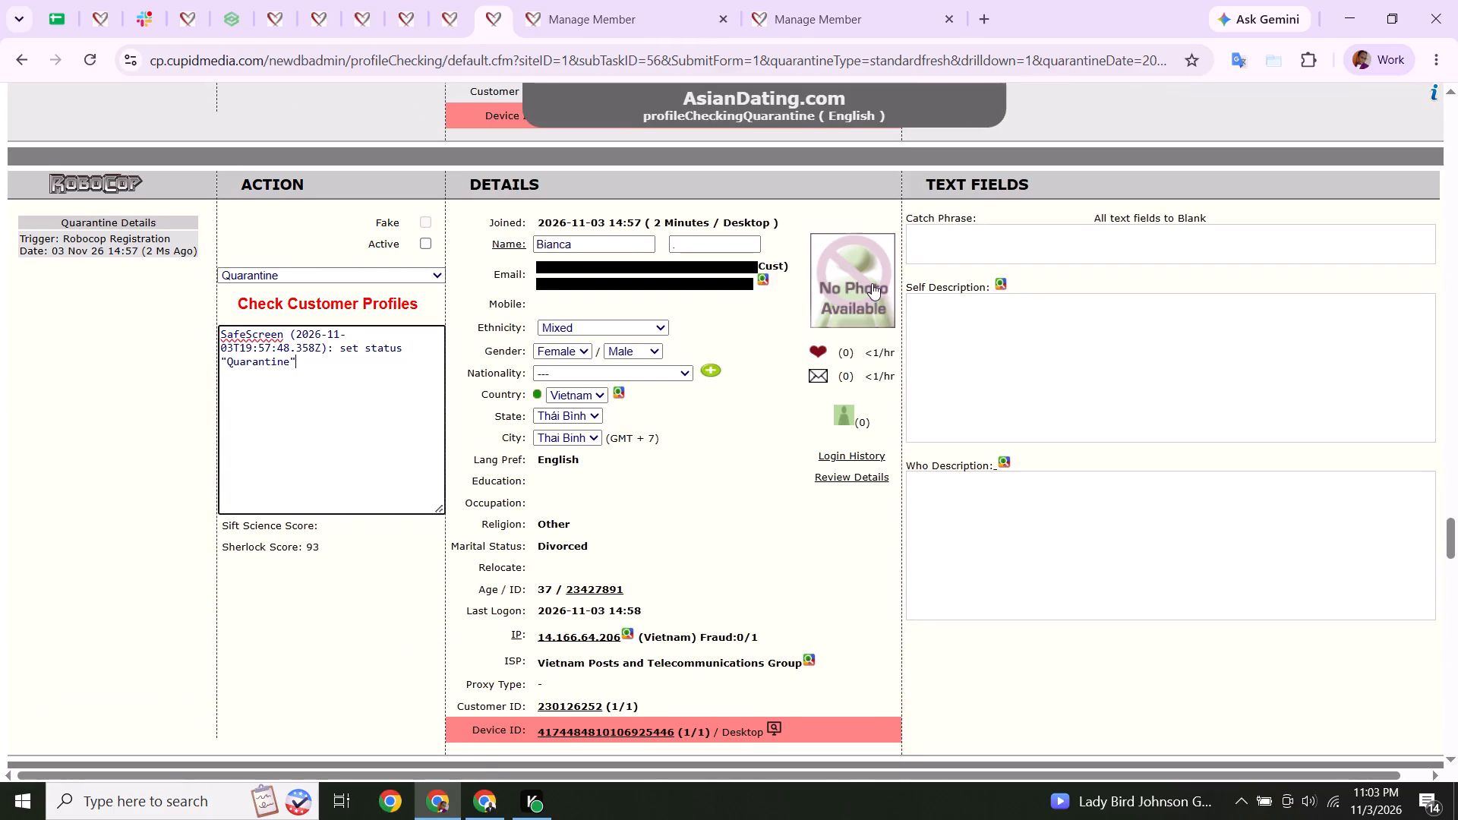
key("Return")
key("Return")
key("ctrl+v")
Add the note "junk email" below the existing text in angel's notes.
scroll(867, 291, "down", 6)
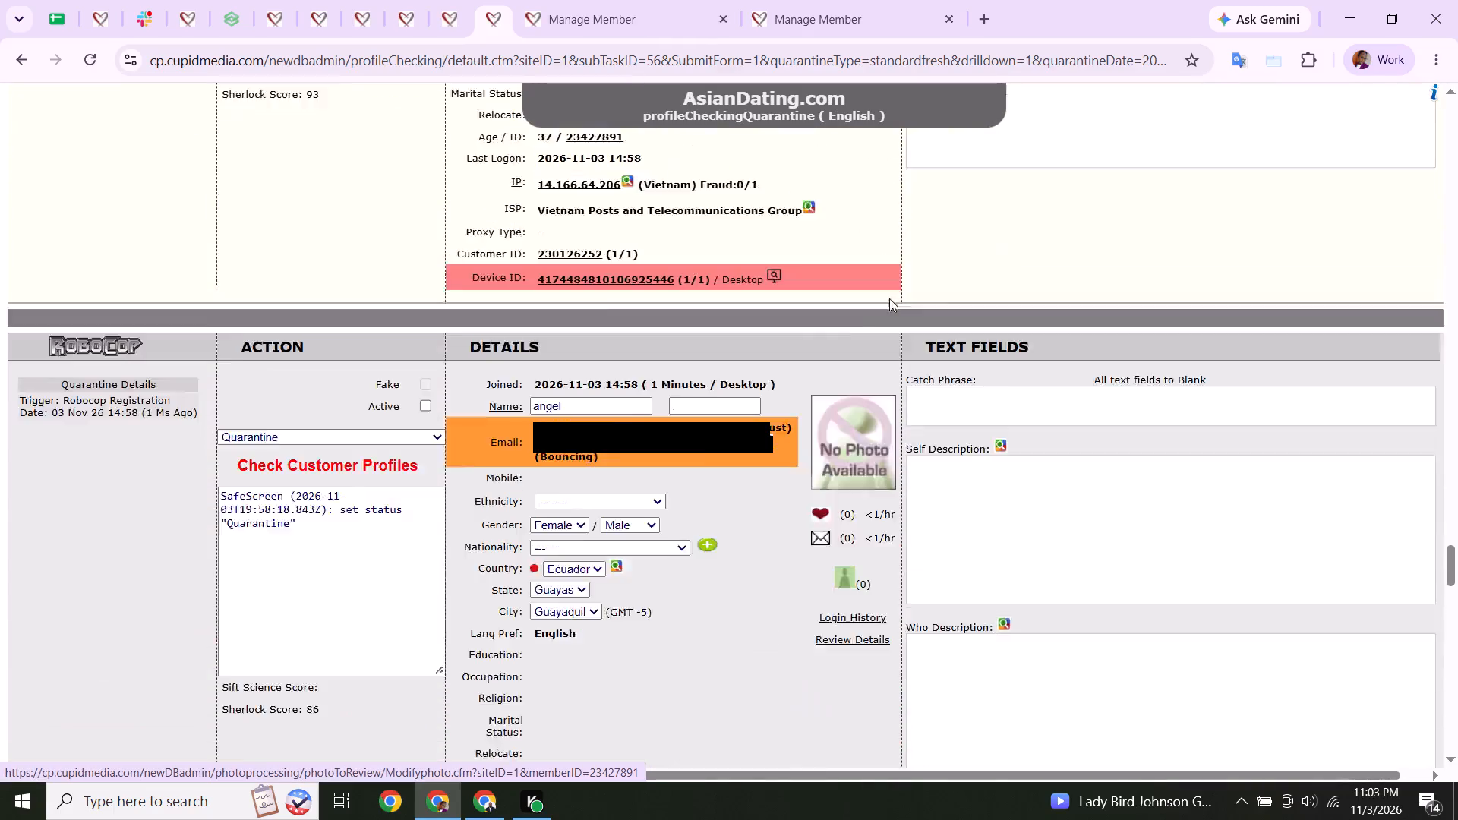
left_click(314, 481)
key("Return")
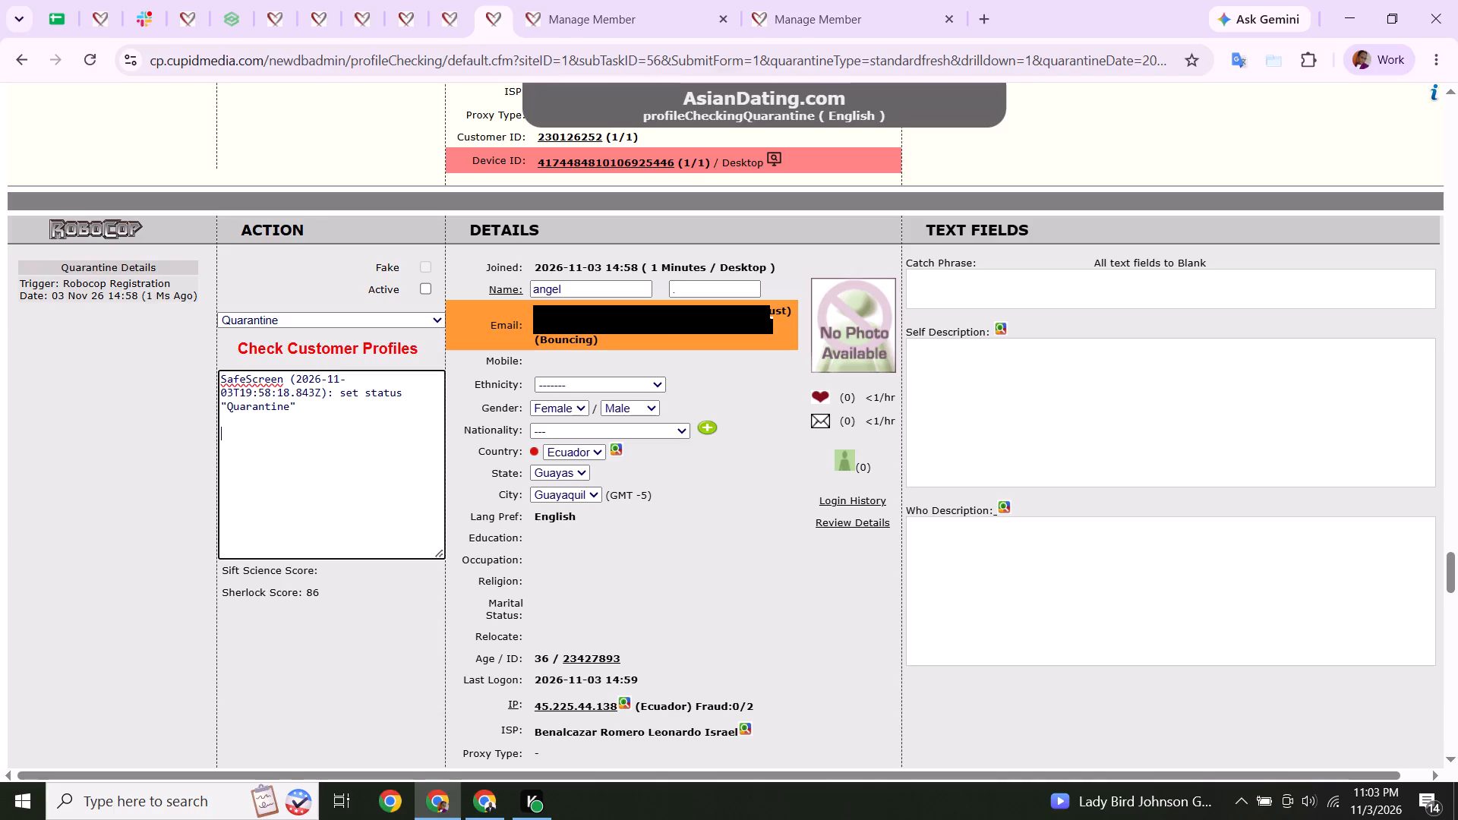
key("Return")
type("juk")
key("BackSpace")
type("nk email")
key("space")
scroll(766, 425, "down", 3)
scroll(665, 399, "down", 3)
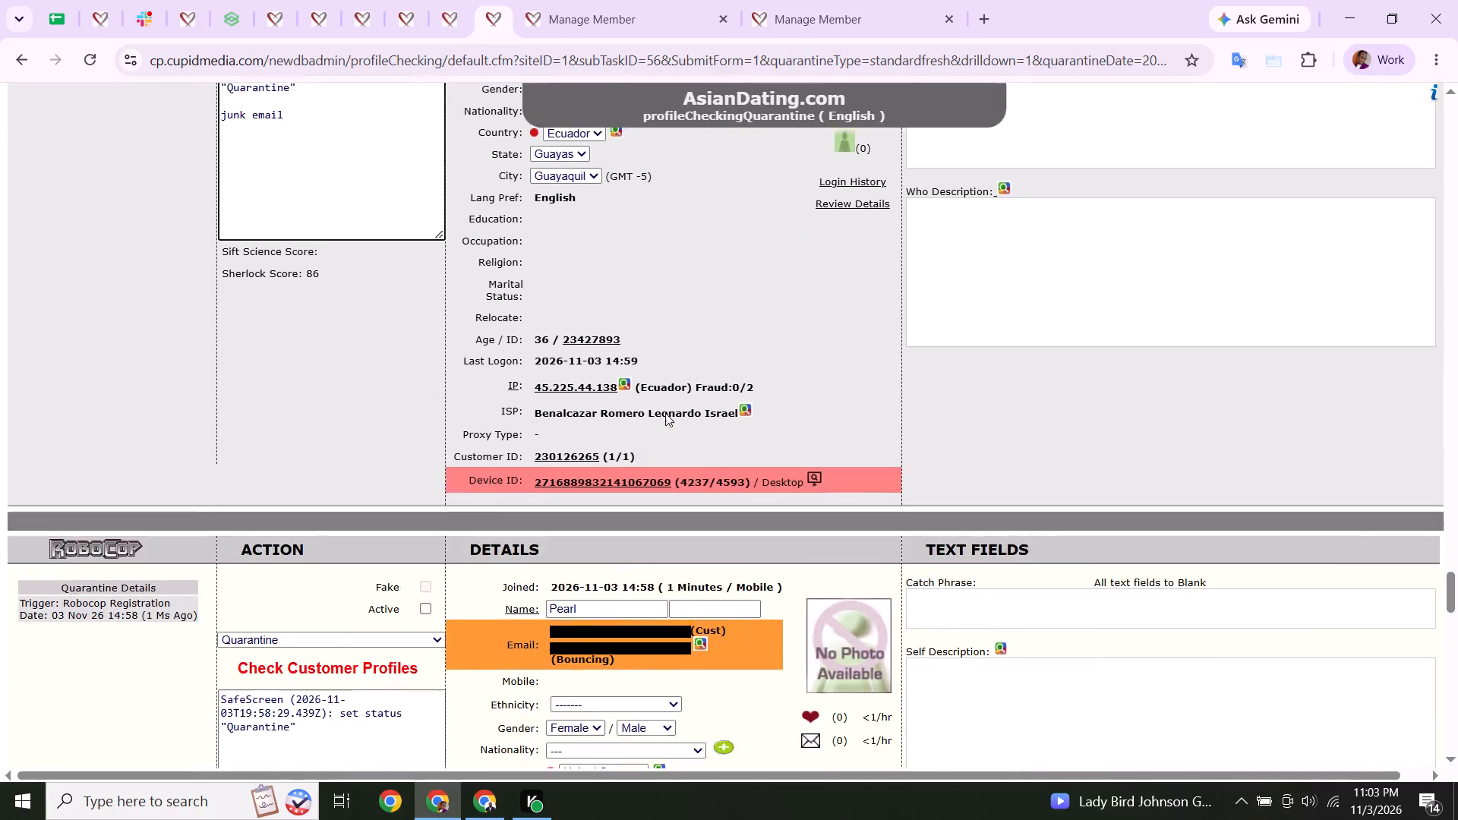
scroll(665, 413, "down", 2)
left_click(317, 320)
key("Return")
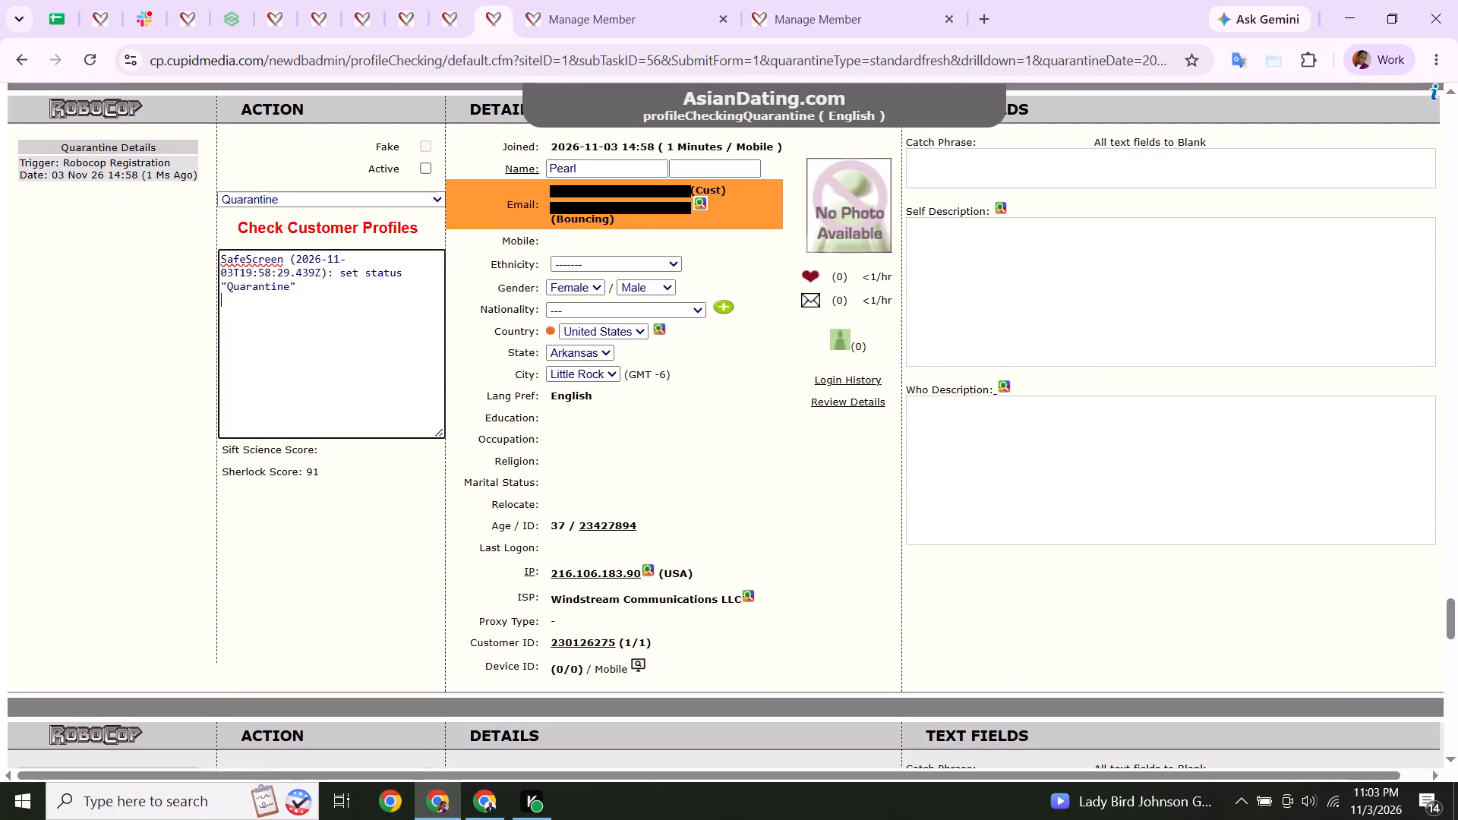
key("Return")
key("ctrl+v")
Add the note "male name on email" below the existing text in Elizabeth's notes.
scroll(355, 322, "down", 7)
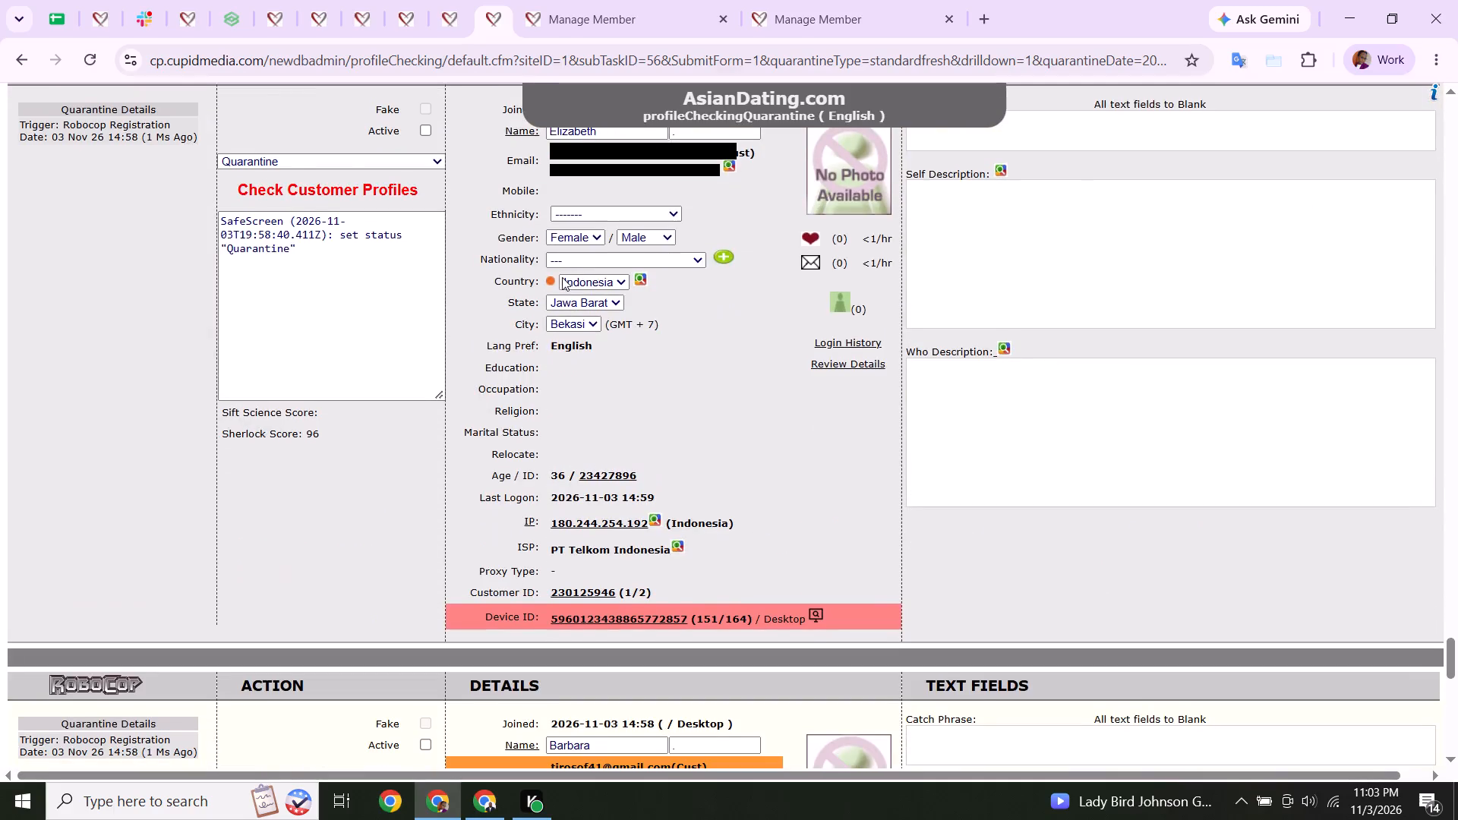
scroll(566, 301, "up", 1)
left_click(349, 373)
key("Return")
key("Return")
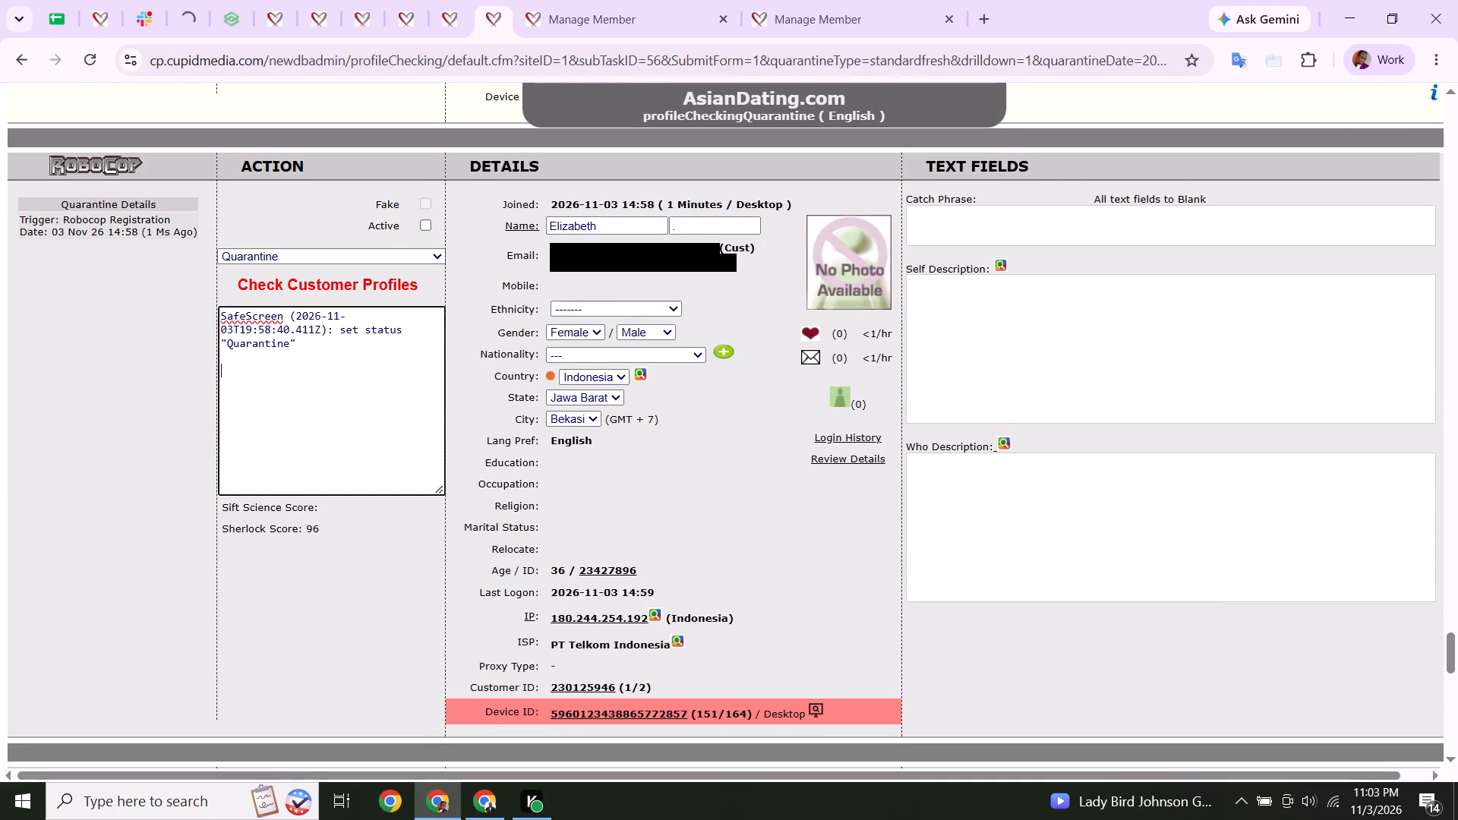
type("male name on email")
key("space")
Open Elizabeth's full profile record in a separate tab.
scroll(525, 360, "down", 4)
scroll(549, 410, "up", 5)
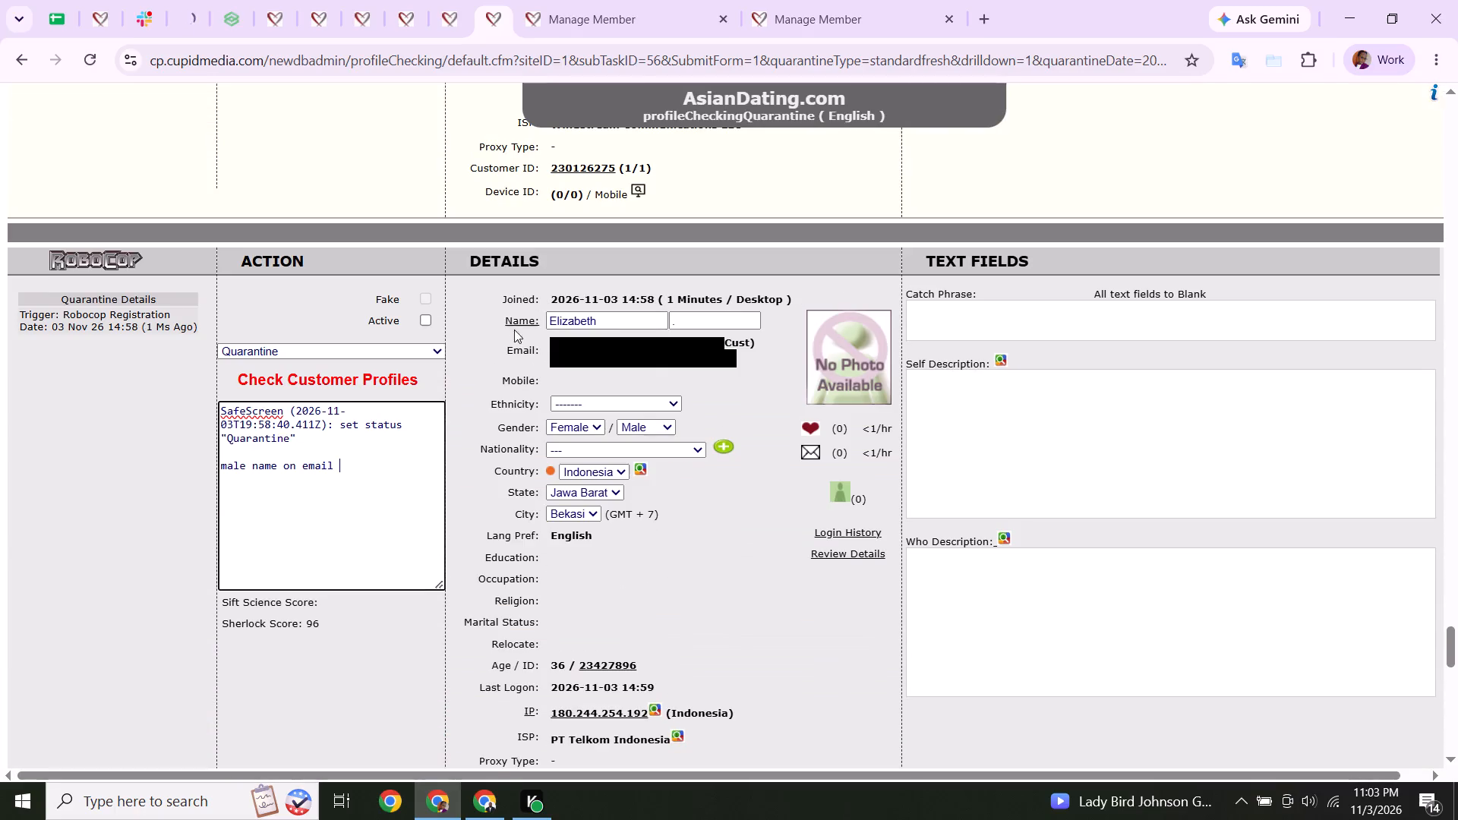
left_click(518, 316)
Paste the copied note "scammer email format" into the notes of the second Barbara, the profile following Elizabeth's.
scroll(636, 370, "down", 7)
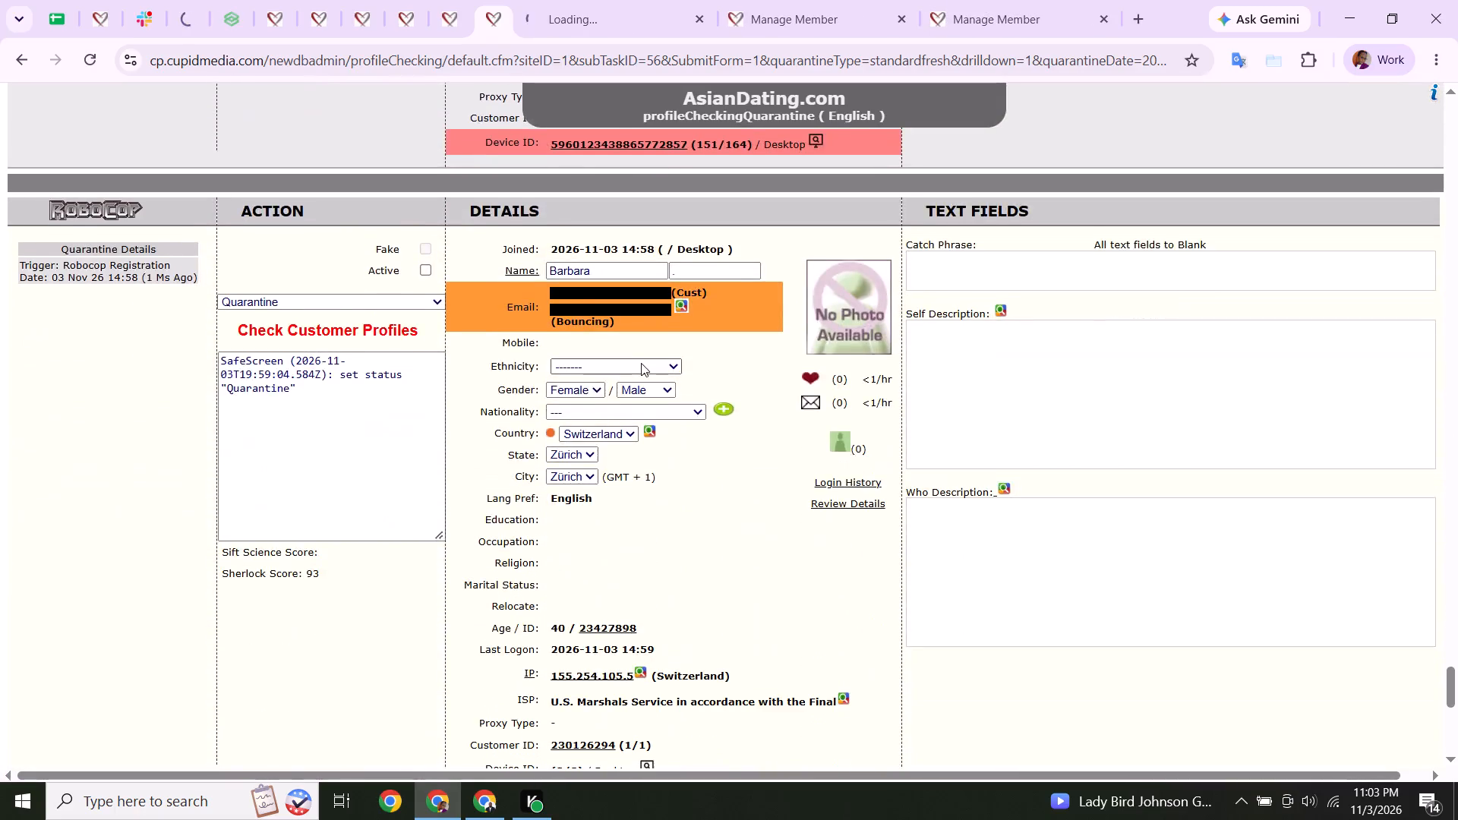
left_click(349, 398)
key("Return")
key("Return")
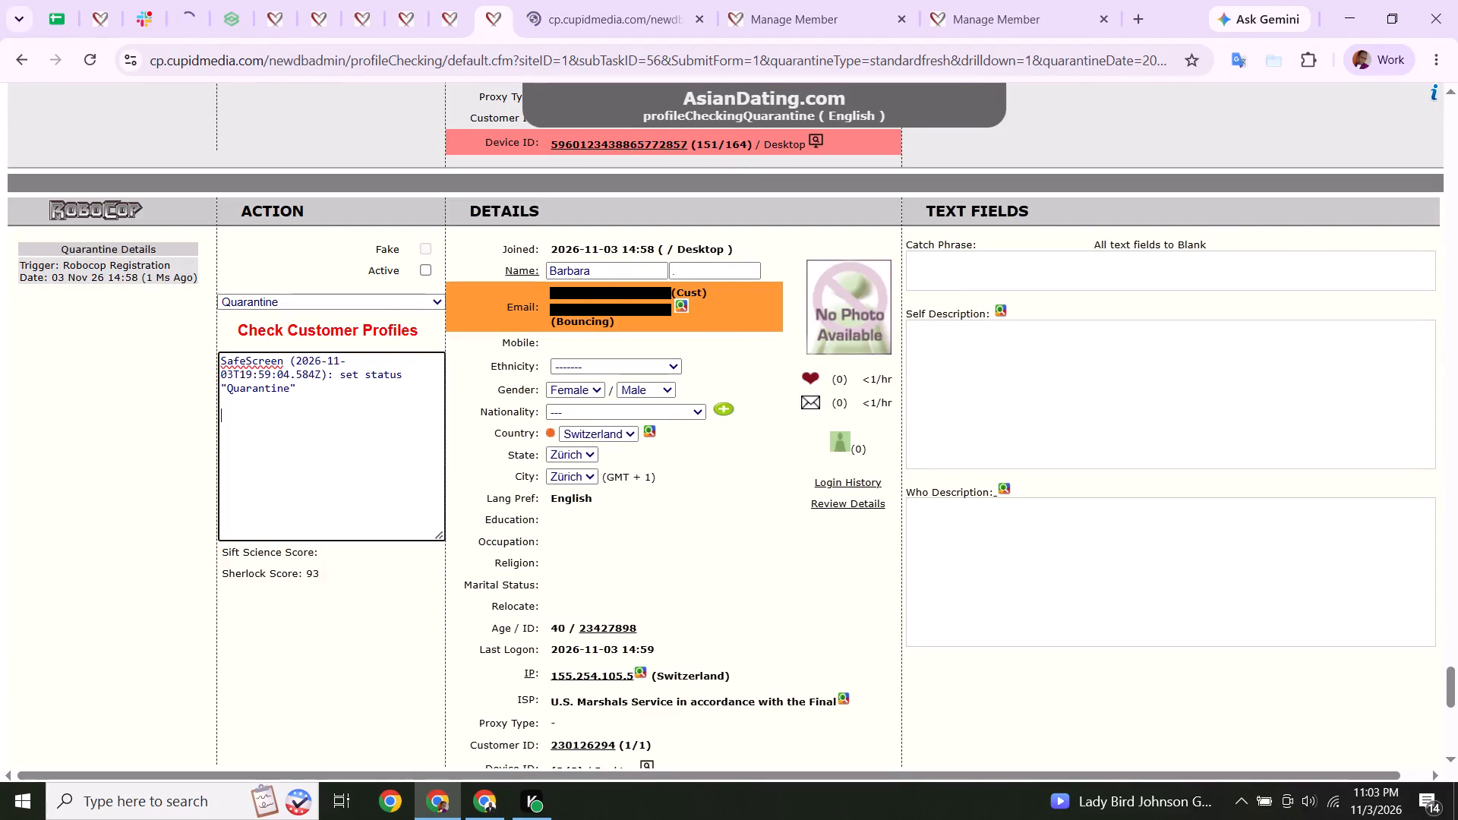
key("ctrl+v")
scroll(437, 407, "down", 9)
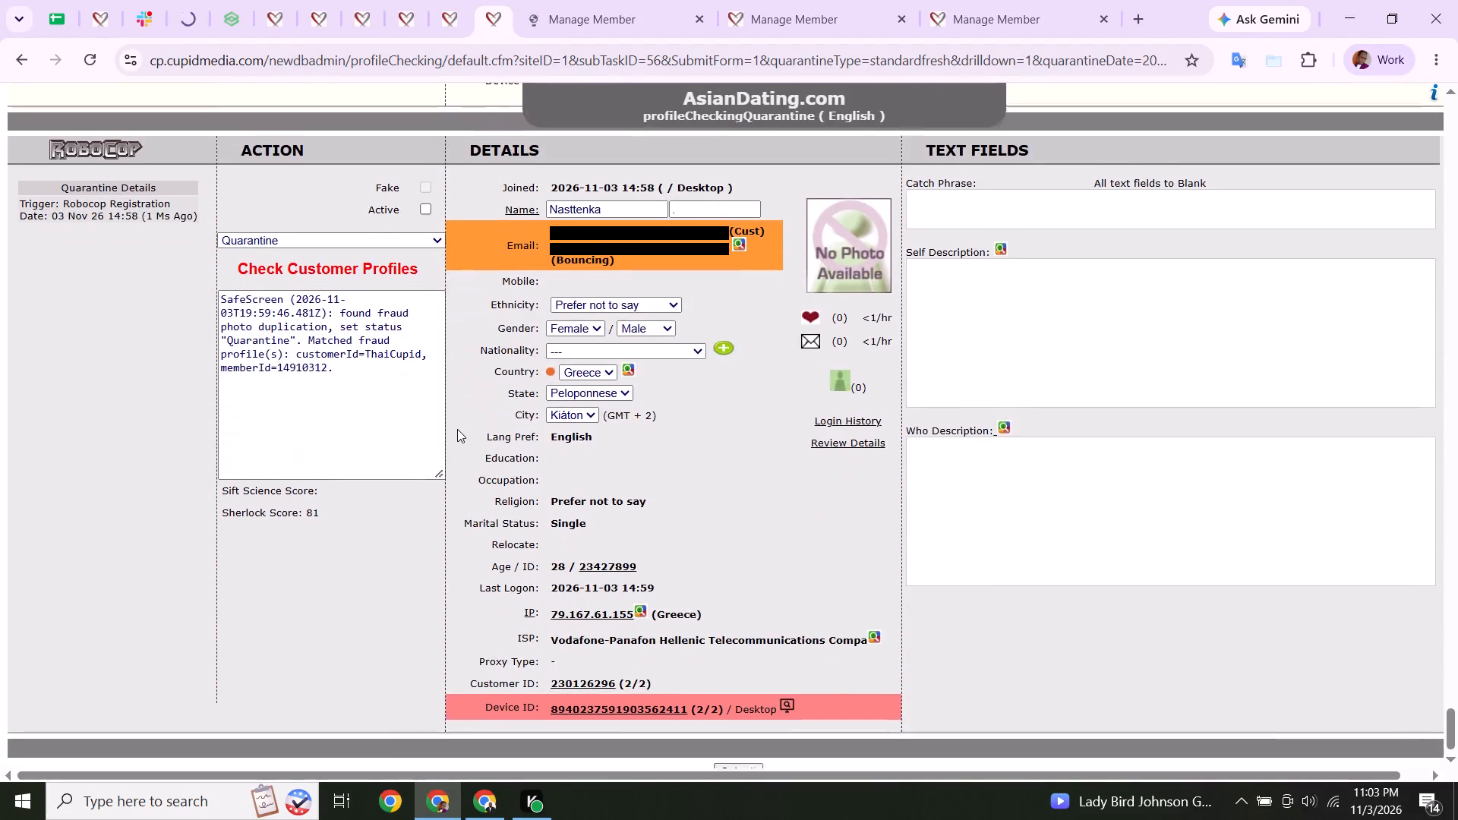
scroll(457, 429, "down", 4)
double_click(734, 746)
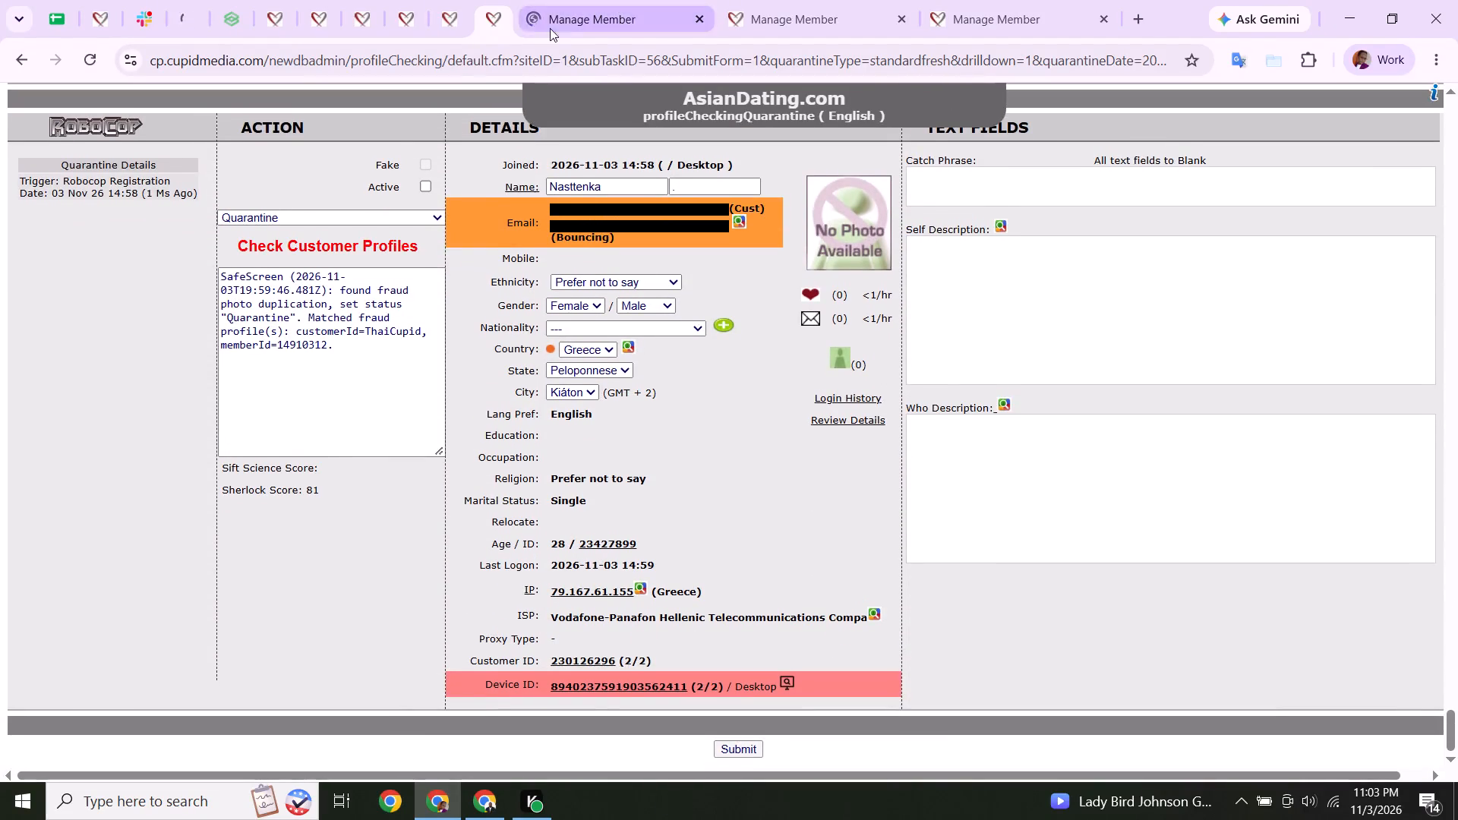
left_click(446, 11)
scroll(716, 449, "down", 3)
scroll(704, 440, "up", 1)
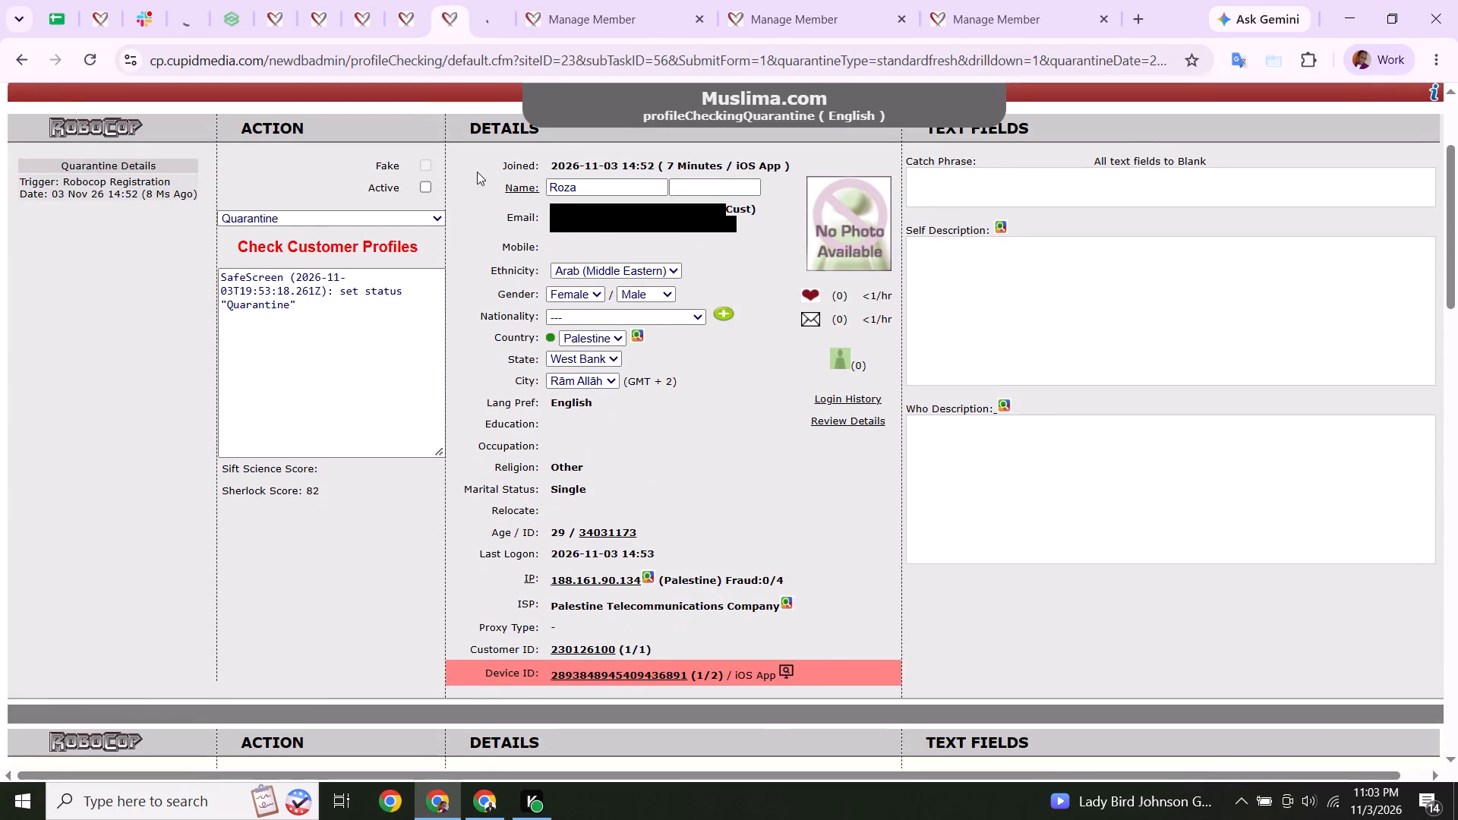
left_click(431, 184)
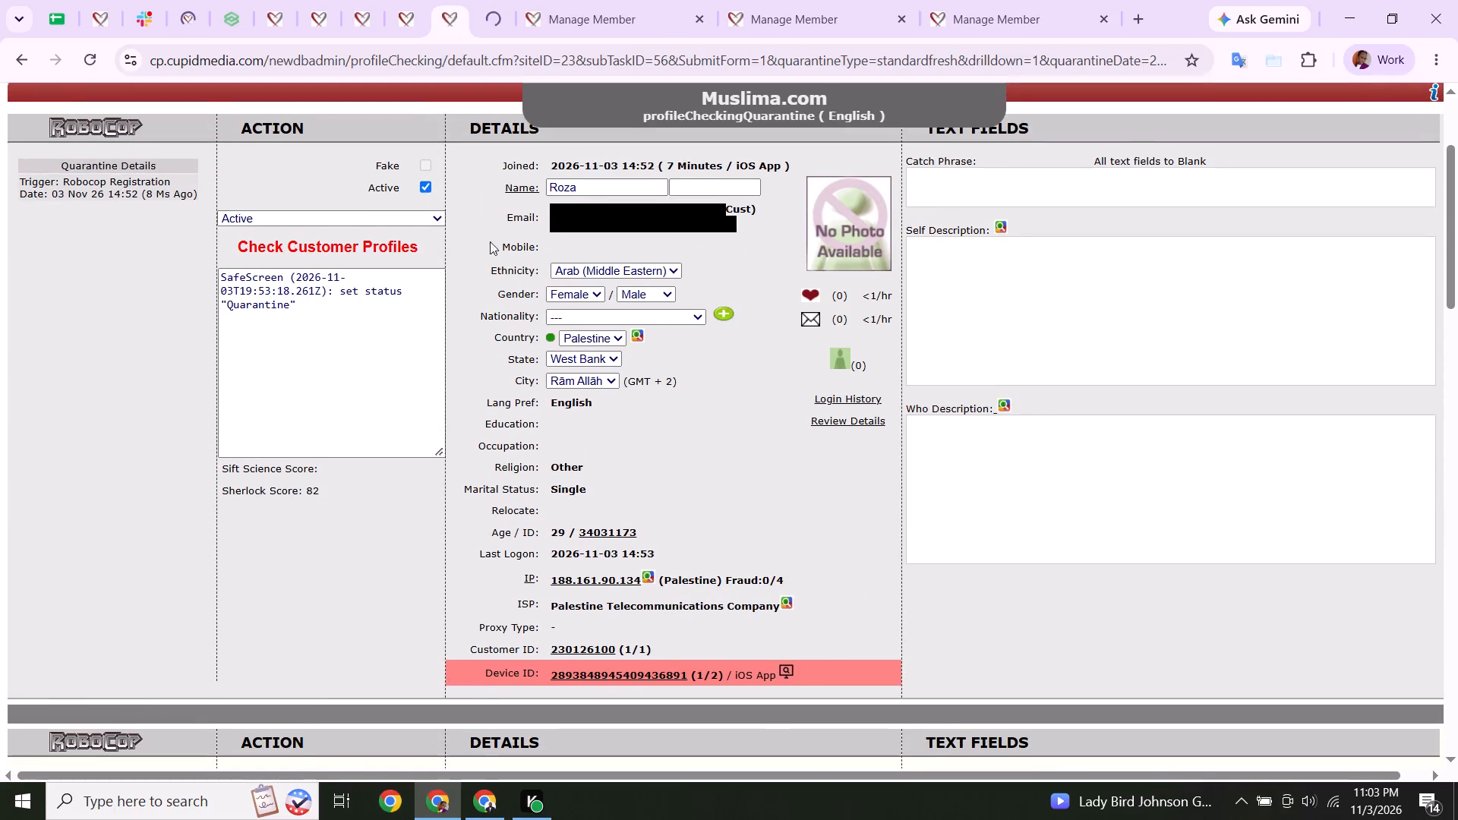
Paste the copied note "scammer email format" below the existing text in Haminat's notes.
scroll(607, 333, "down", 7)
left_click(367, 288)
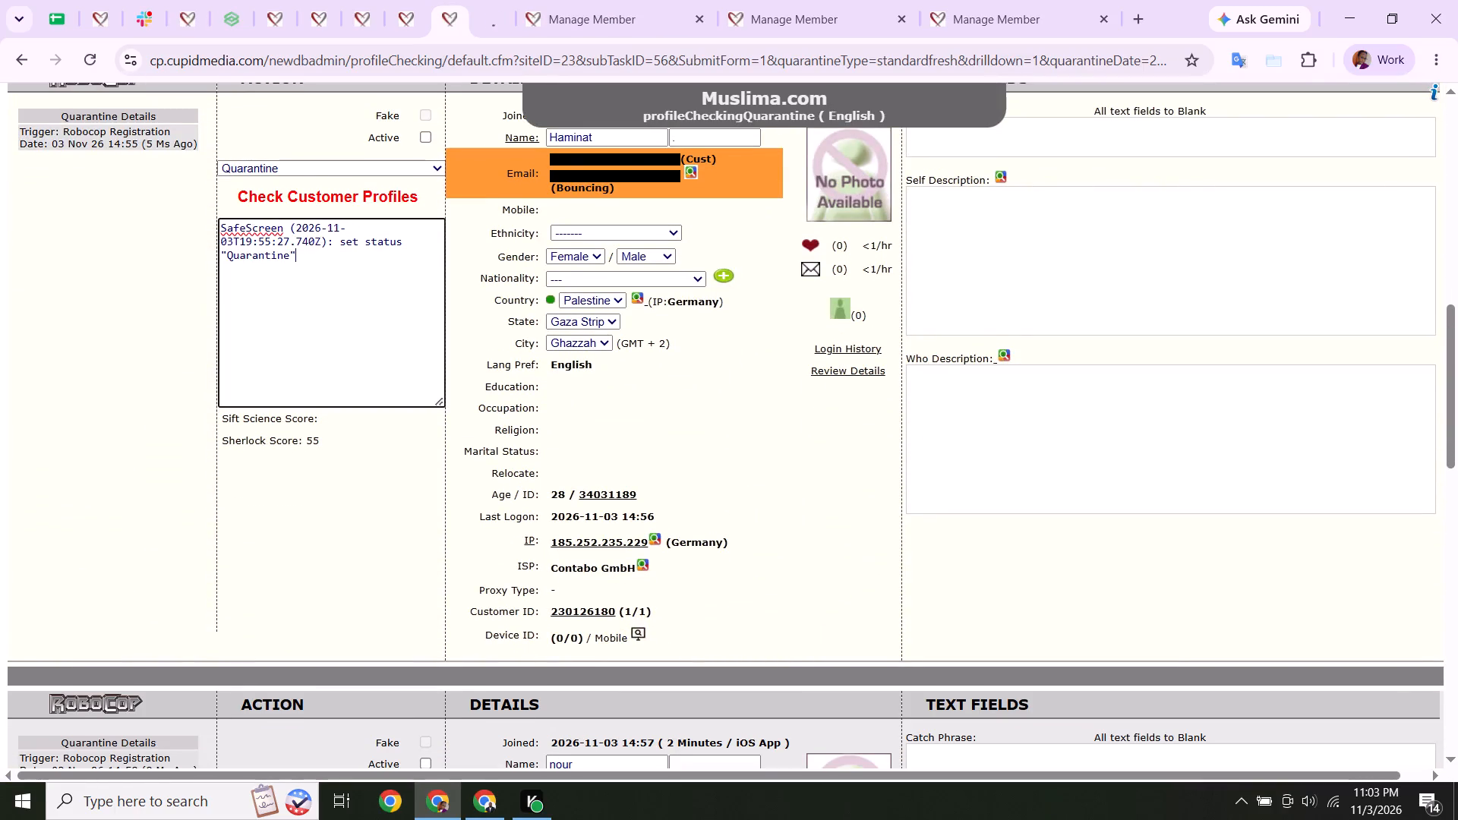
key("Return")
key("Return")
key("ctrl+v")
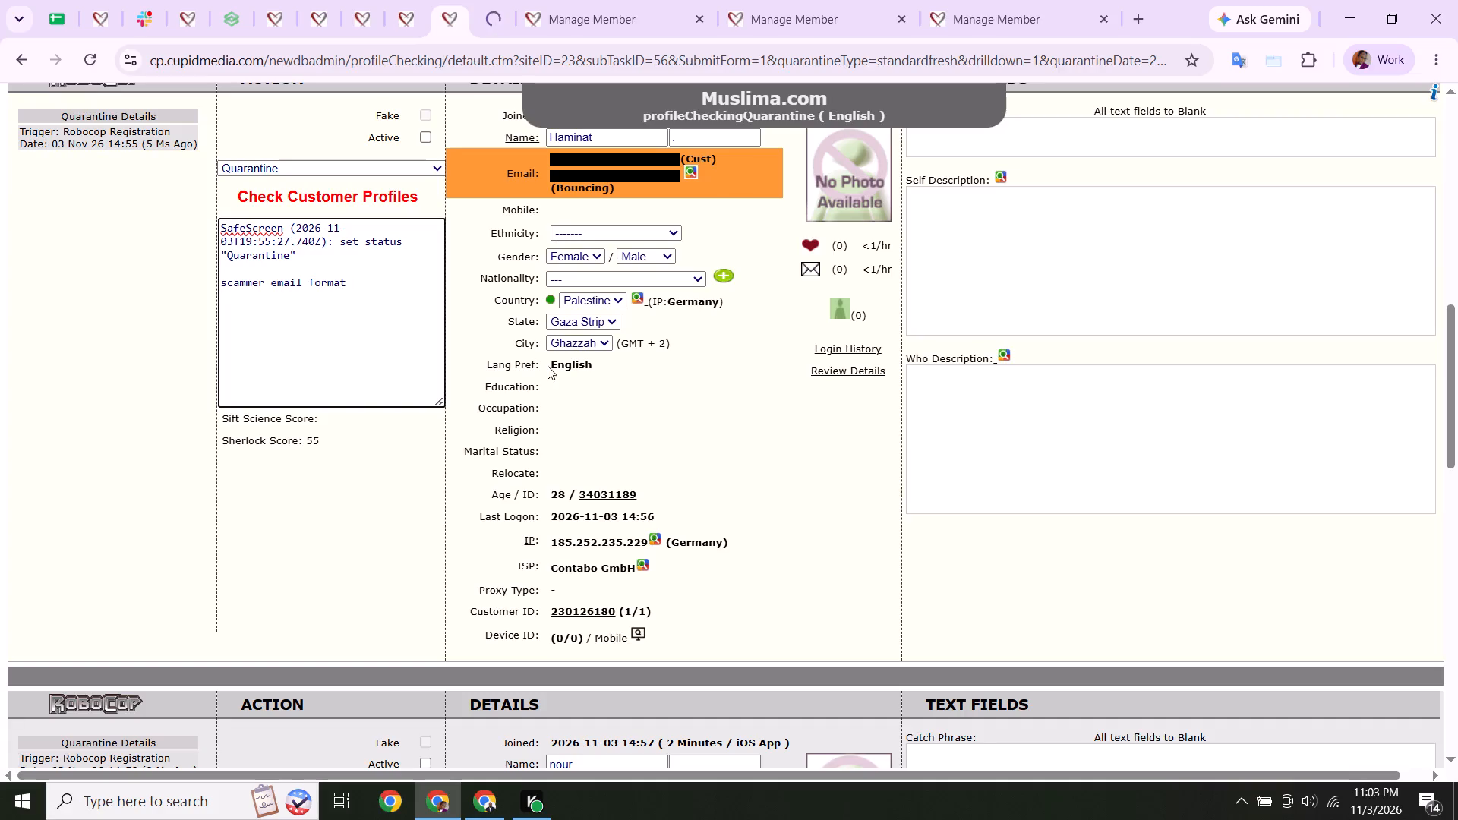
Check nour's details in the Muslima.com queue and set the profile to Active.
scroll(609, 361, "down", 5)
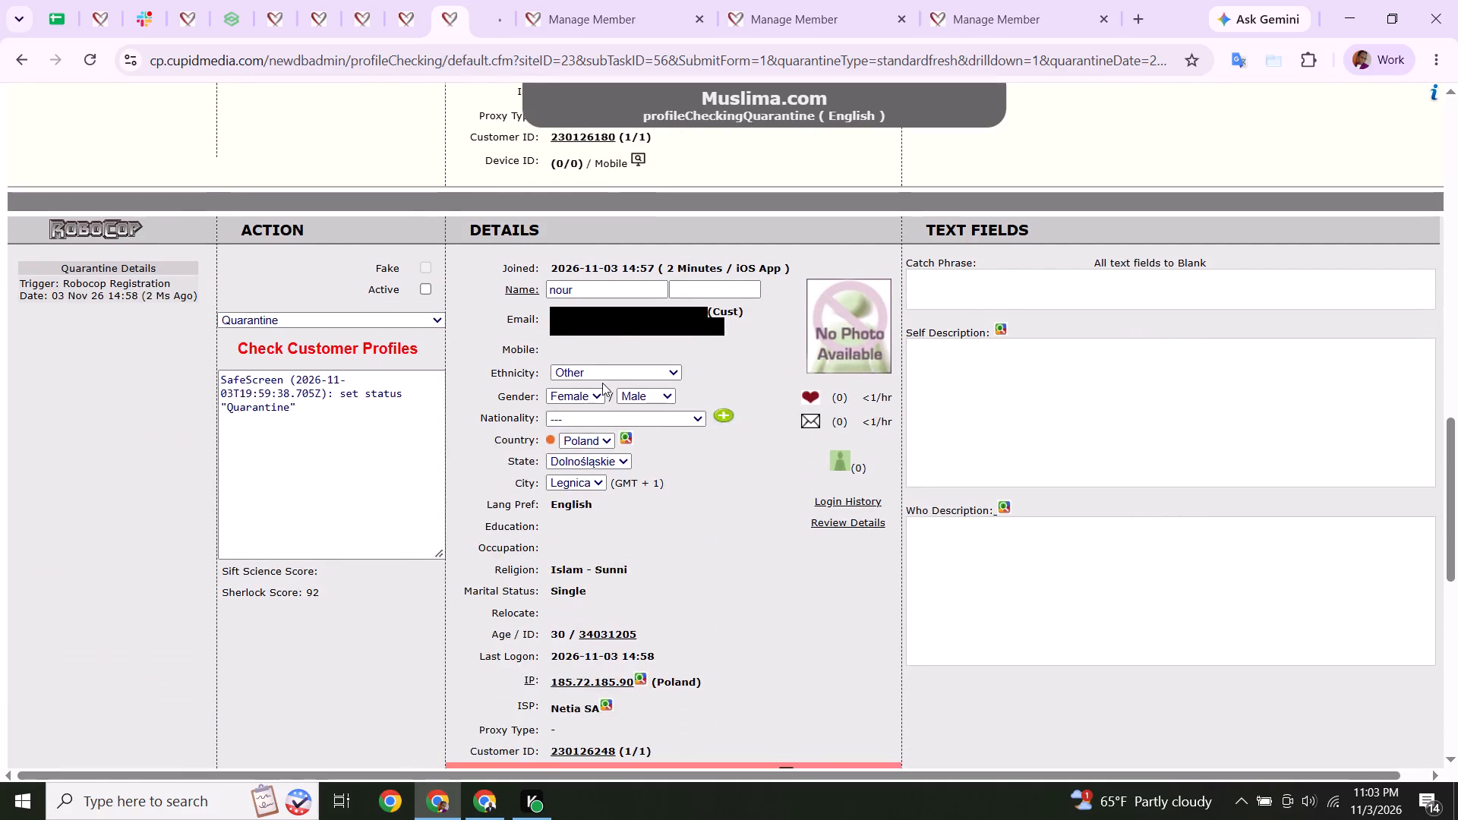
scroll(602, 383, "down", 1)
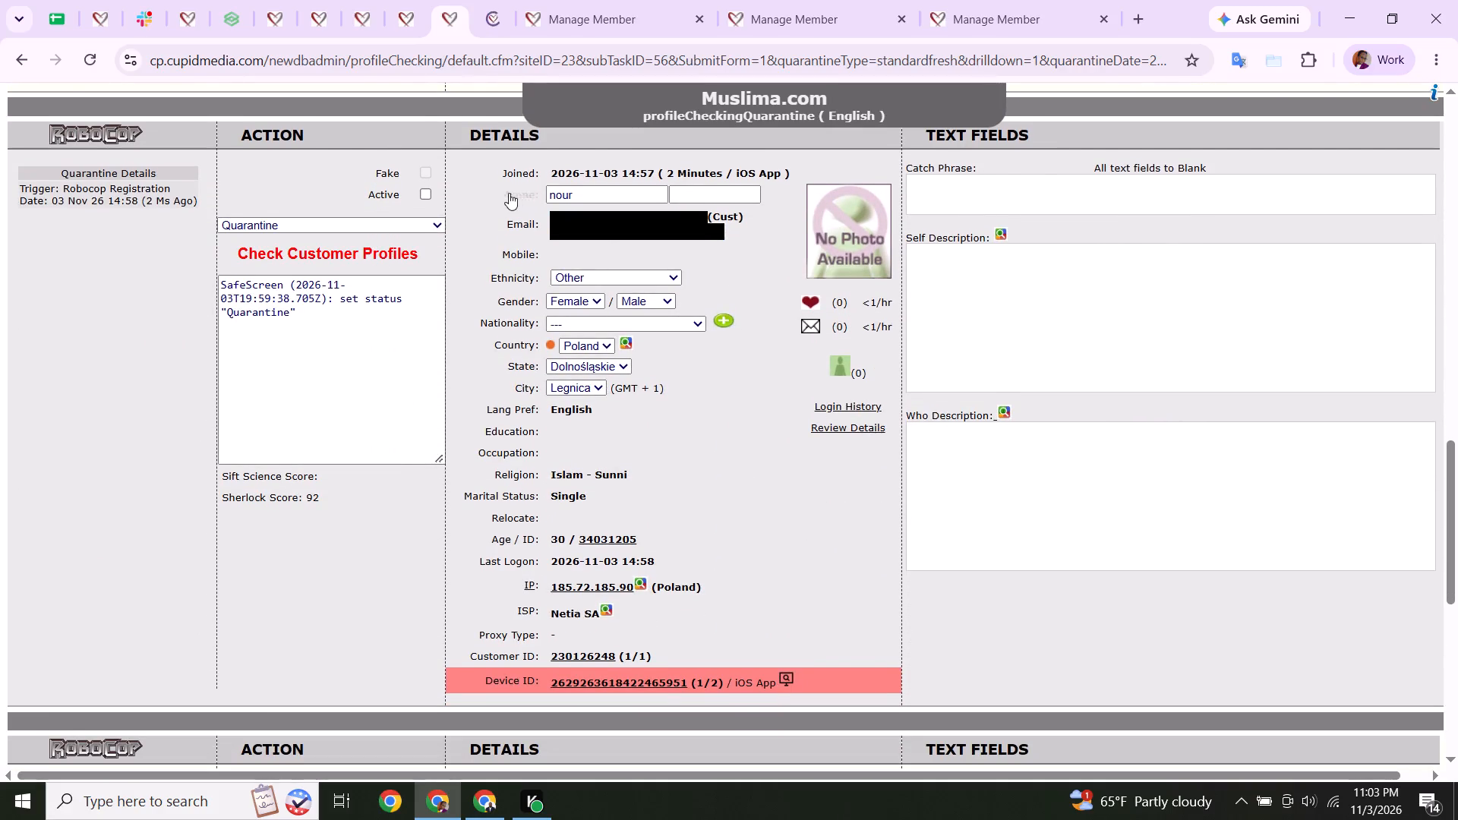
left_click(423, 191)
scroll(614, 245, "up", 7)
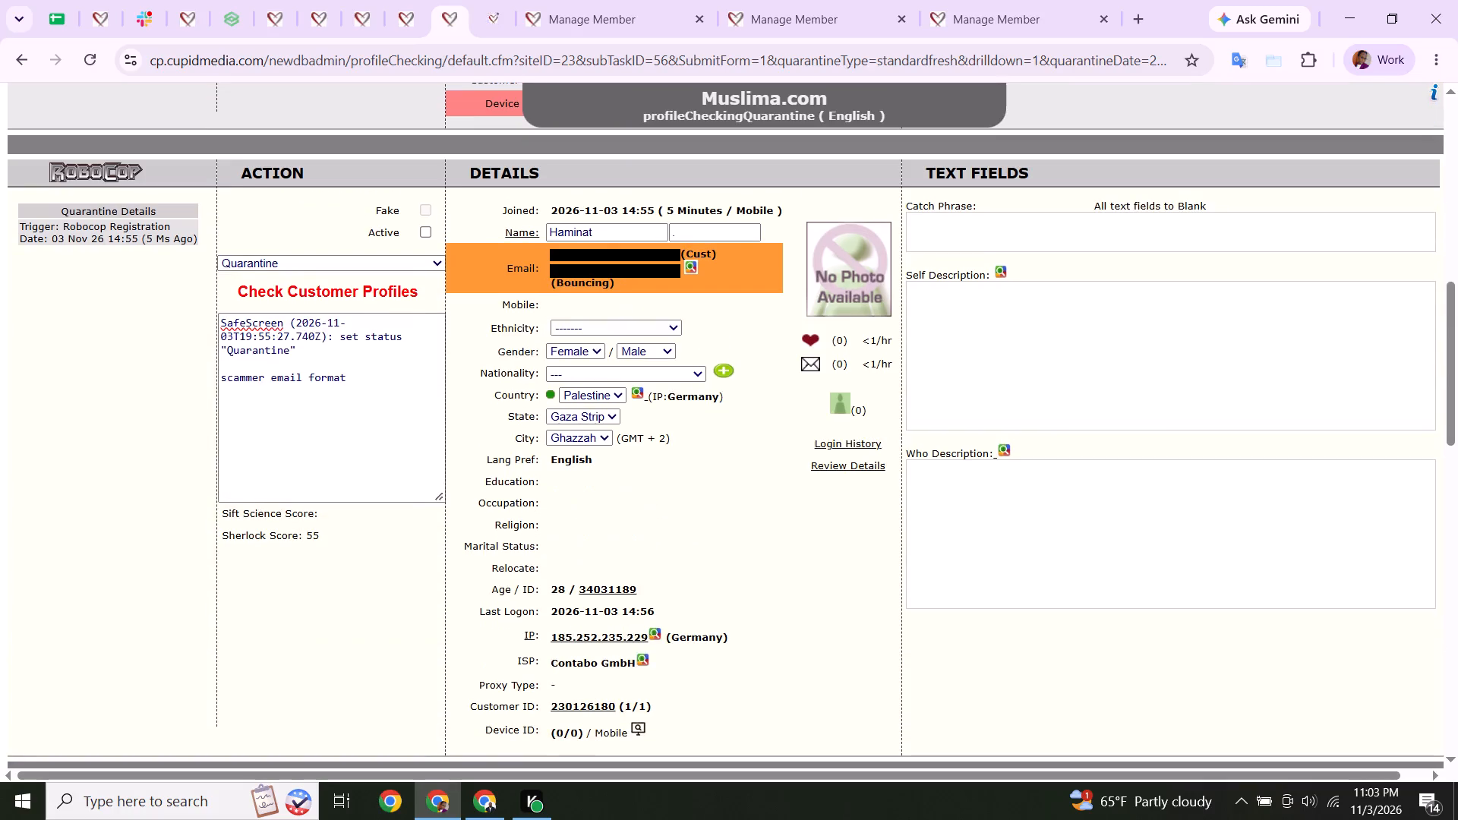
scroll(589, 352, "down", 9)
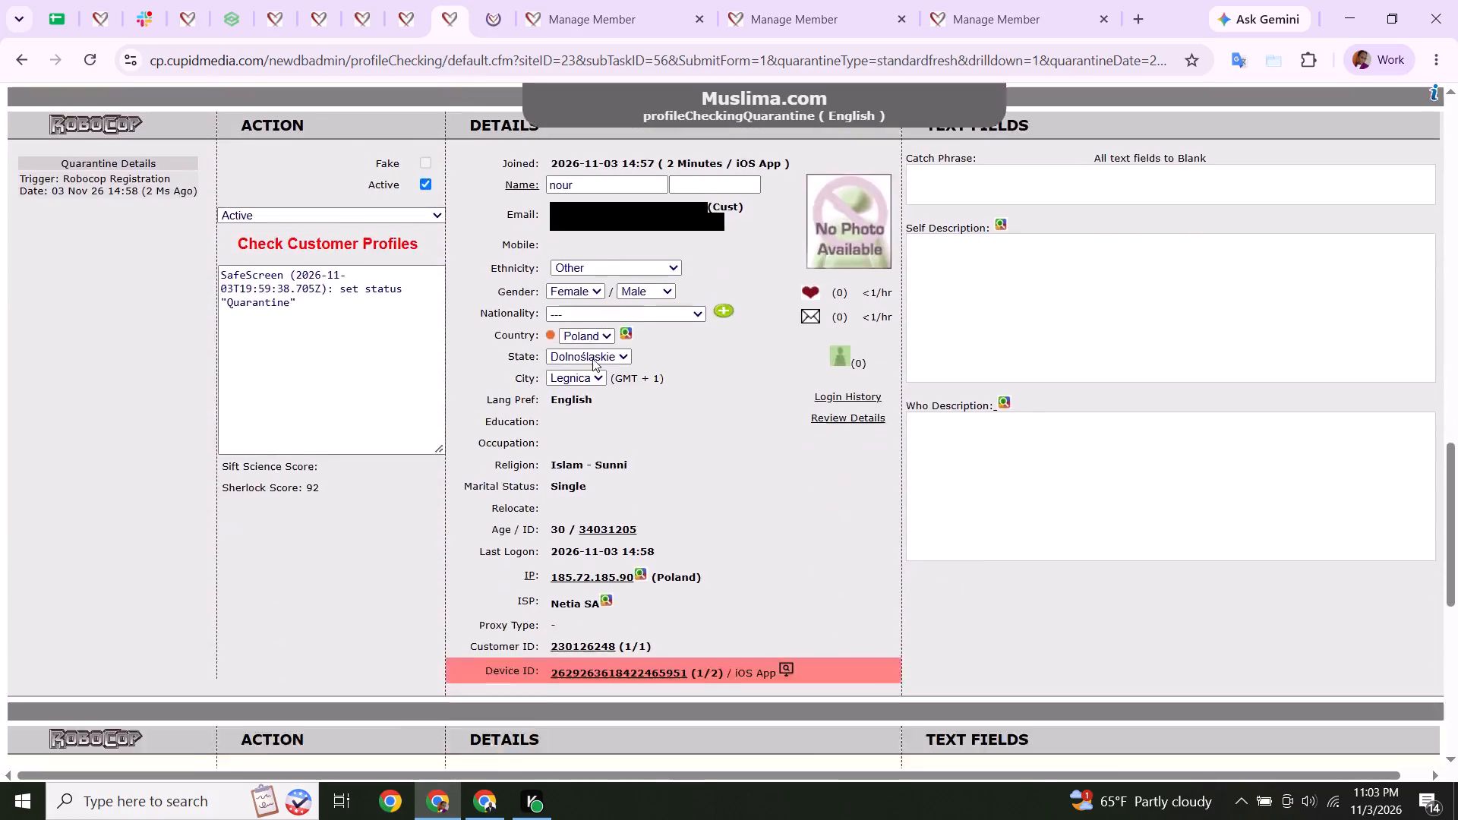
scroll(592, 358, "down", 15)
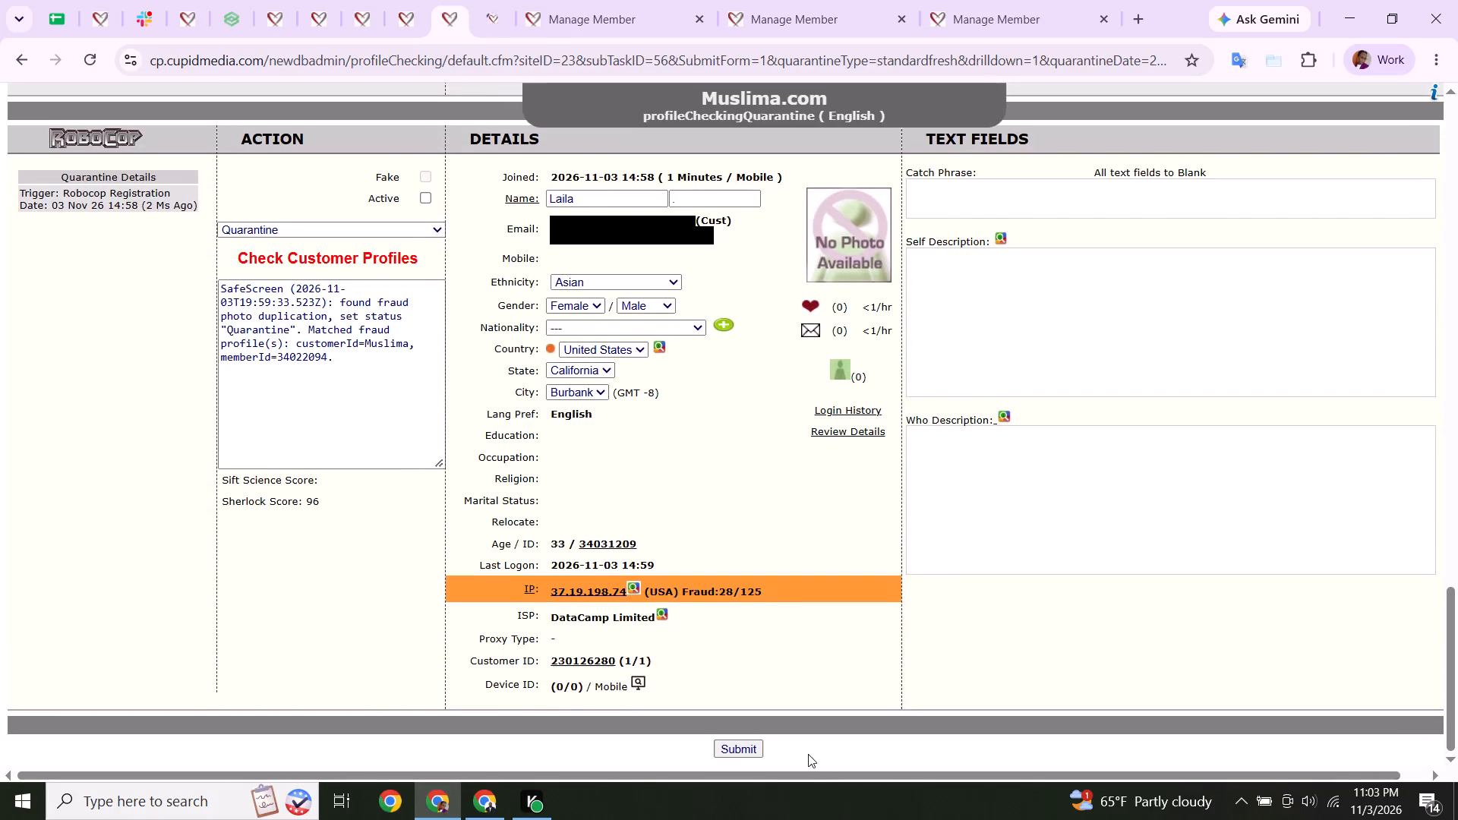
left_click(743, 748)
Switch to the MilitaryCupid.com queue and paste the note "scammer email format" into the Cleveland, Ohio member's notes.
left_click(406, 4)
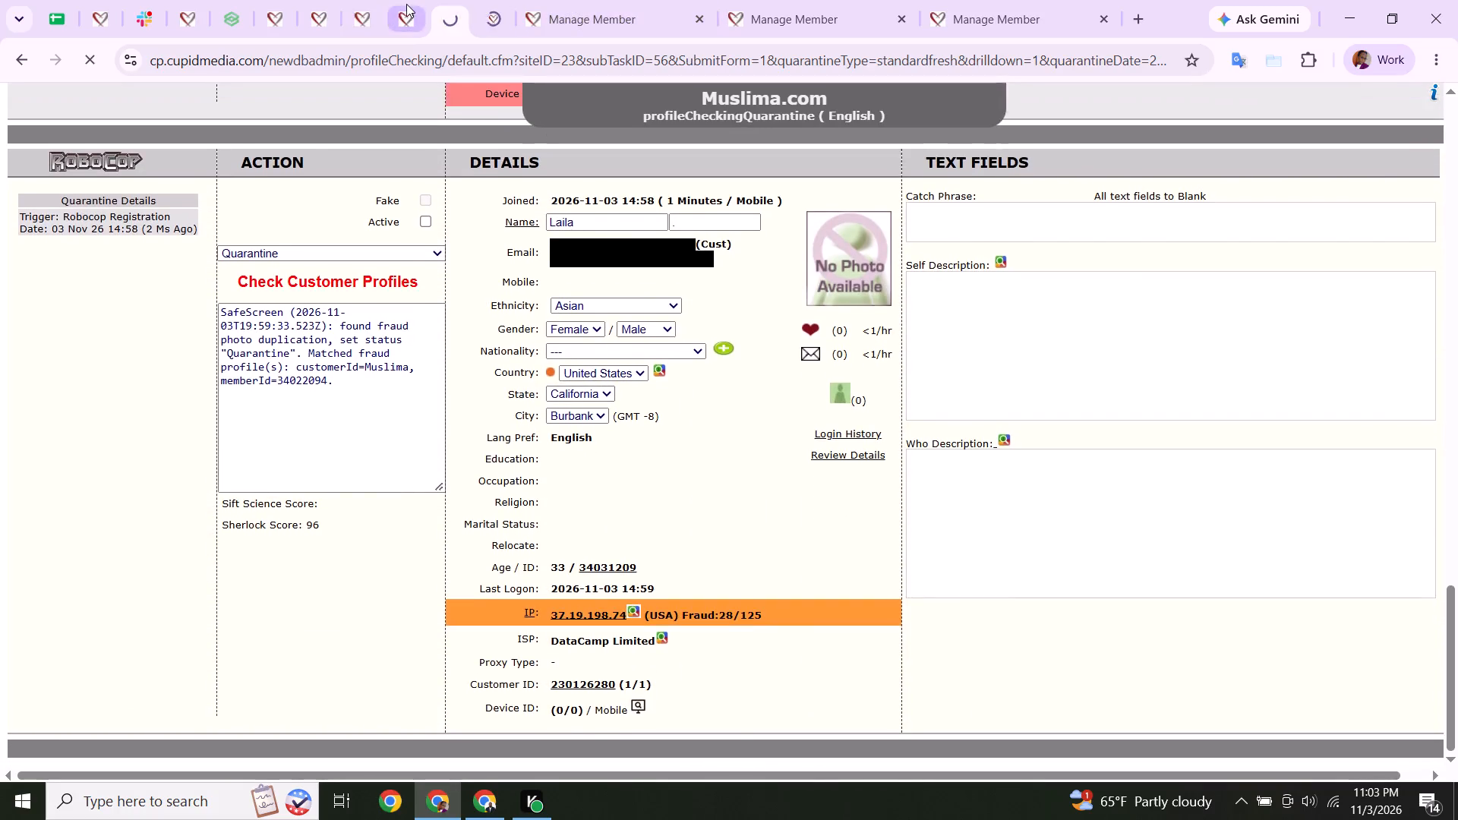
scroll(548, 364, "down", 3)
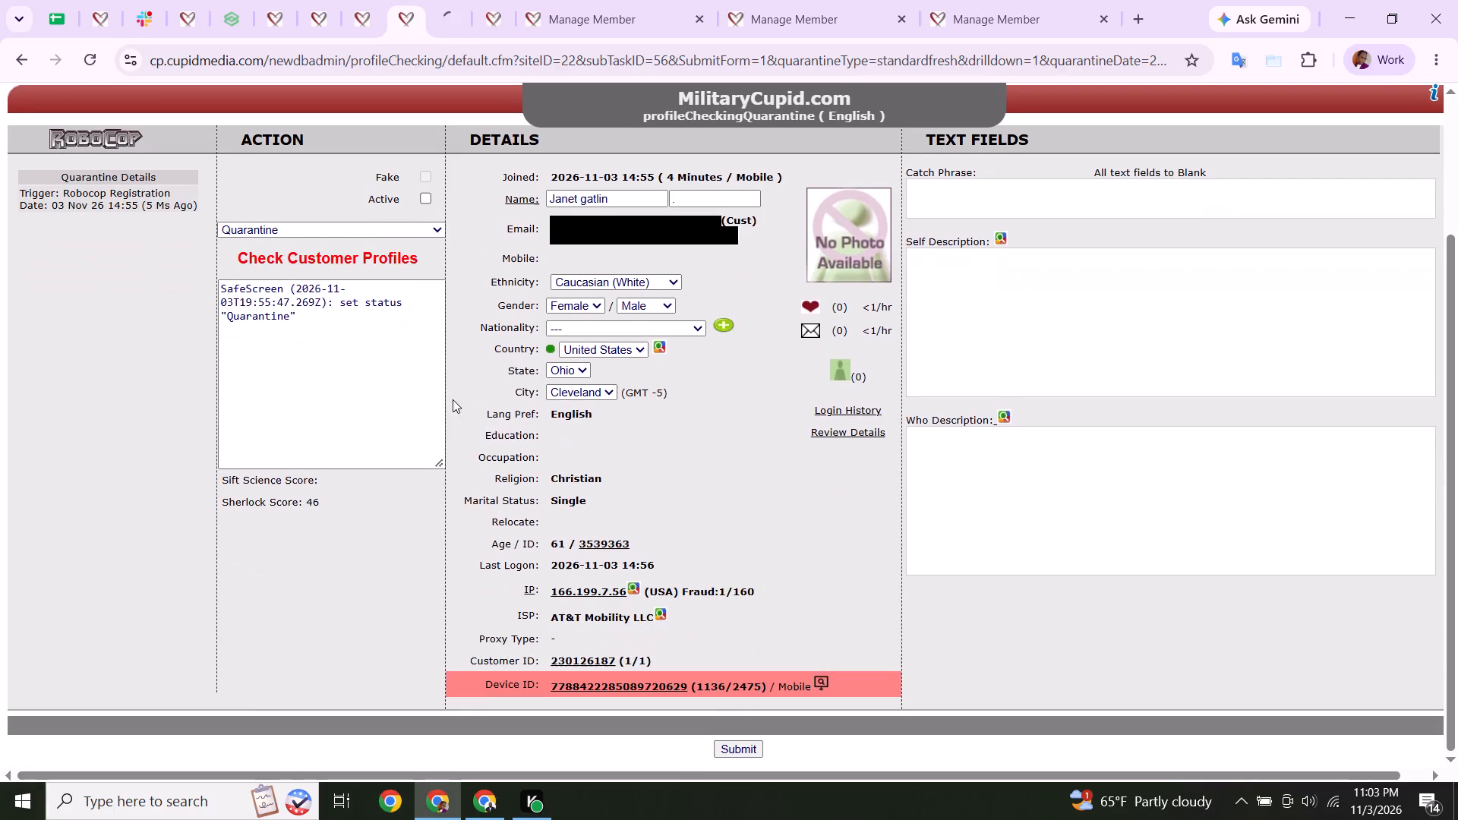
left_click(349, 322)
key("Return")
key("Return")
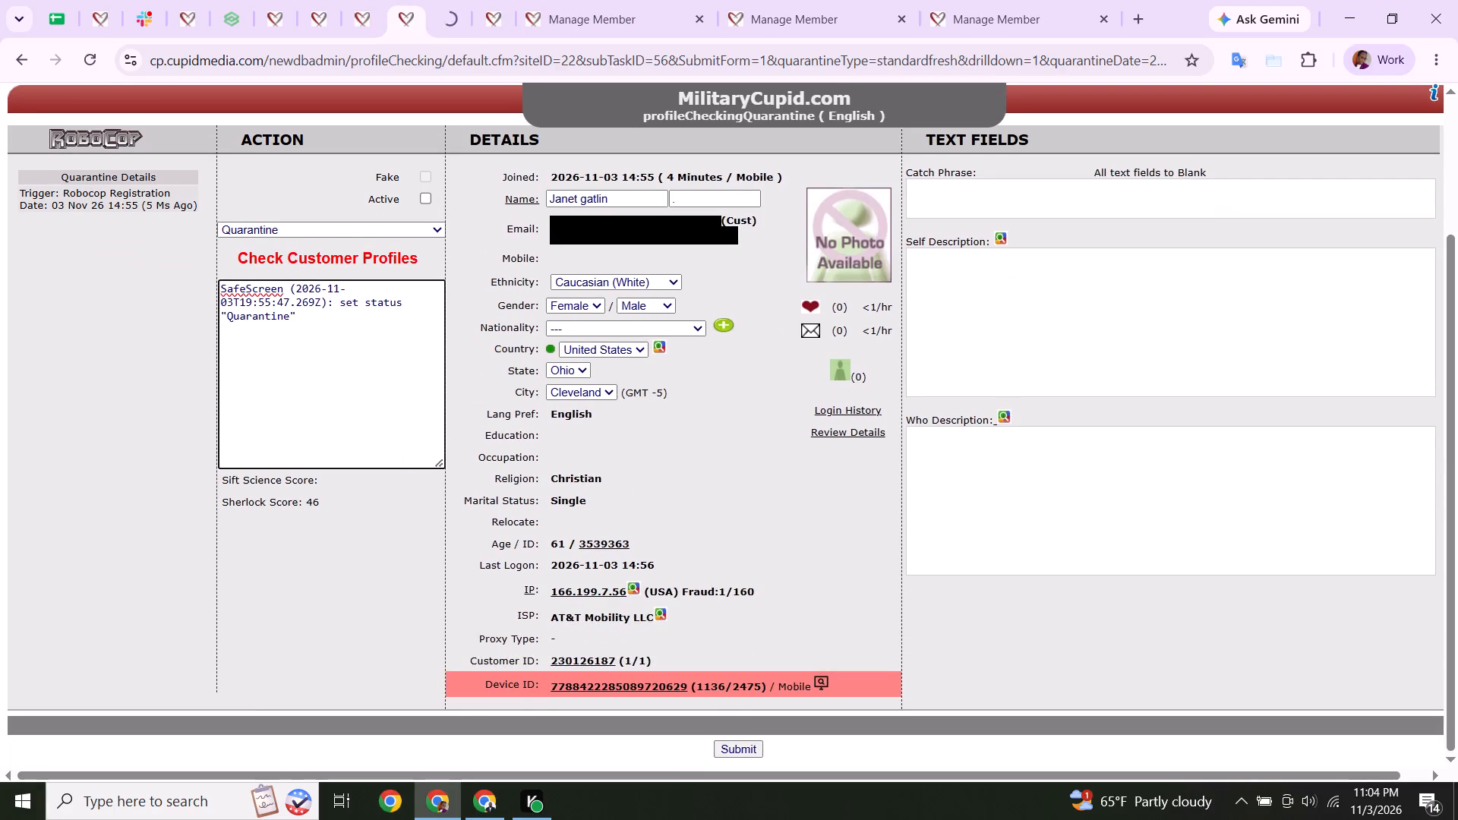
right_click(301, 367)
left_click(369, 562)
Submit the MilitaryCupid.com quarantine review.
scroll(605, 465, "down", 8)
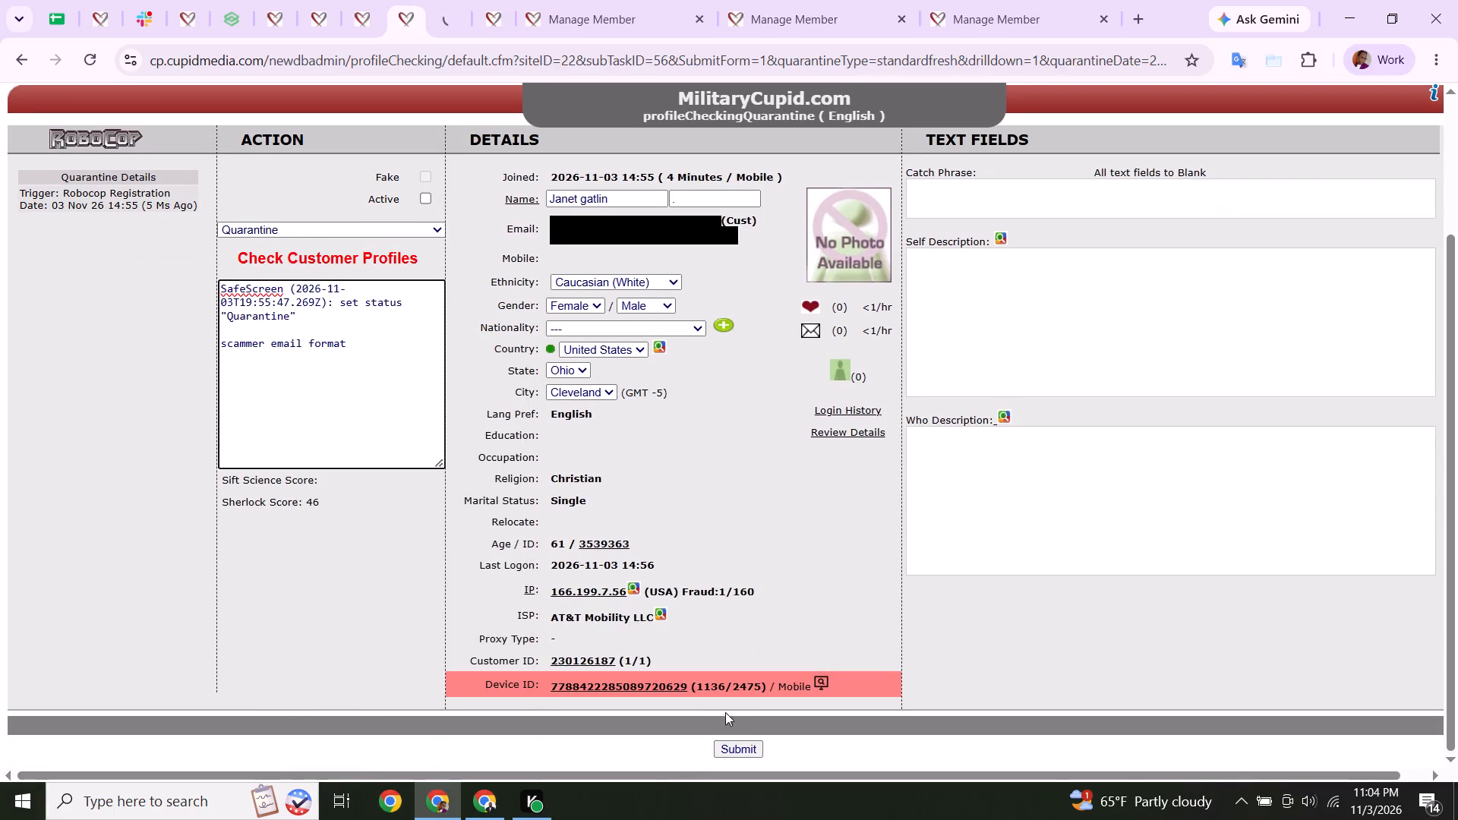
left_click(737, 739)
left_click(737, 742)
Switch to the DominicanCupid queue and reload it, agreeing to resubmit the form.
left_click(354, 9)
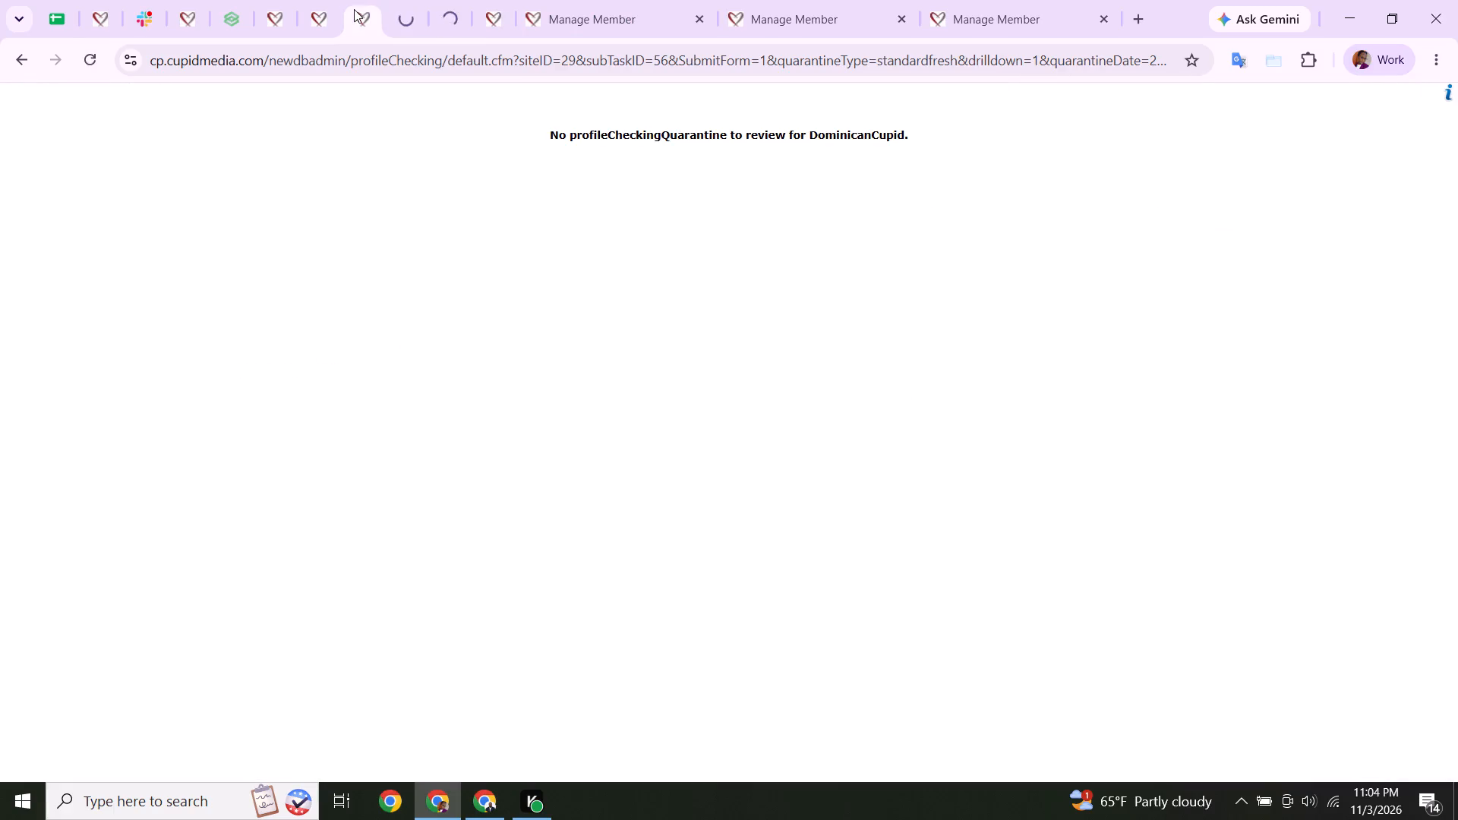
left_click(93, 64)
left_click(819, 216)
Switch to the neighbouring quarantine queue, site ID 41, and reload it, agreeing to resubmit the form.
left_click(327, 4)
left_click(87, 69)
left_click(812, 230)
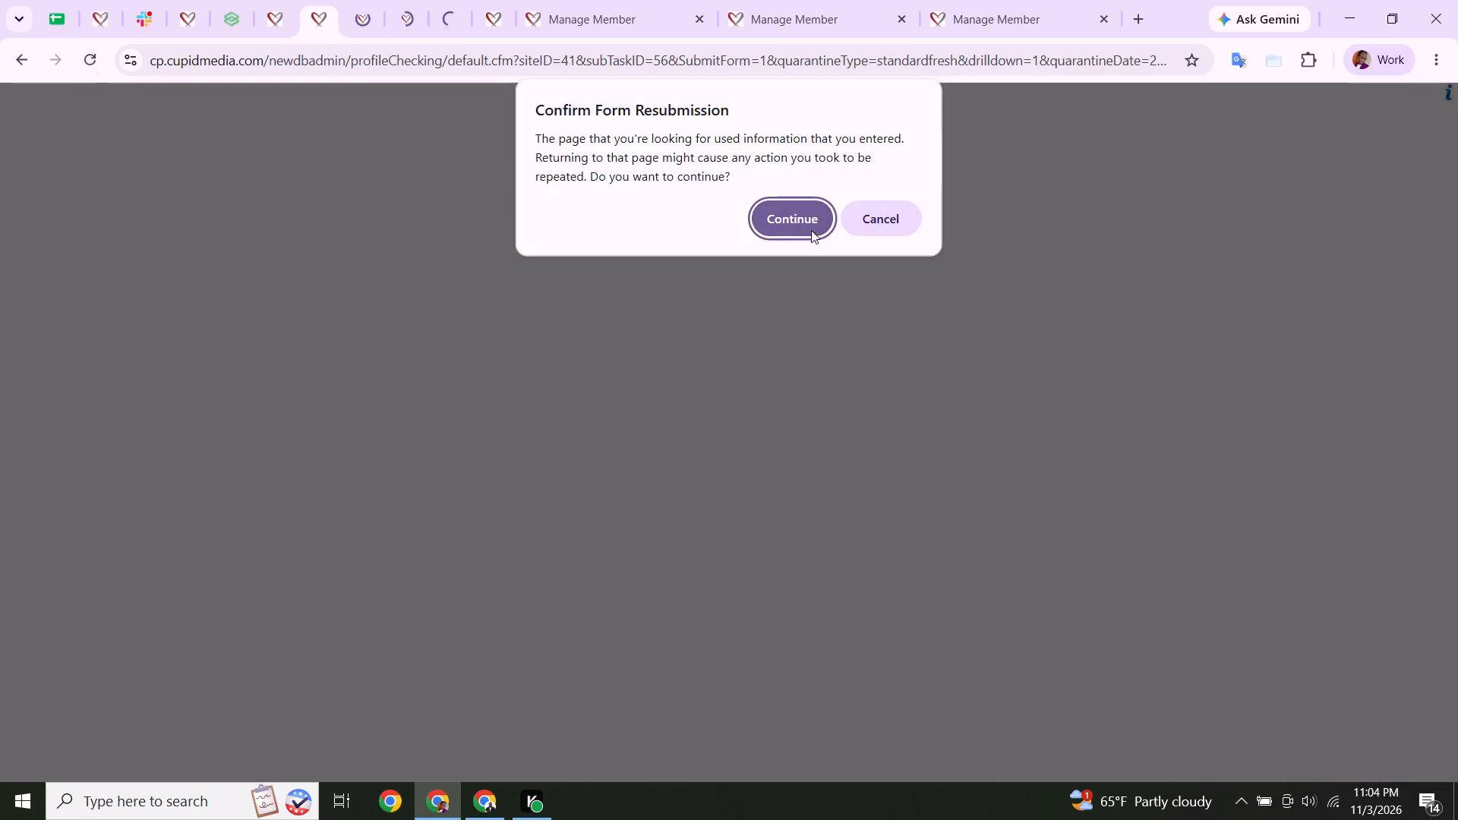
Switch to the quarantine queue with site ID 45 and reload it, agreeing to resubmit the form.
left_click(269, 16)
left_click(100, 57)
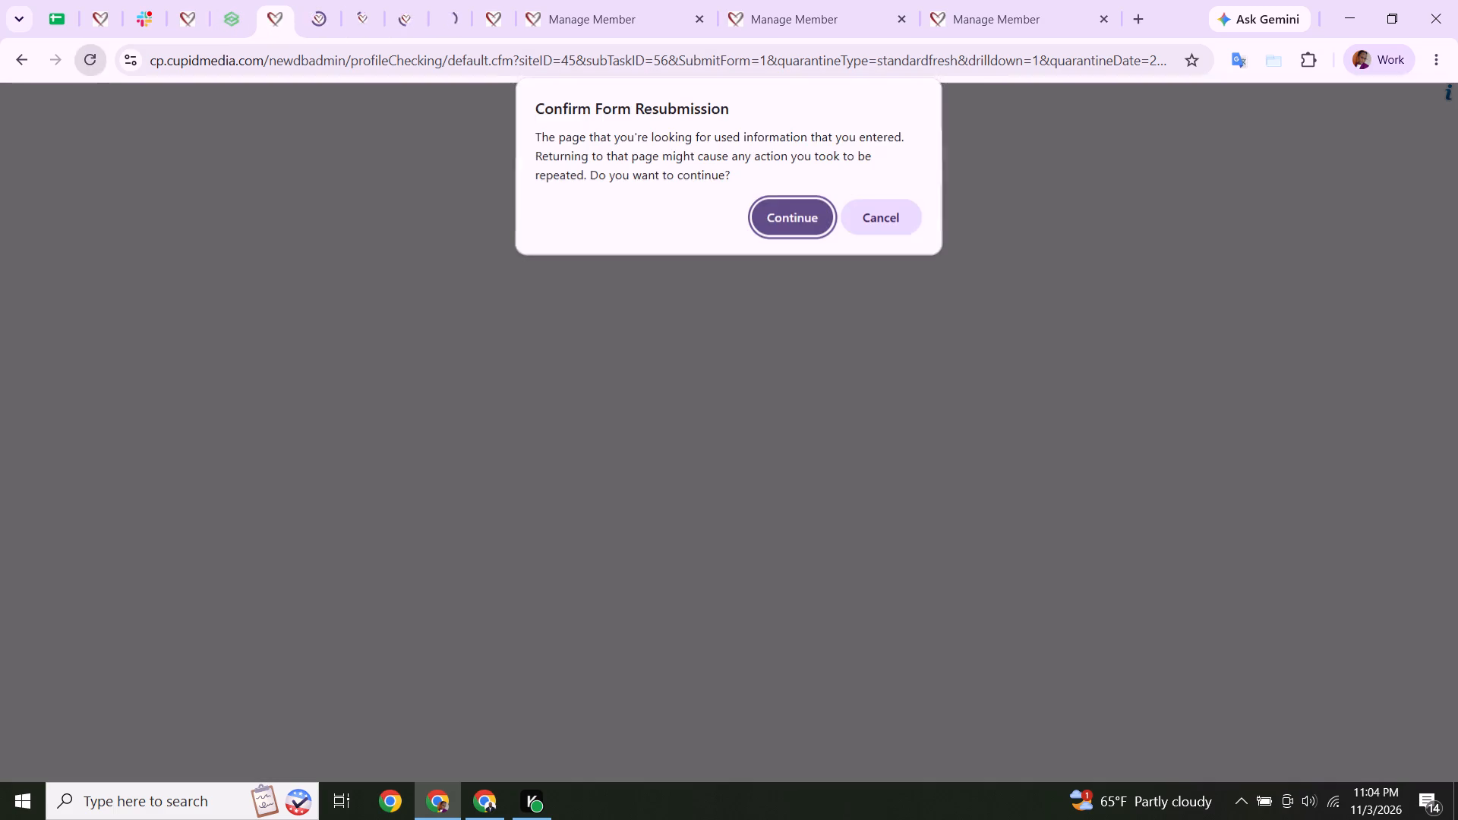
left_click(816, 212)
Look through the open AsianDating member profiles and close the profile of the member from Iligan, Philippines.
left_click(667, 6)
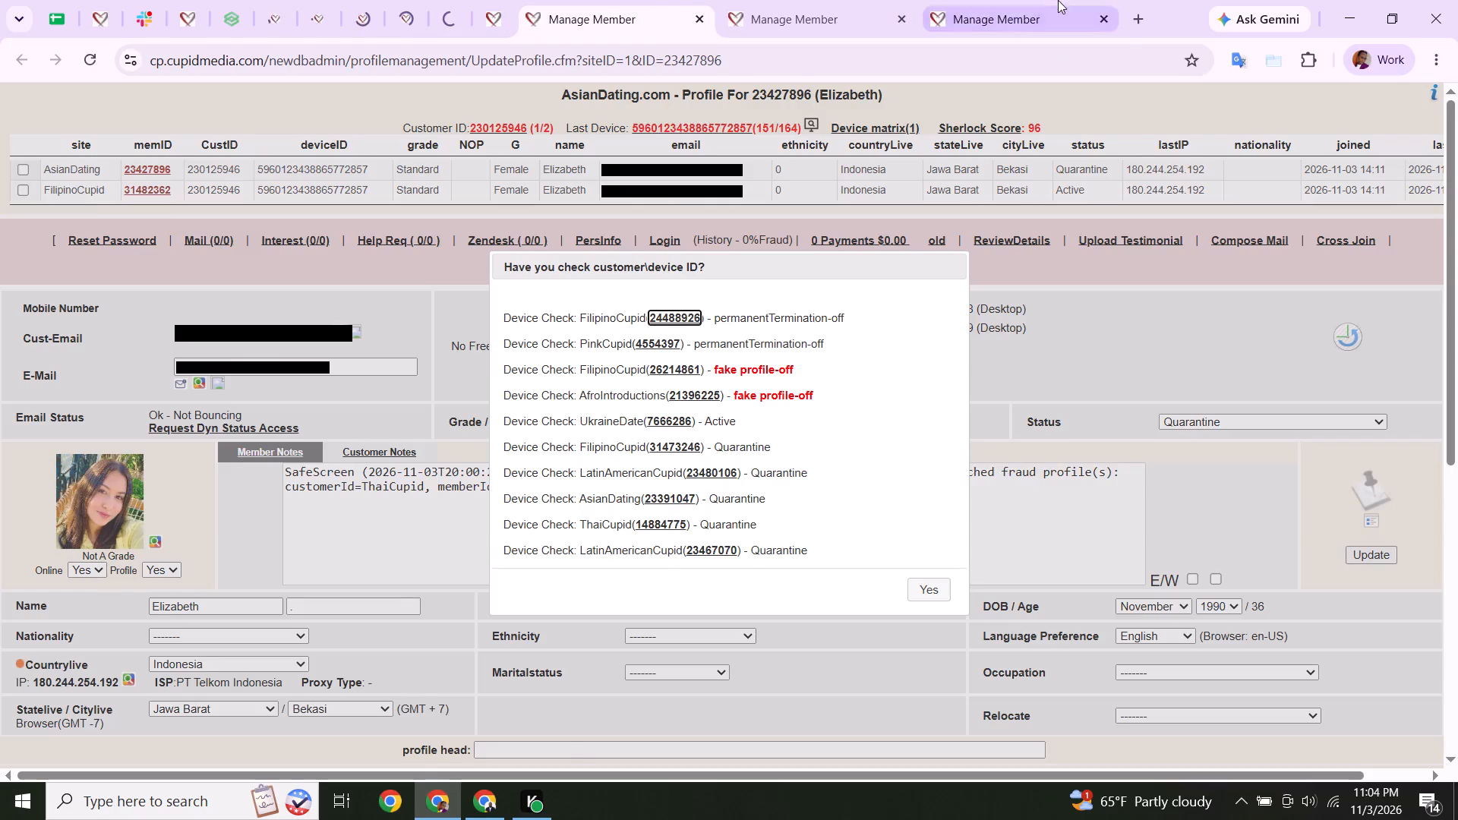
left_click(1072, 0)
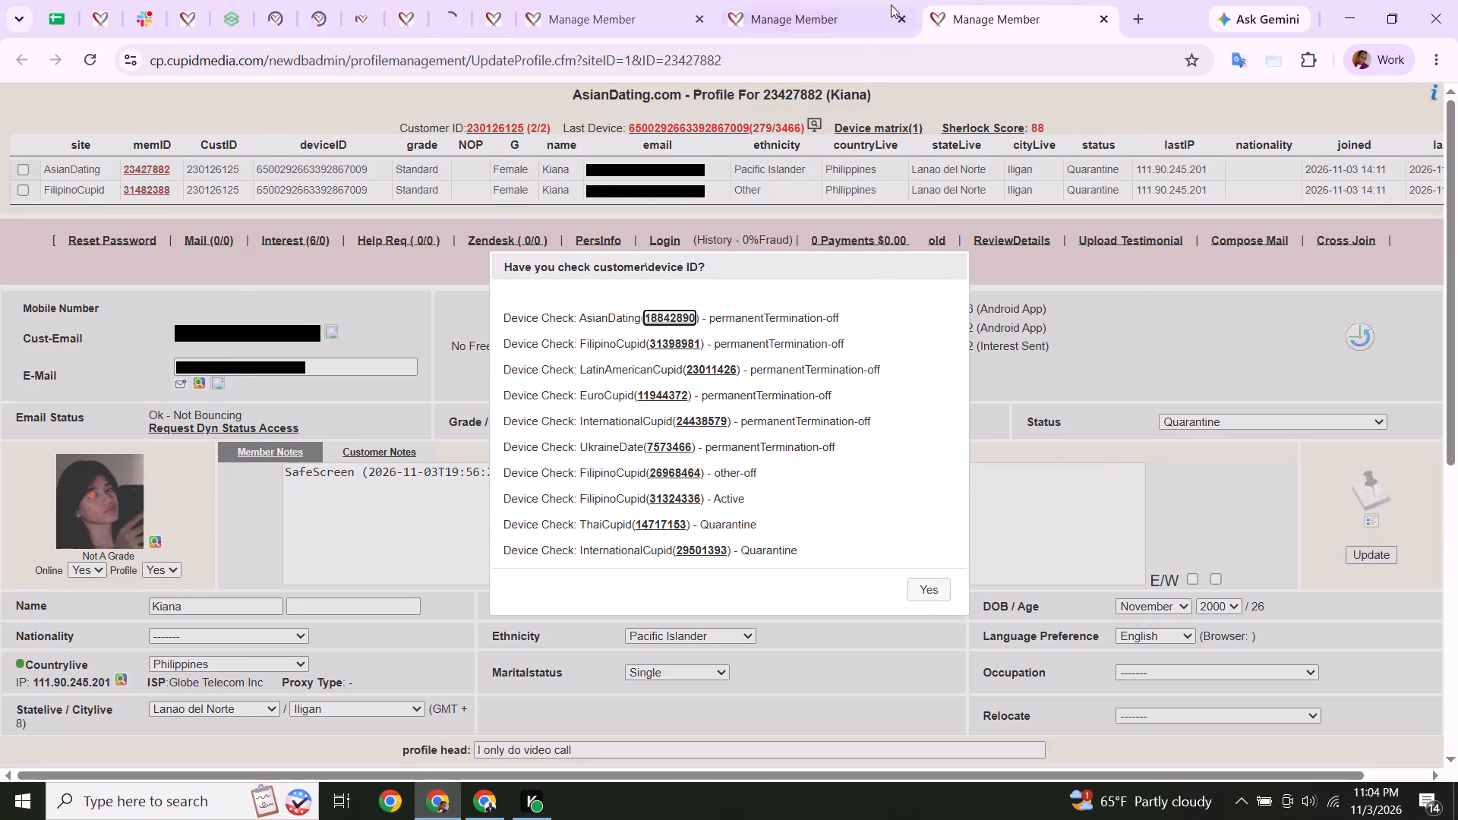
left_click(849, 2)
left_click(1007, 0)
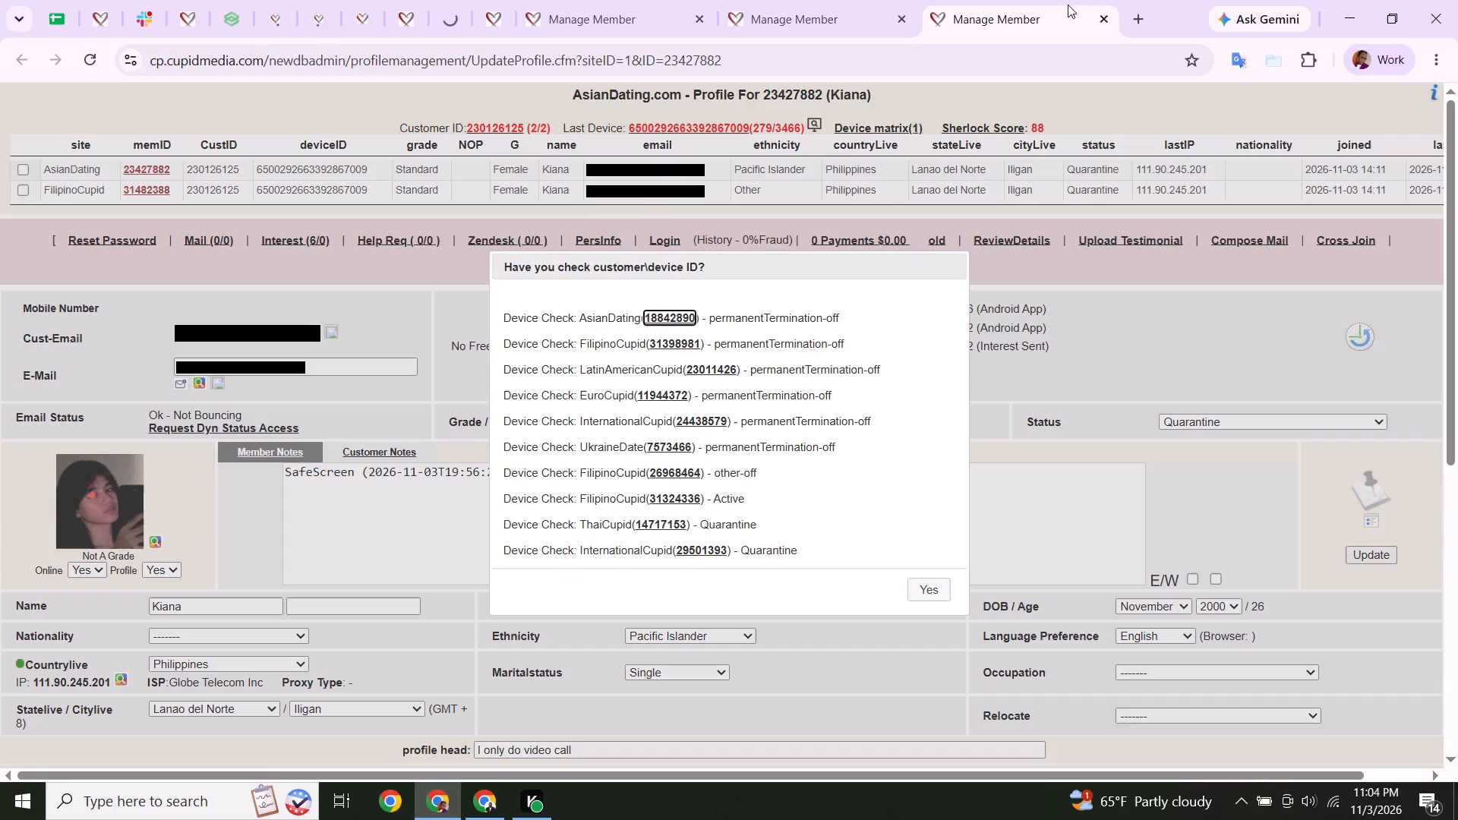
left_click(1108, 14)
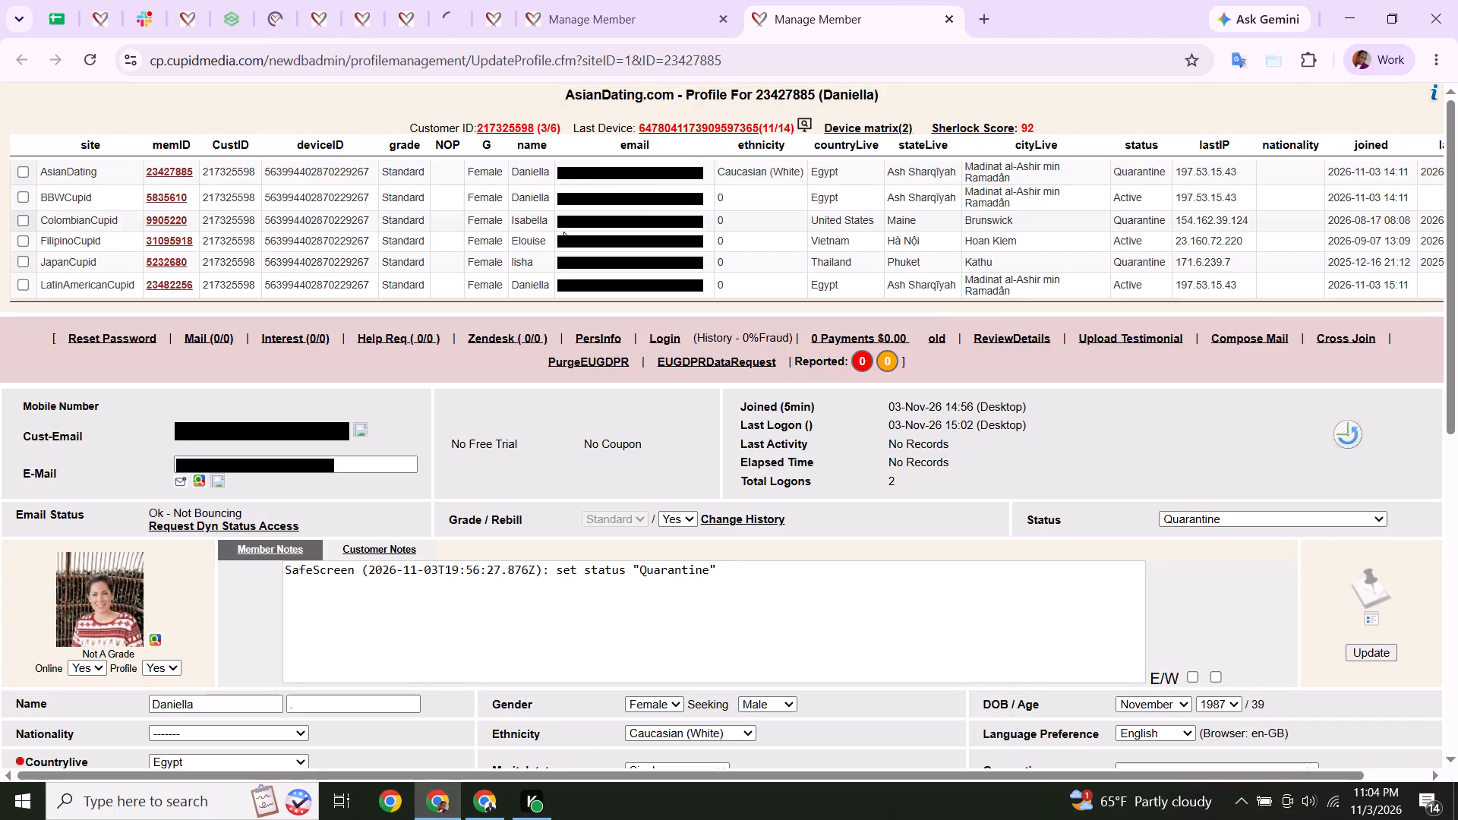
Open the all-sites results for the Egypt-based AsianDating member's customer ID.
left_click(505, 123)
Acknowledge the device check on the Bekasi, Indonesia member's AsianDating profile, review the profile and open her linked FilipinoCupid profile.
left_click(607, 0)
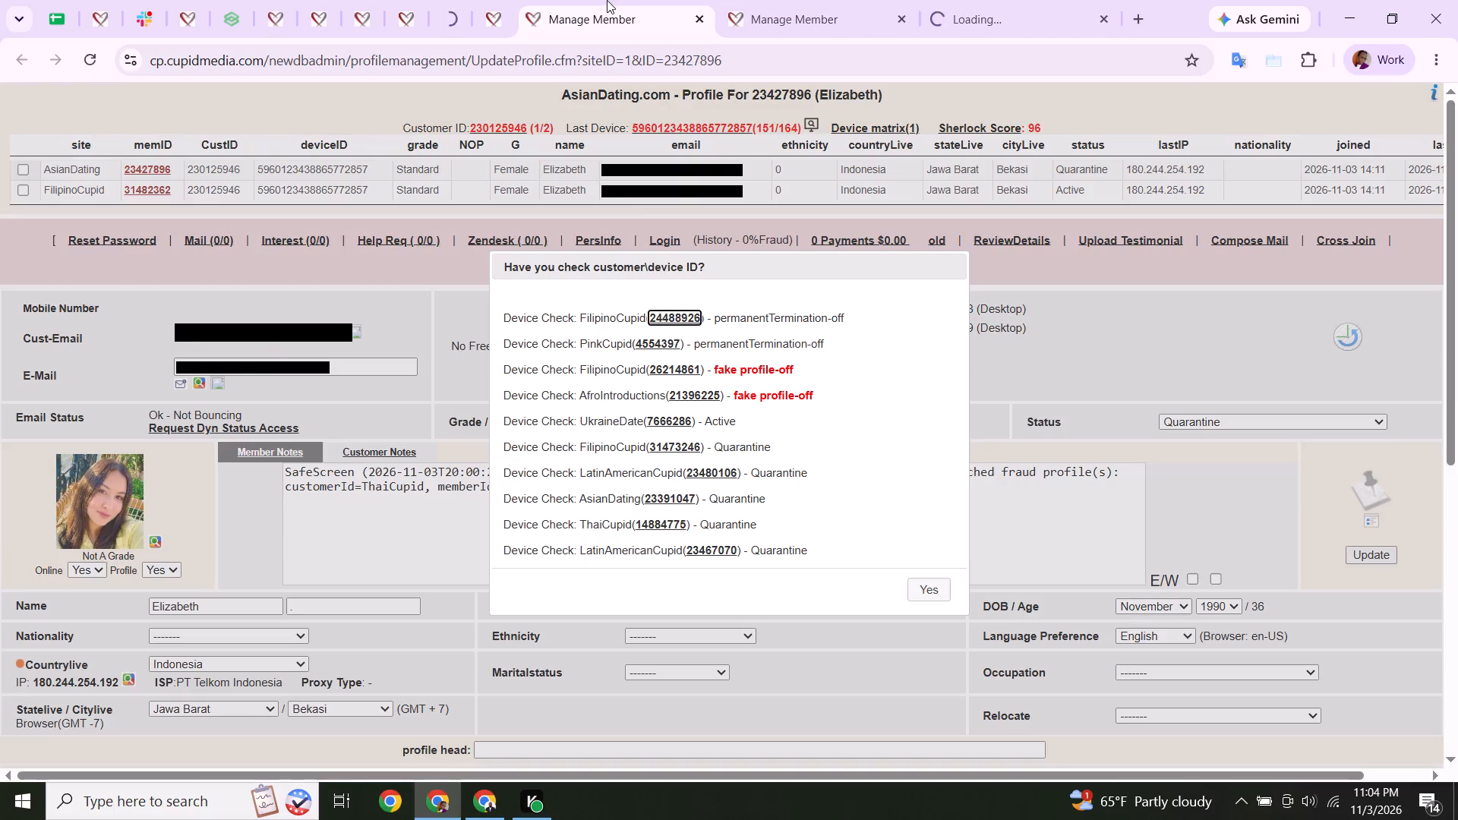
left_click(925, 583)
scroll(571, 480, "down", 1)
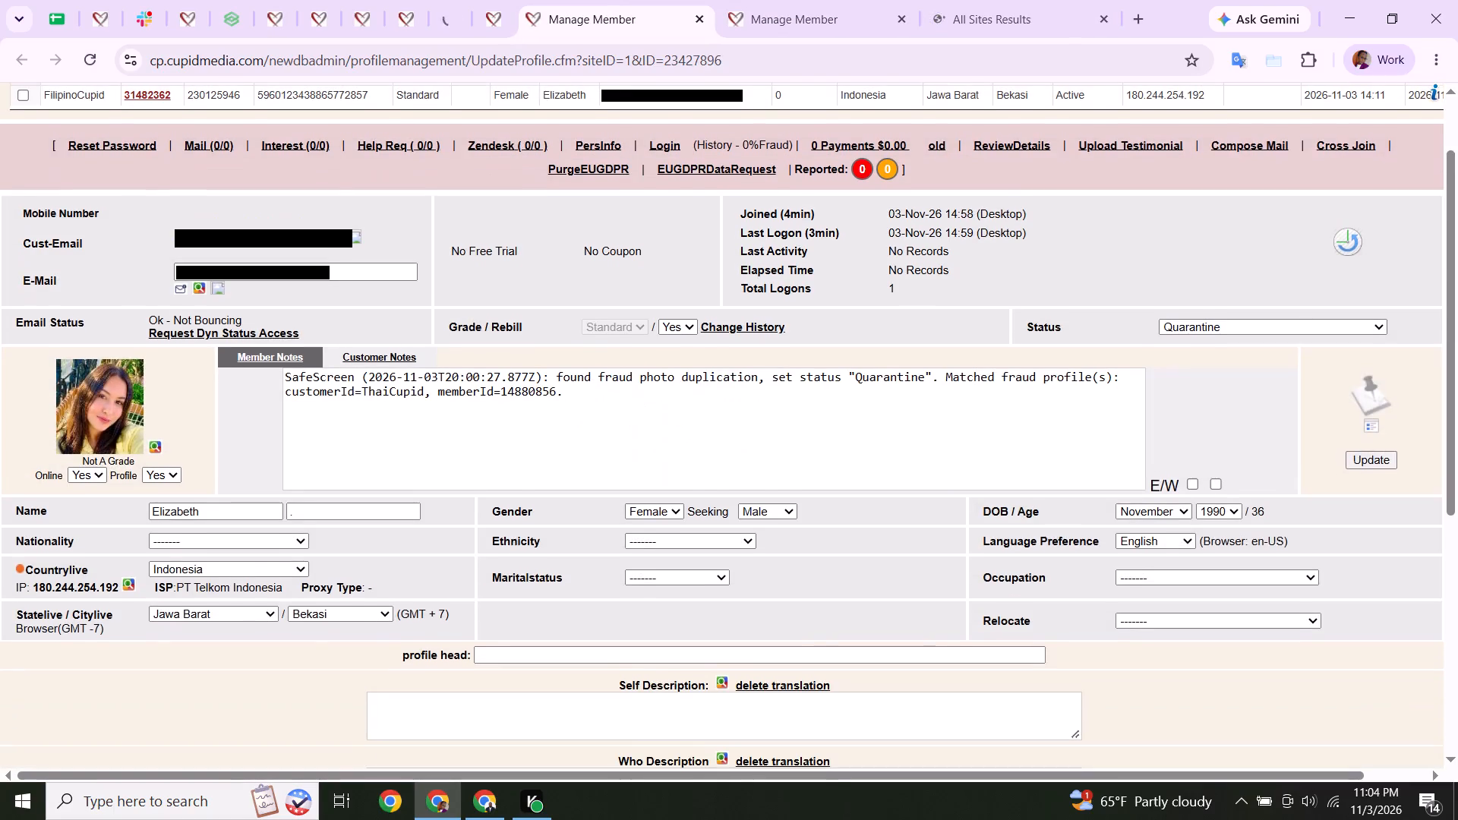
scroll(572, 475, "up", 4)
scroll(513, 465, "down", 2)
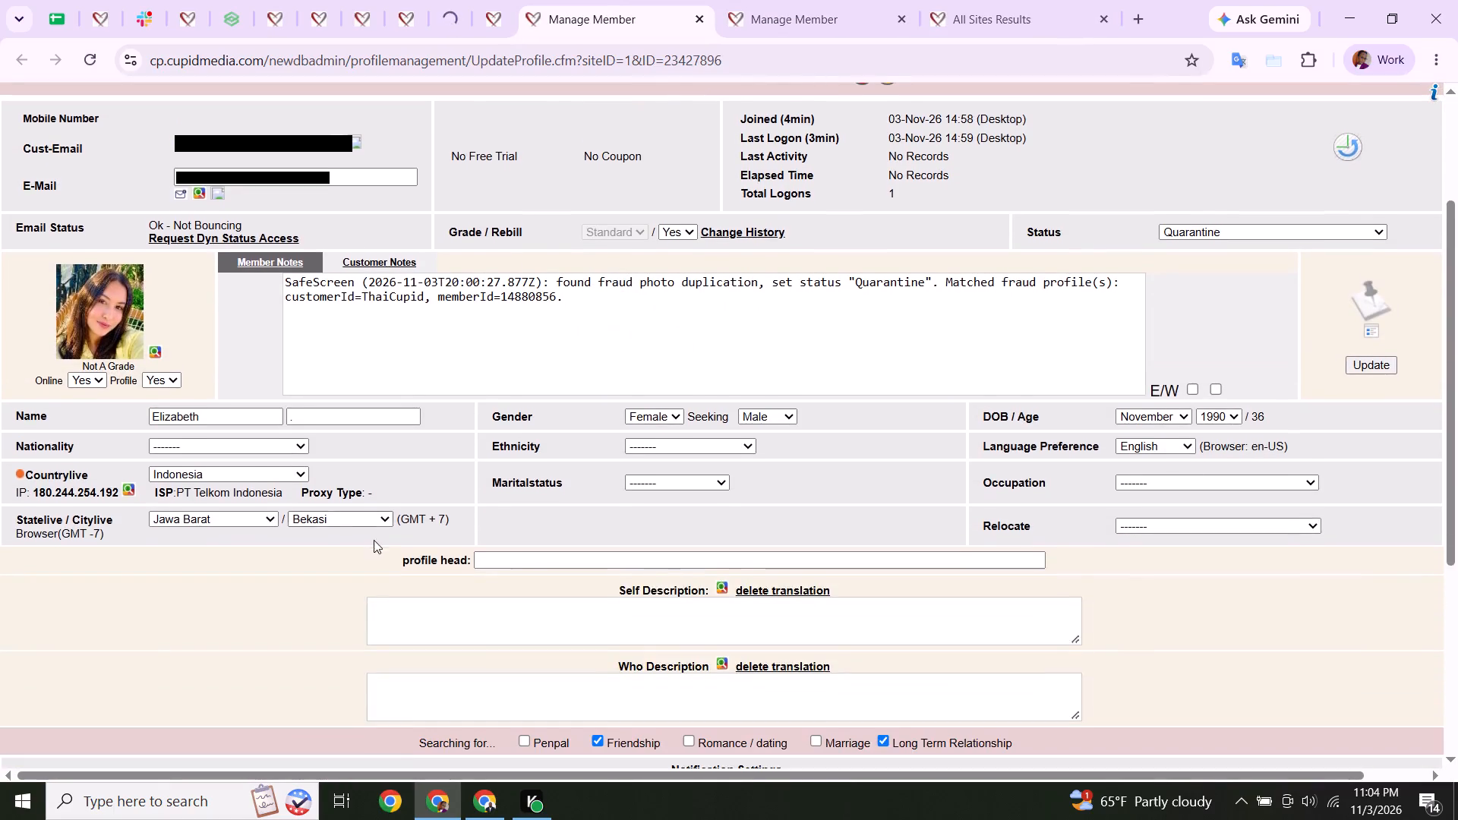
scroll(432, 373, "up", 6)
left_click(137, 192)
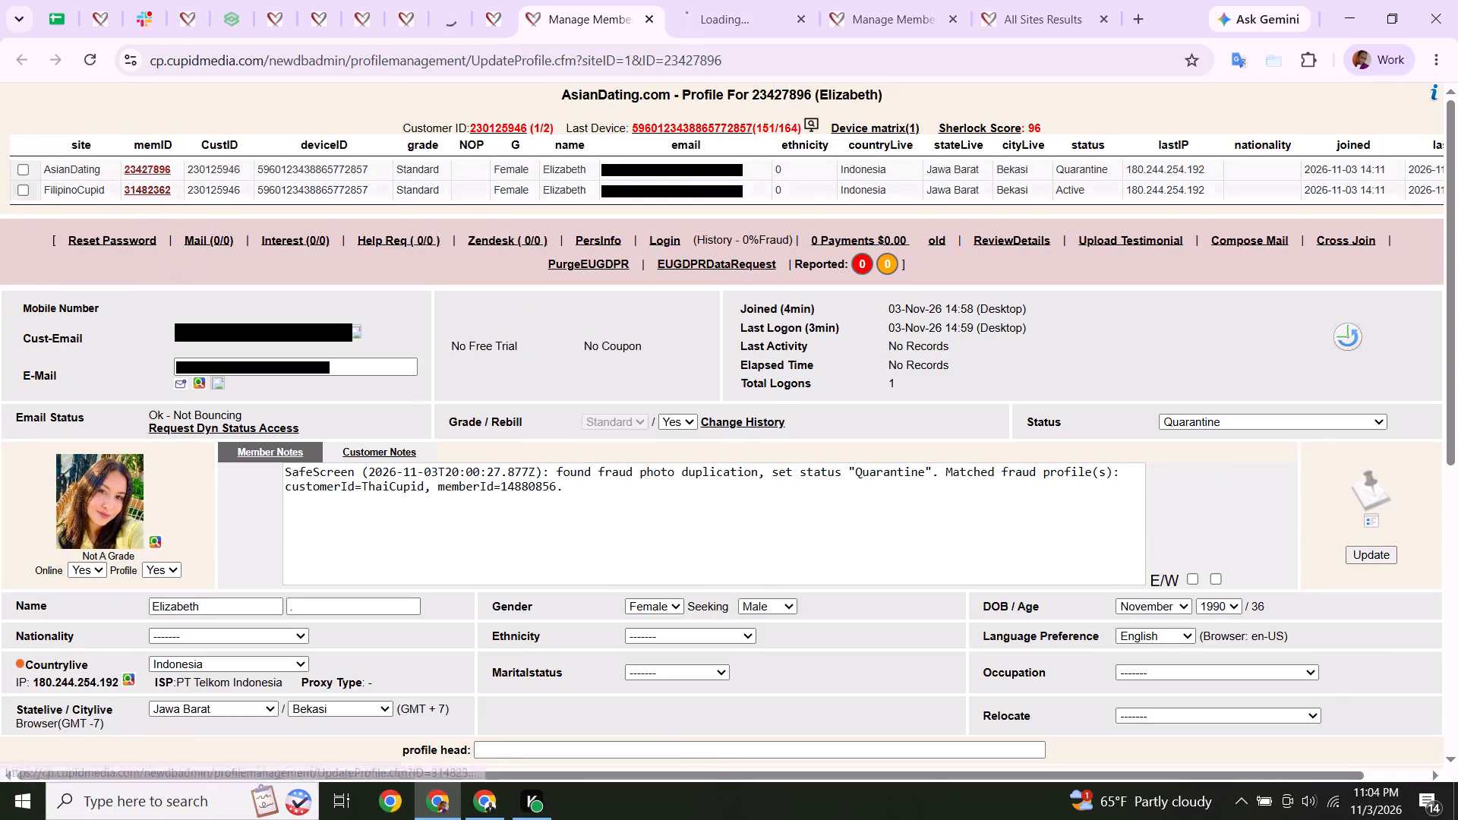
In the all-sites results, set the BBWCupid, LatinAmericanCupid and FilipinoCupid accounts to Quarantine, with the AsianDating profile's link as the note.
left_click(1005, 0)
left_click(917, 0)
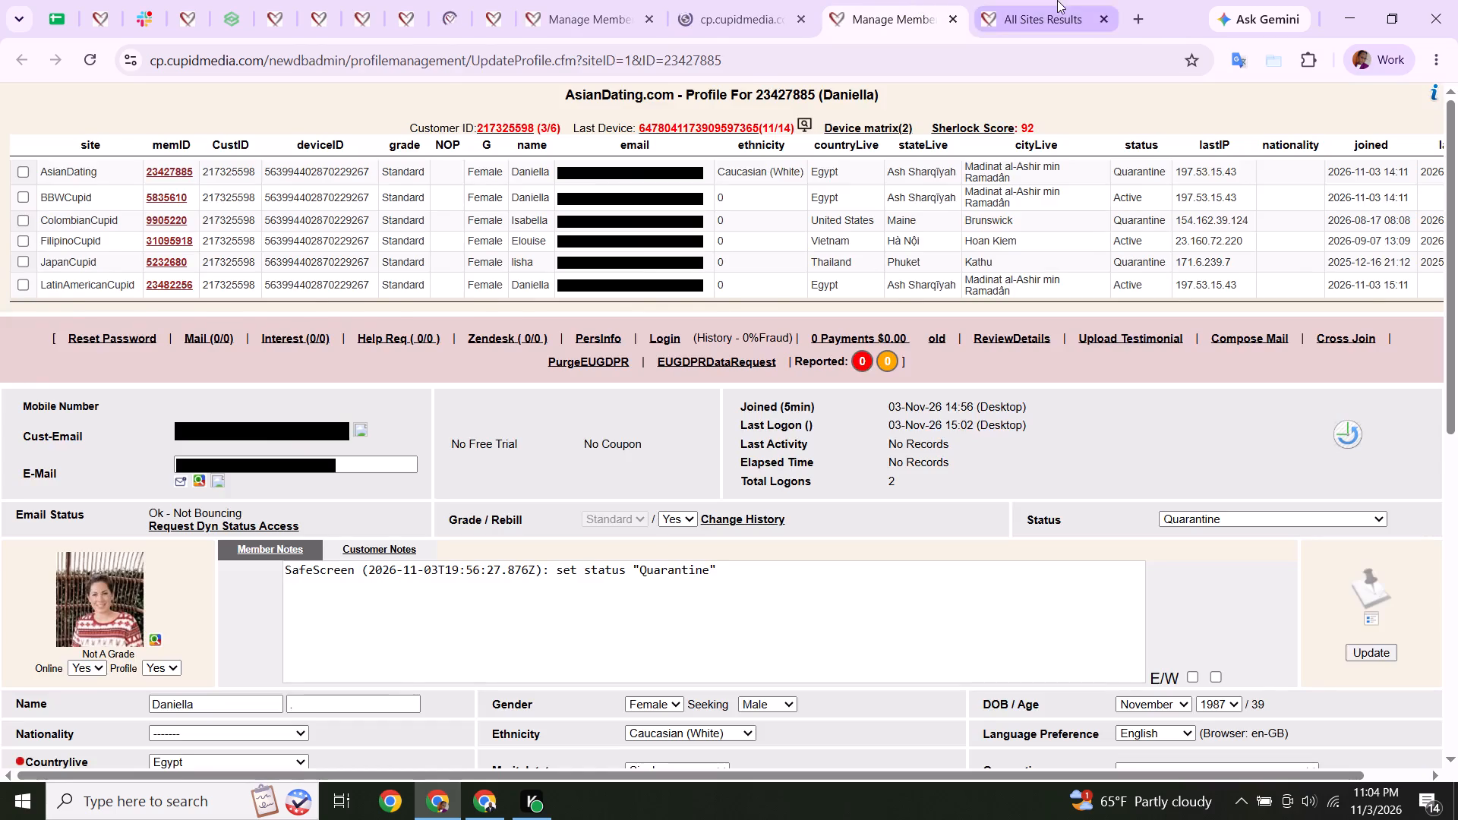
left_click(1057, 0)
right_click(154, 251)
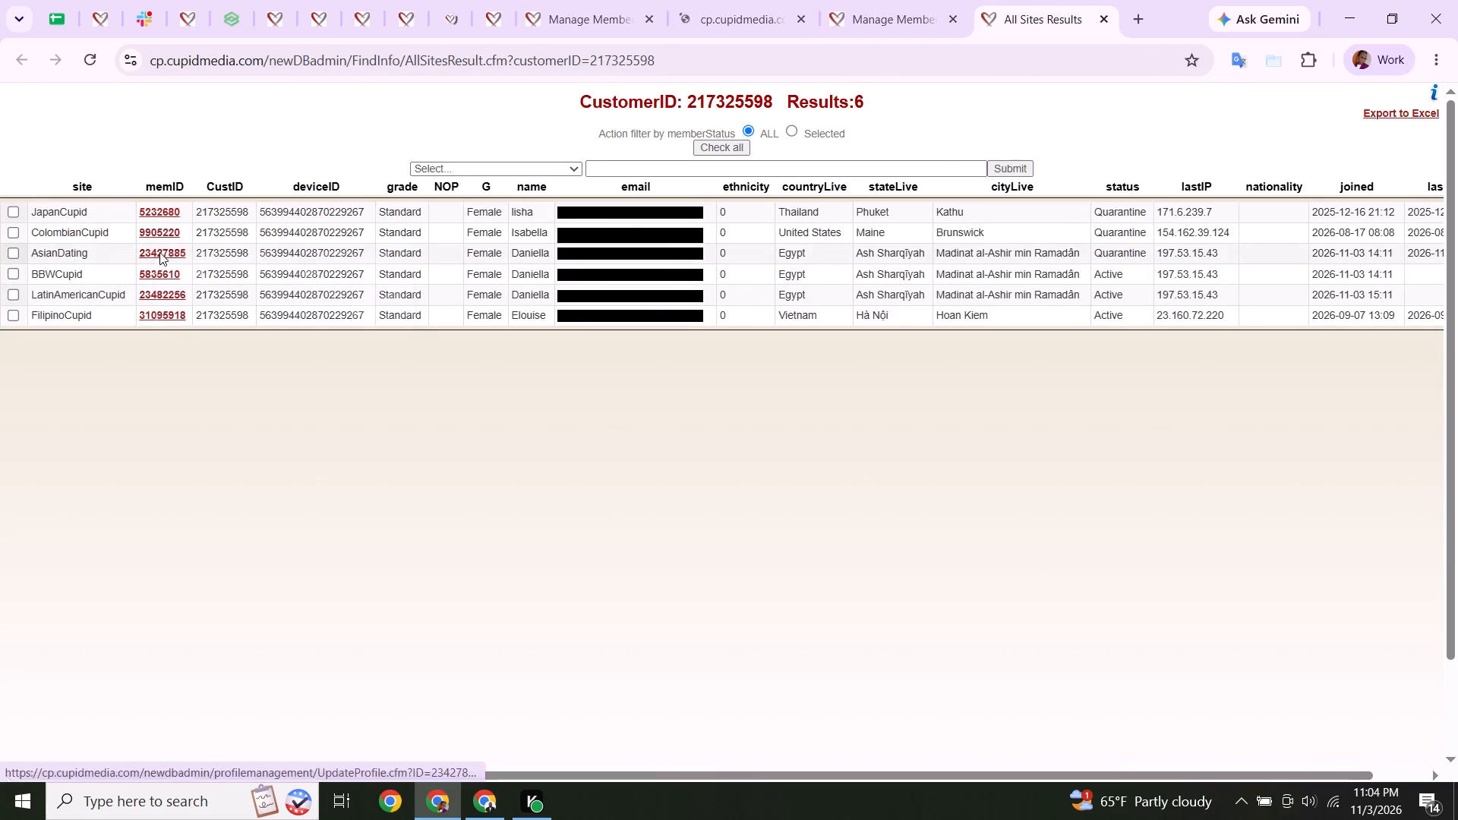
left_click(229, 453)
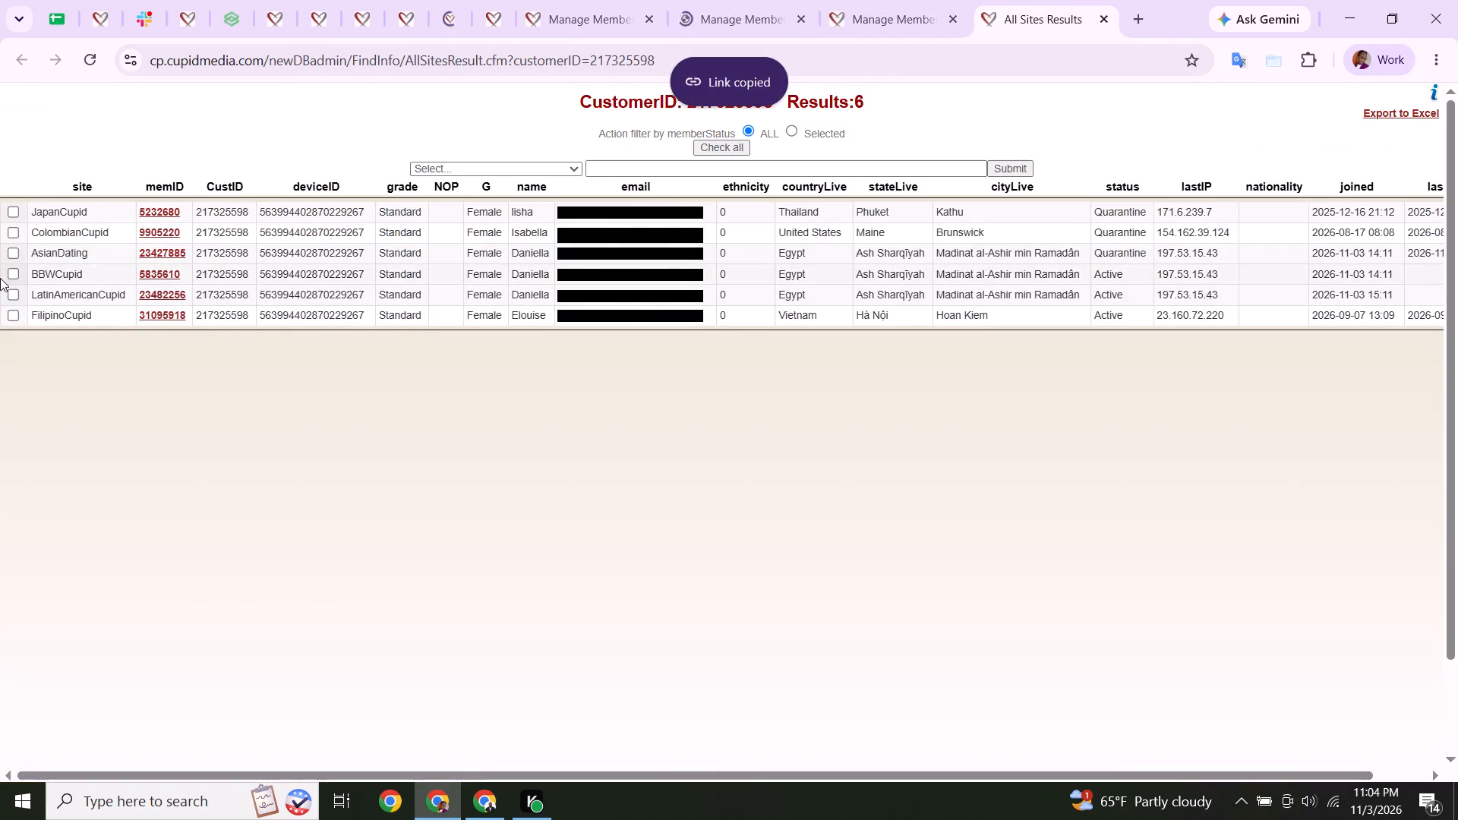
left_click(12, 274)
left_click(14, 293)
left_click(14, 320)
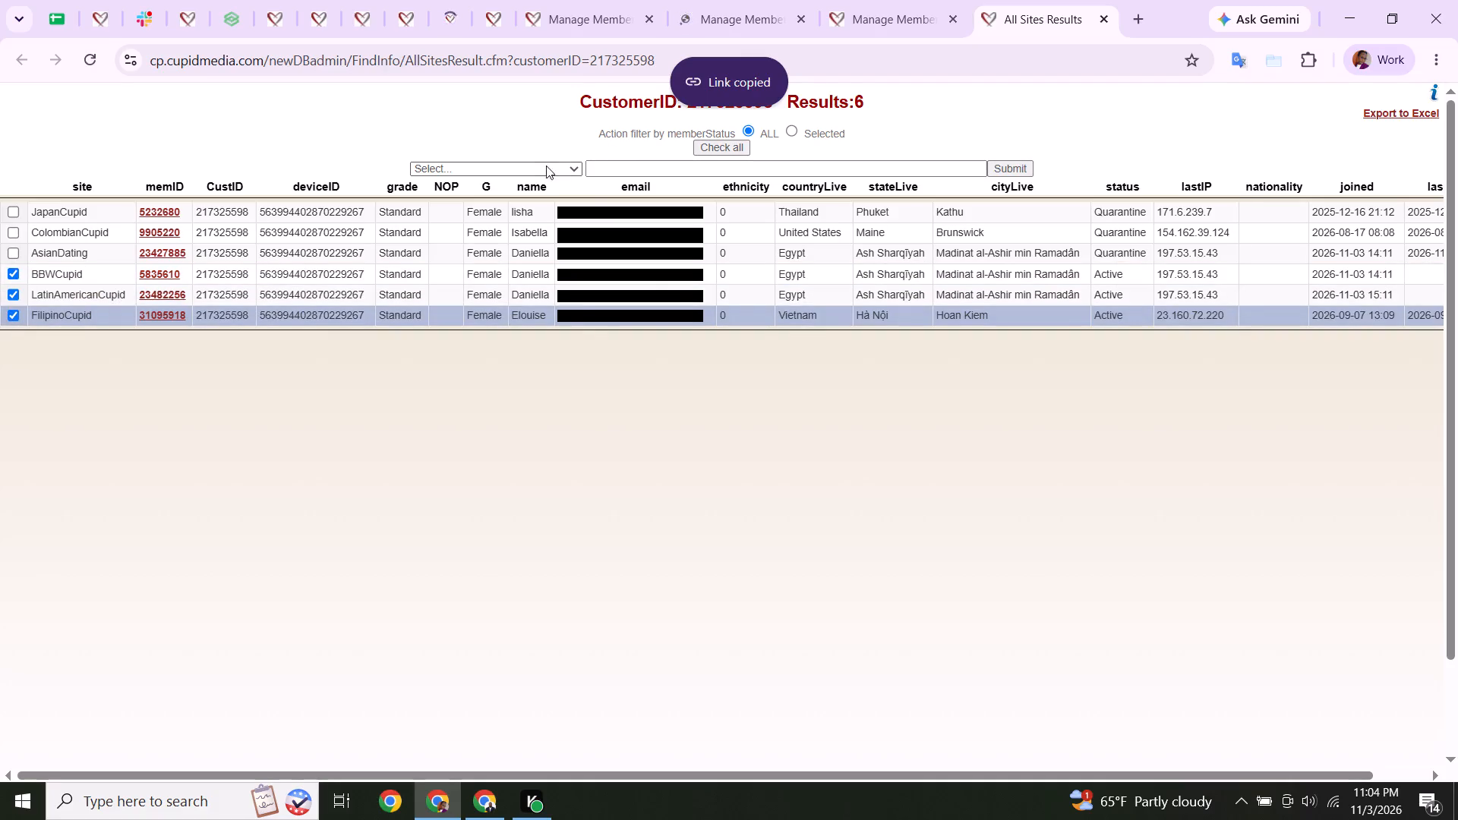
left_click(538, 162)
scroll(536, 188, "down", 5)
left_click(516, 430)
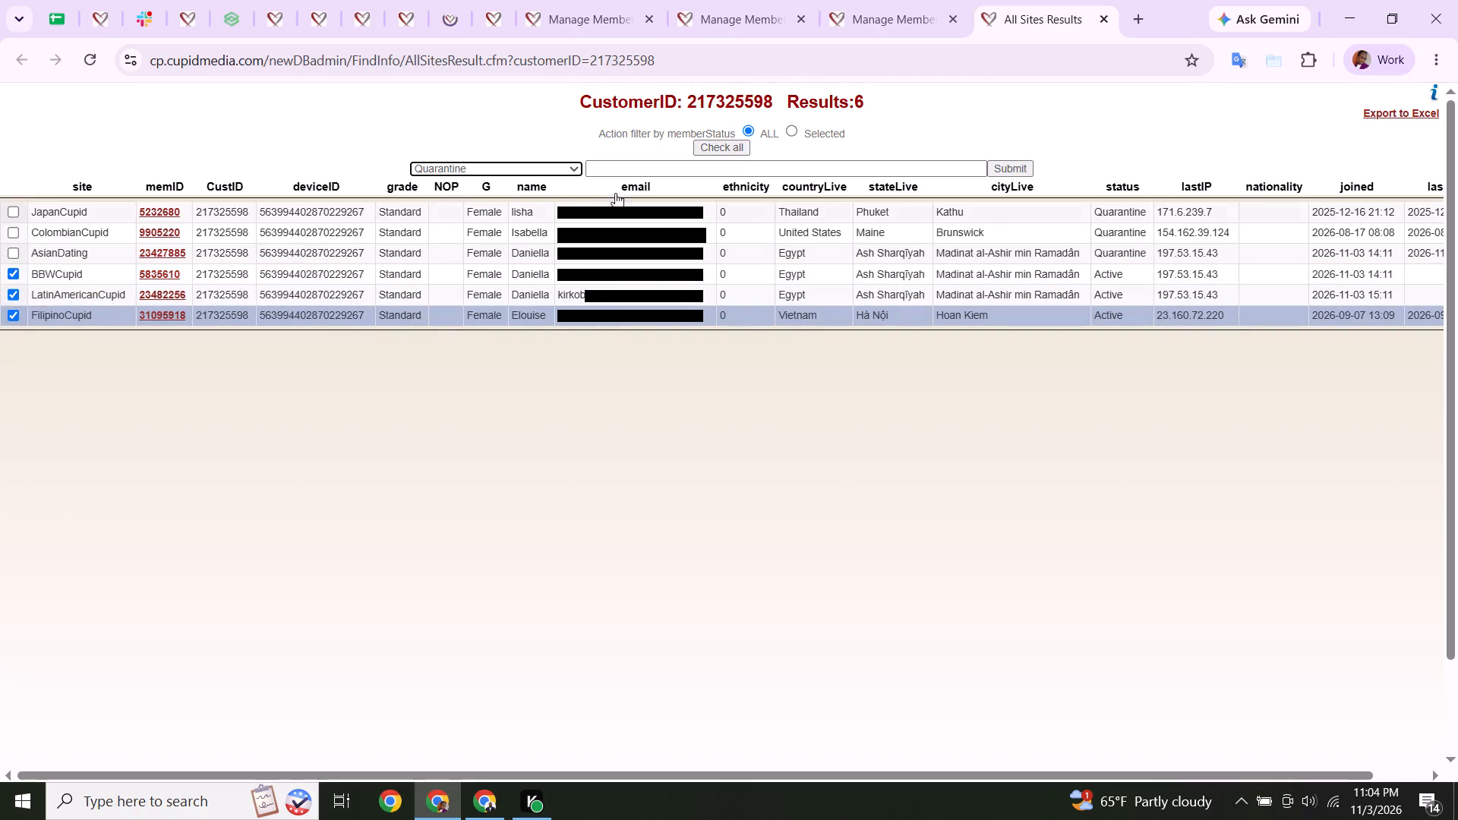
right_click(616, 169)
left_click(674, 399)
left_click(1016, 167)
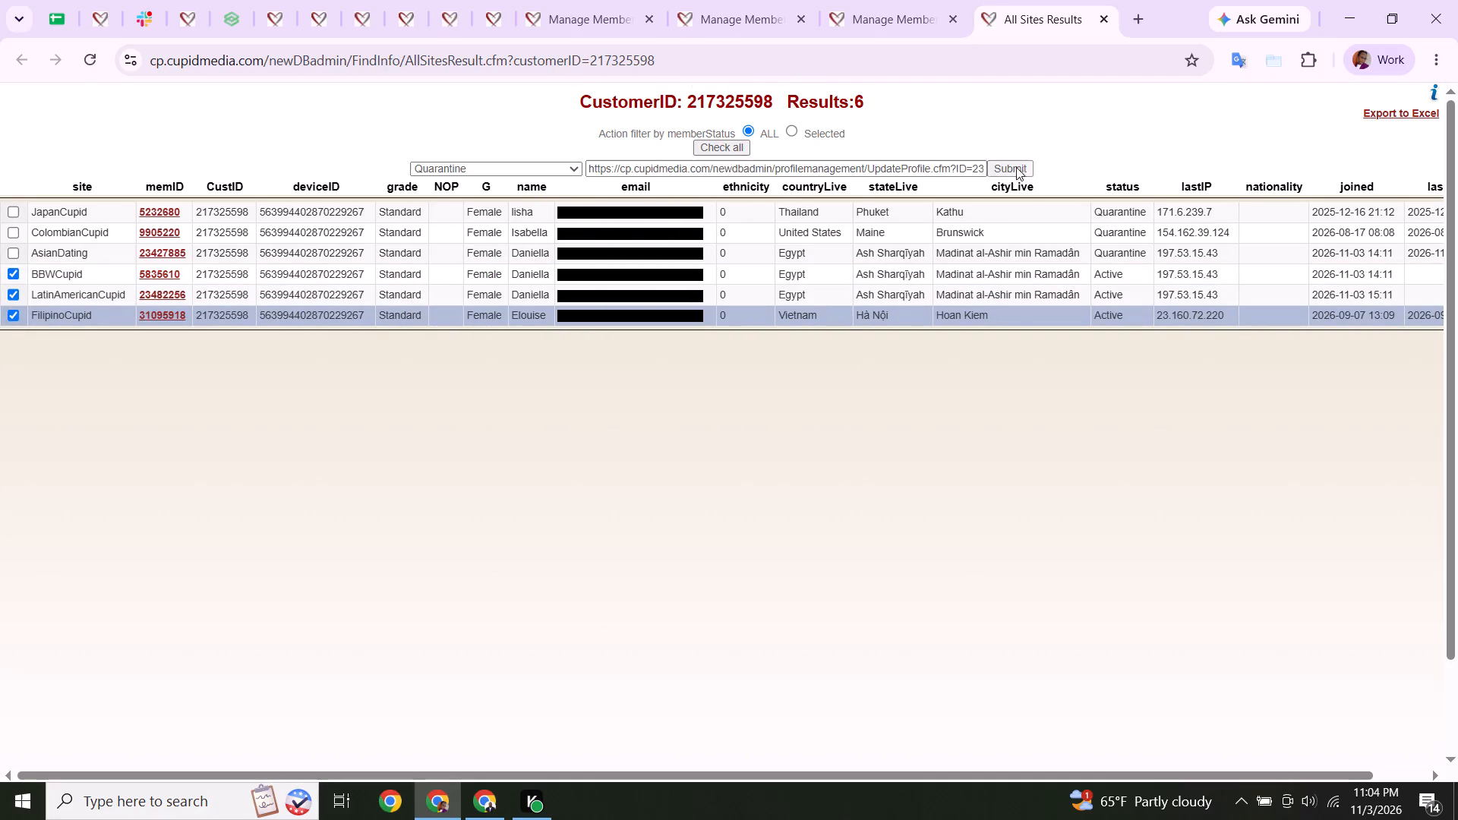
On the Bekasi member's FilipinoCupid profile, acknowledge the device check and set the status to Quarantine.
left_click(874, 0)
left_click(771, 2)
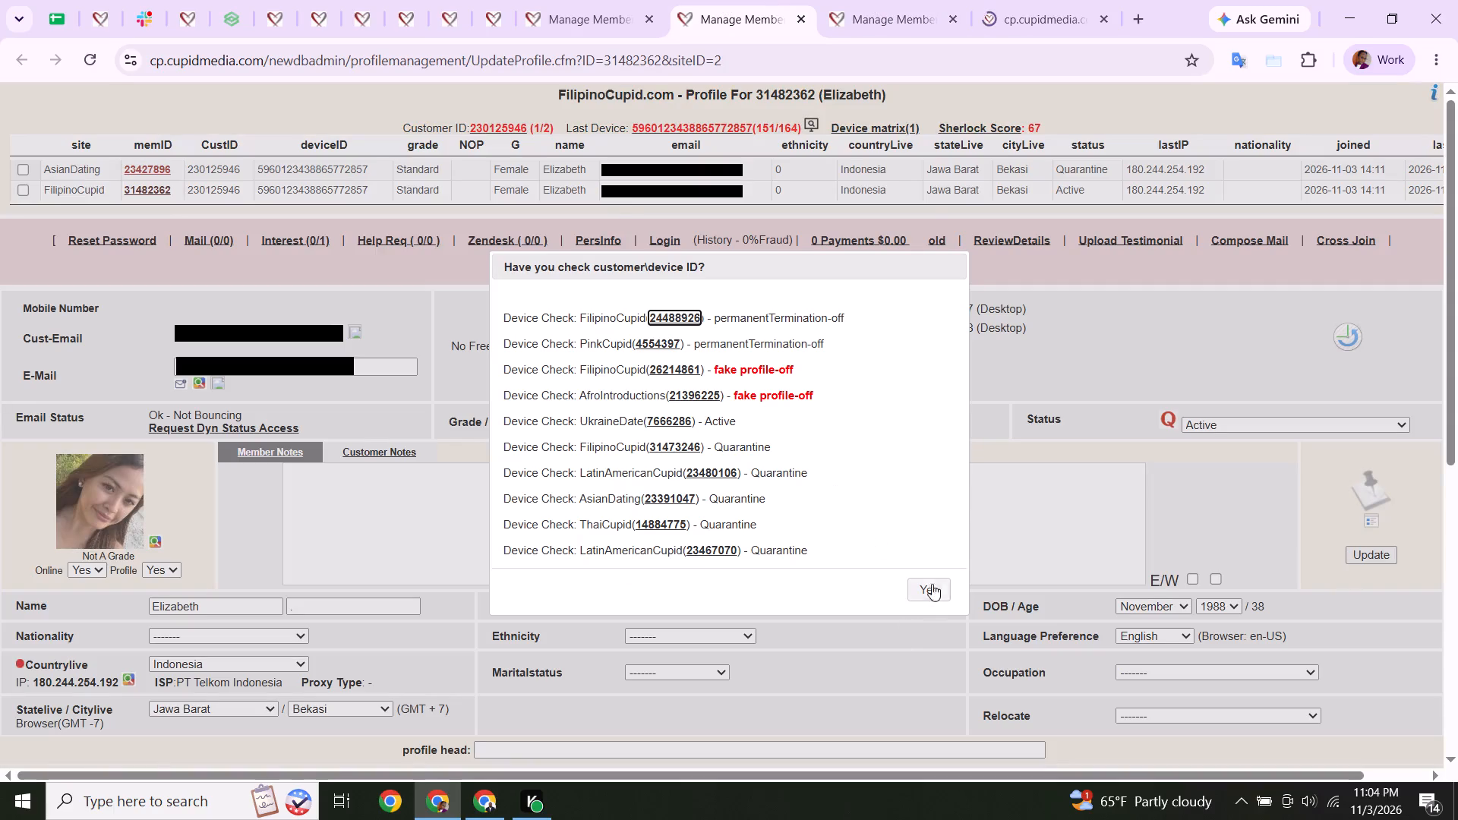
left_click(929, 588)
left_click(1229, 420)
scroll(1287, 324, "down", 5)
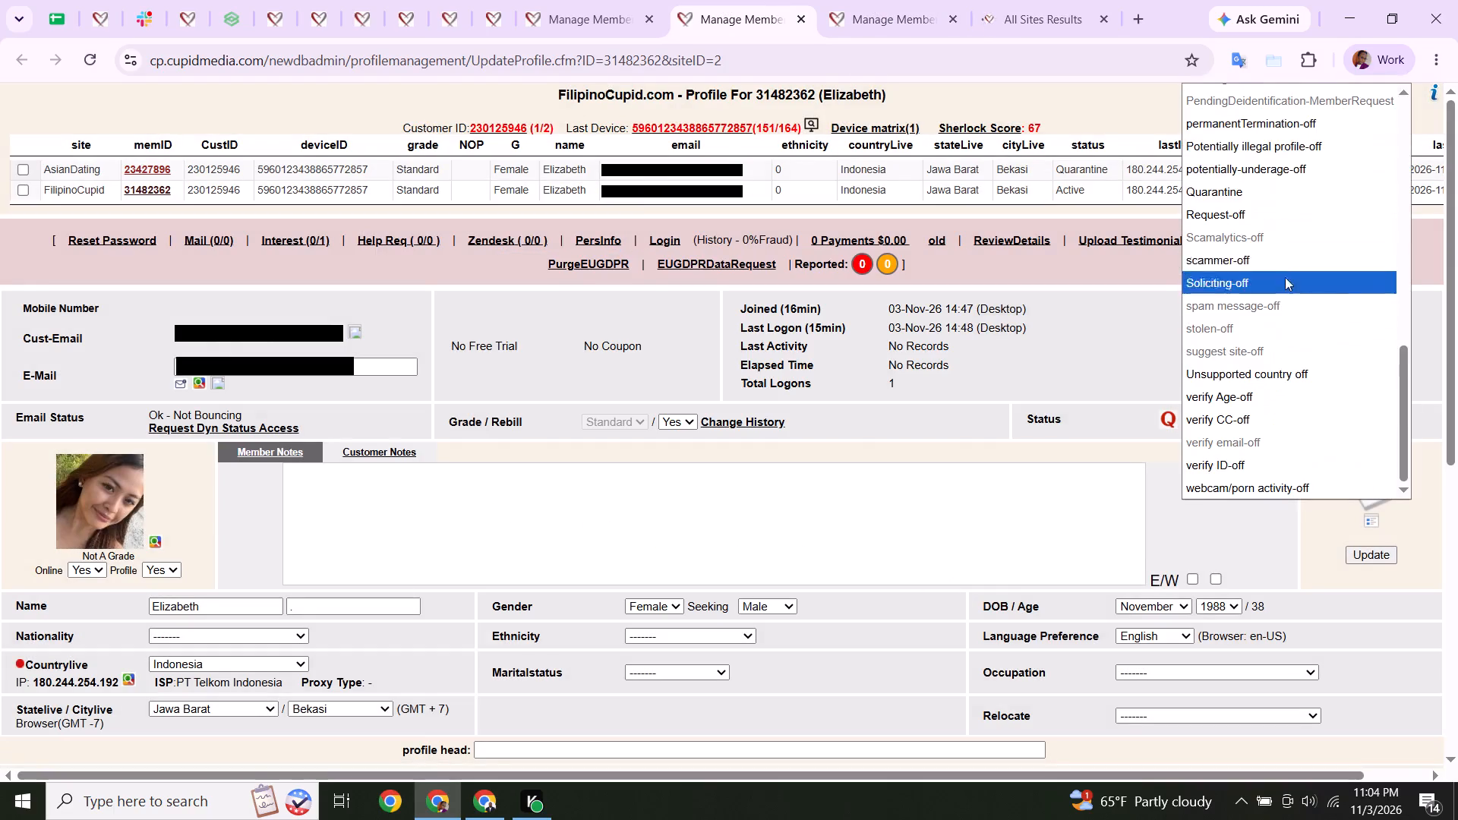
left_click(1281, 198)
Copy the profile's "(GMT + 7) Browser(GMT -7)" time-zone text into the member notes and update the profile.
scroll(839, 377, "down", 2)
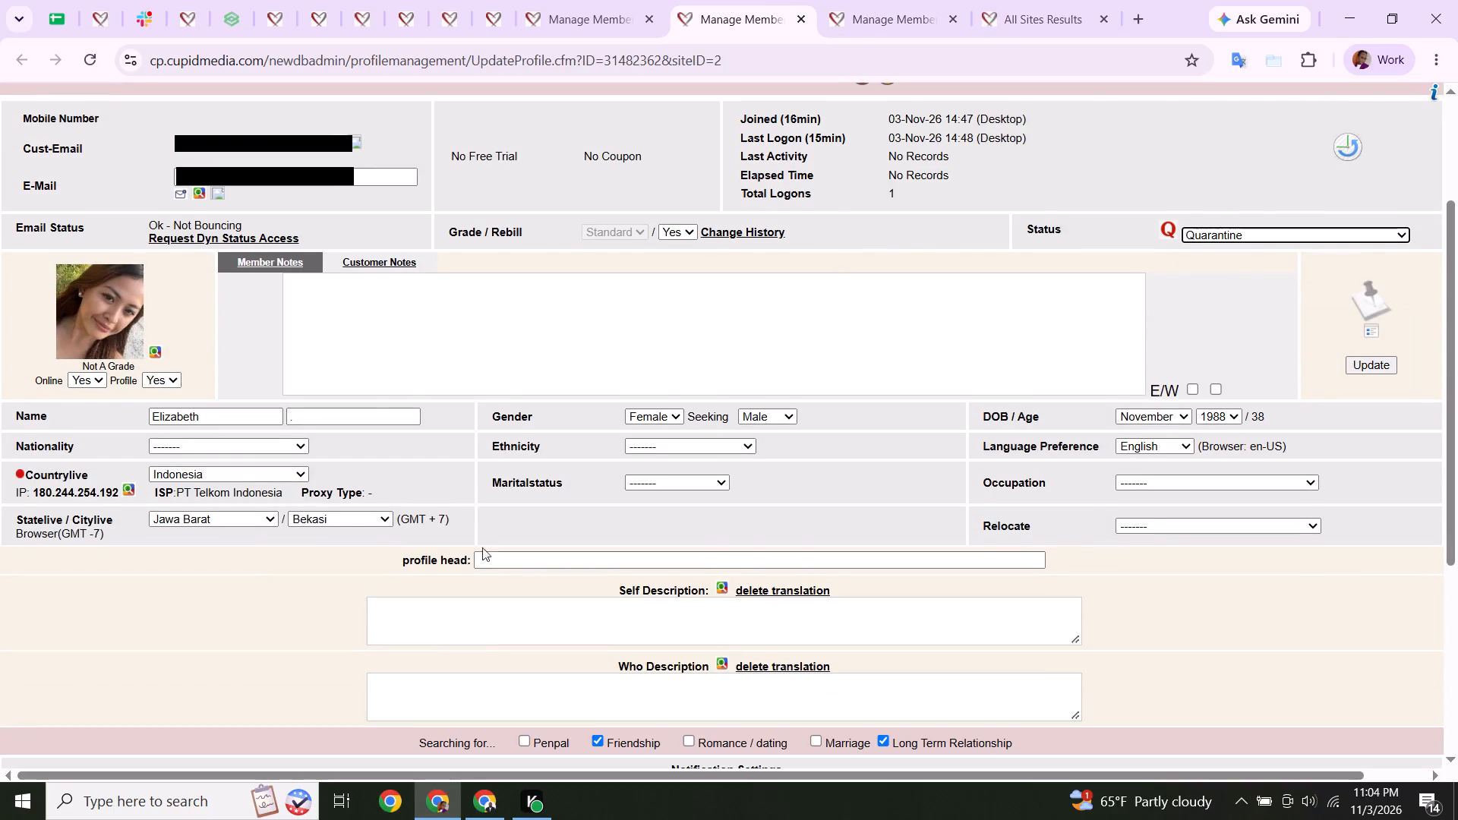
left_click_drag(394, 516, 409, 535)
right_click(411, 524)
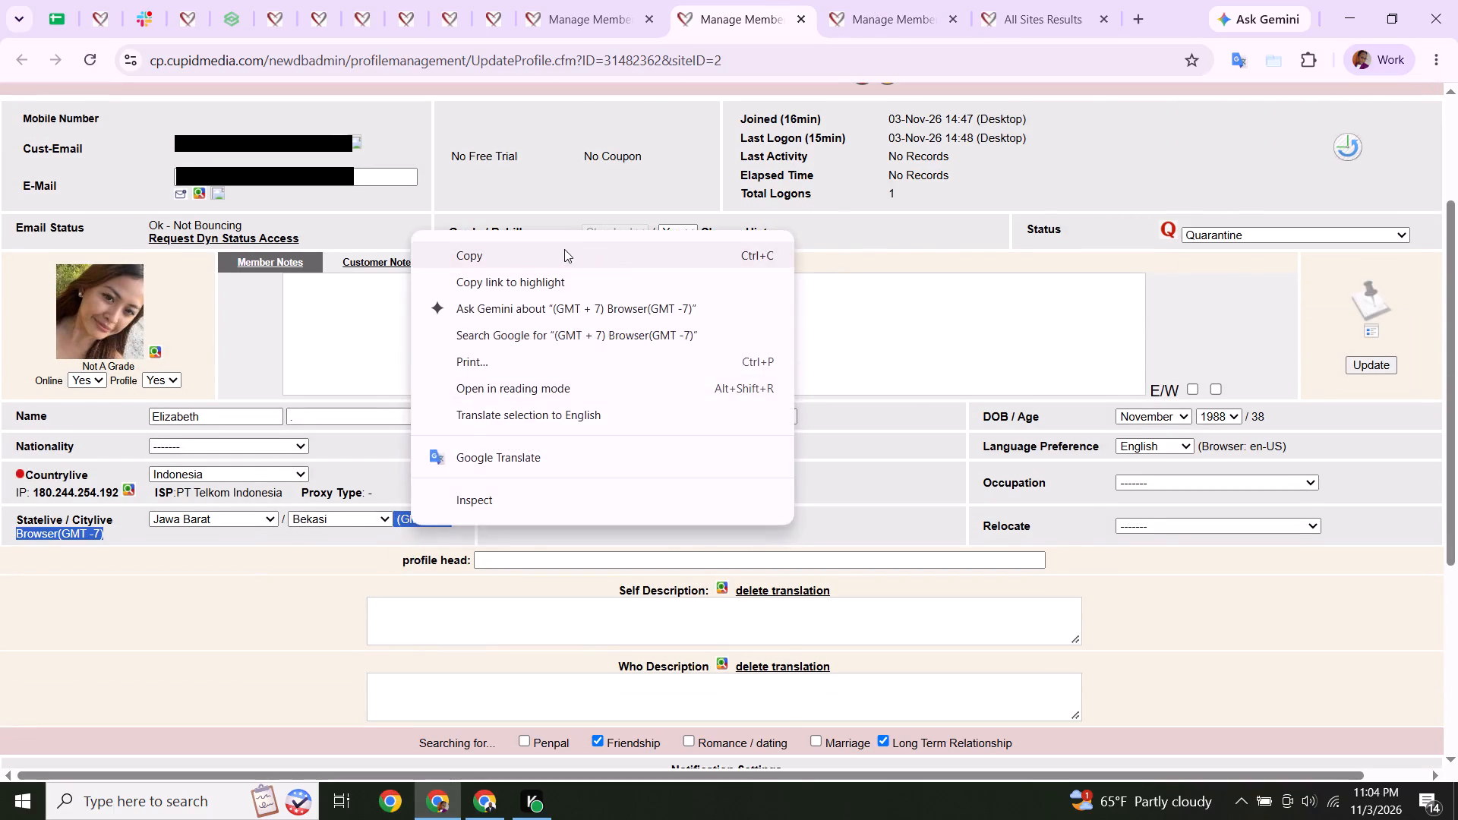
left_click(563, 249)
right_click(563, 308)
left_click(607, 524)
scroll(728, 247, "up", 6)
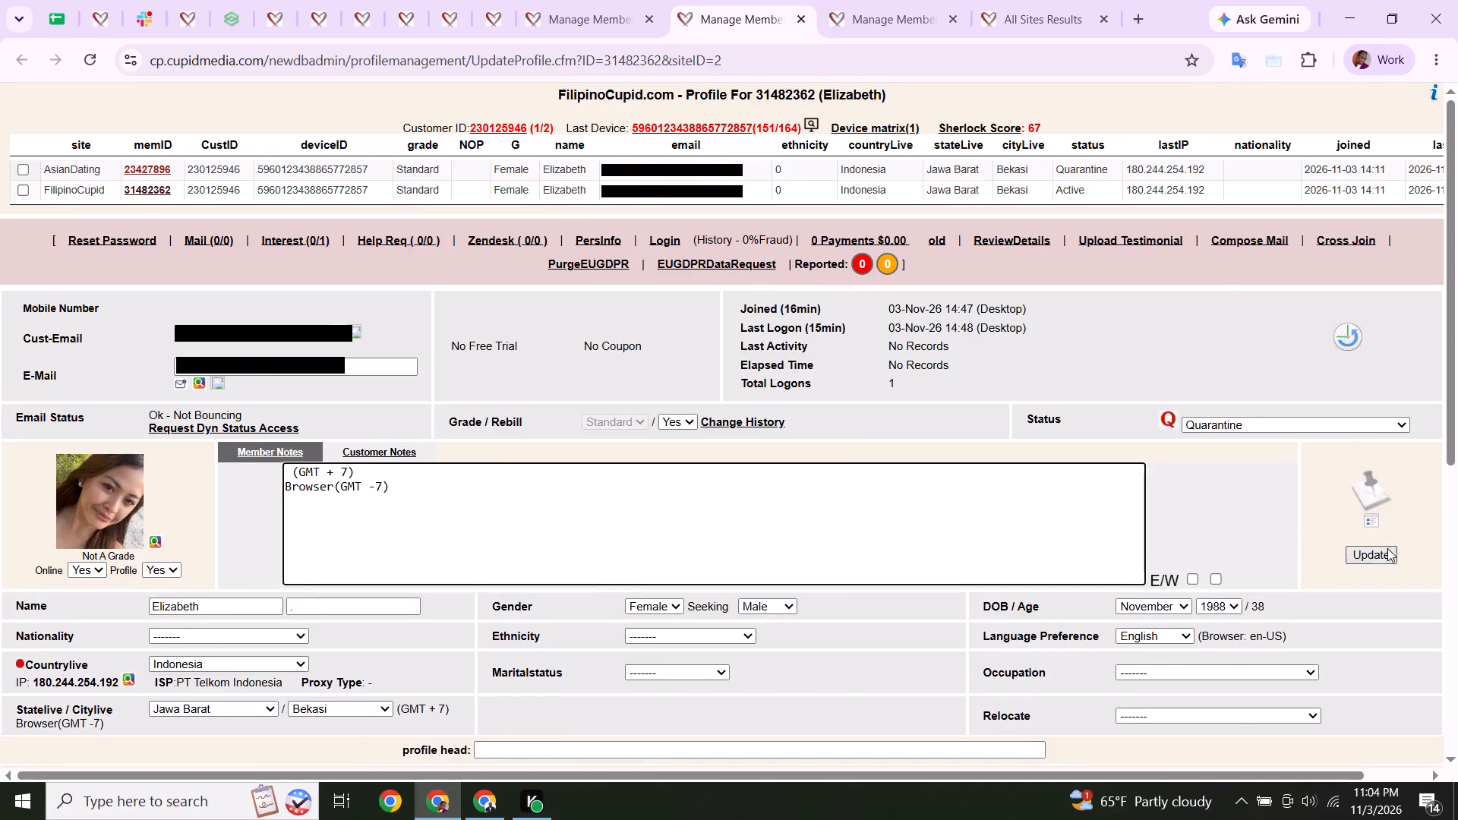
left_click(1380, 555)
Switch to the AsianDating.com queue and add the note "scammer email format" to the Nairobi, Kenya member's notes.
left_click(611, 7)
left_click(481, 14)
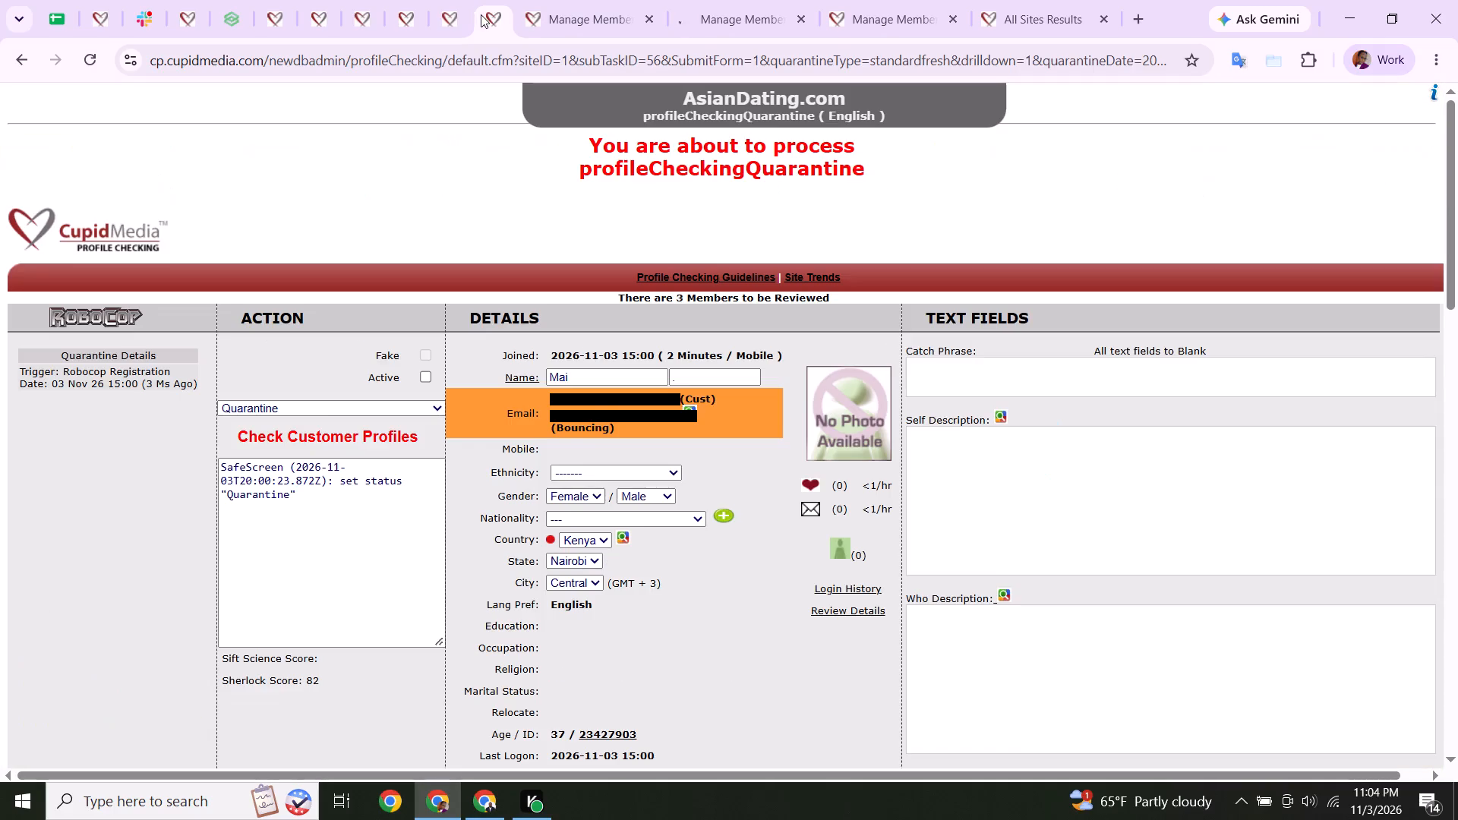
scroll(662, 360, "down", 2)
left_click(357, 333)
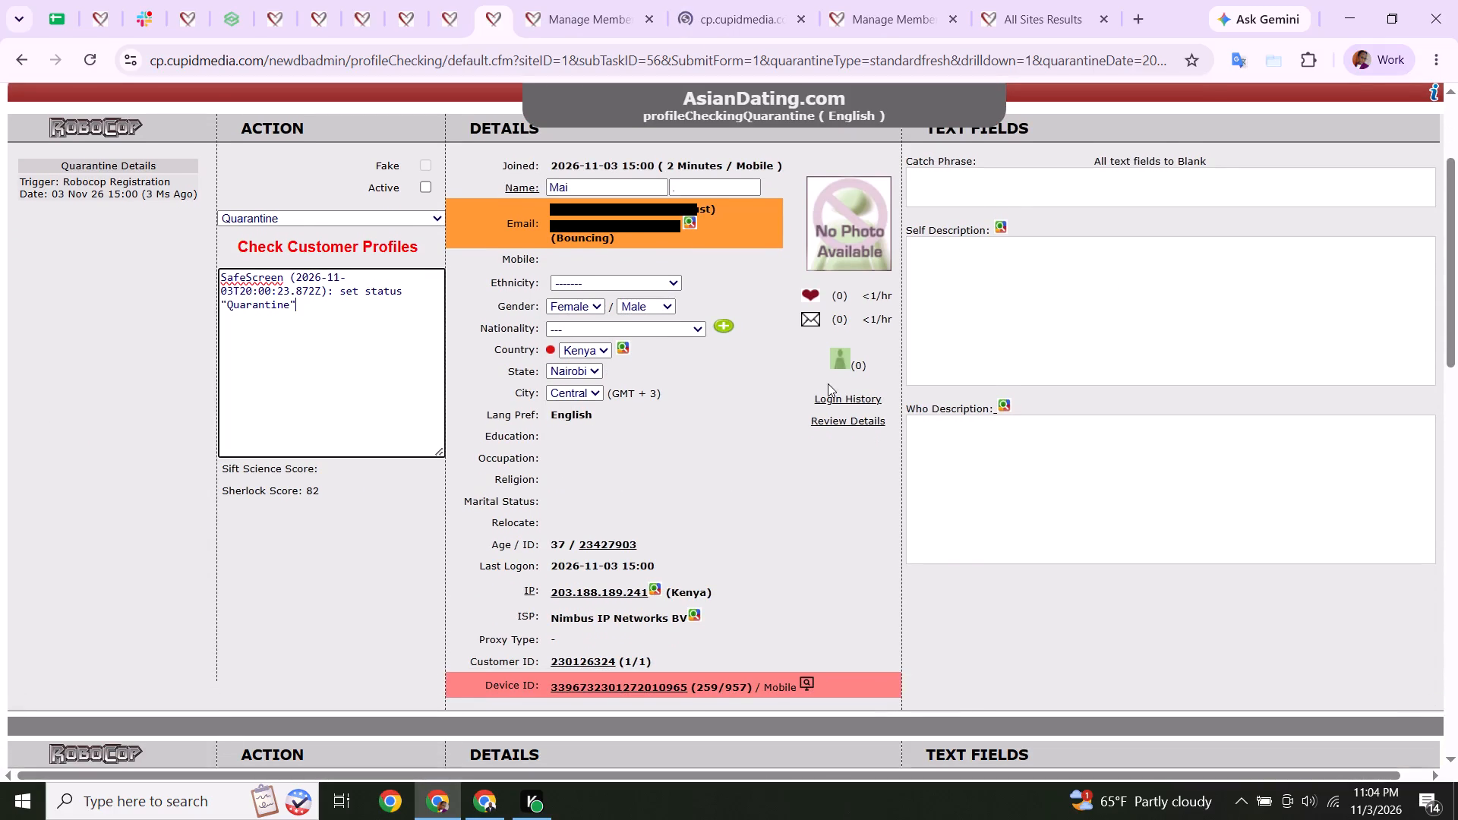
key("Return")
key("Return")
type("scammer email format")
key("space")
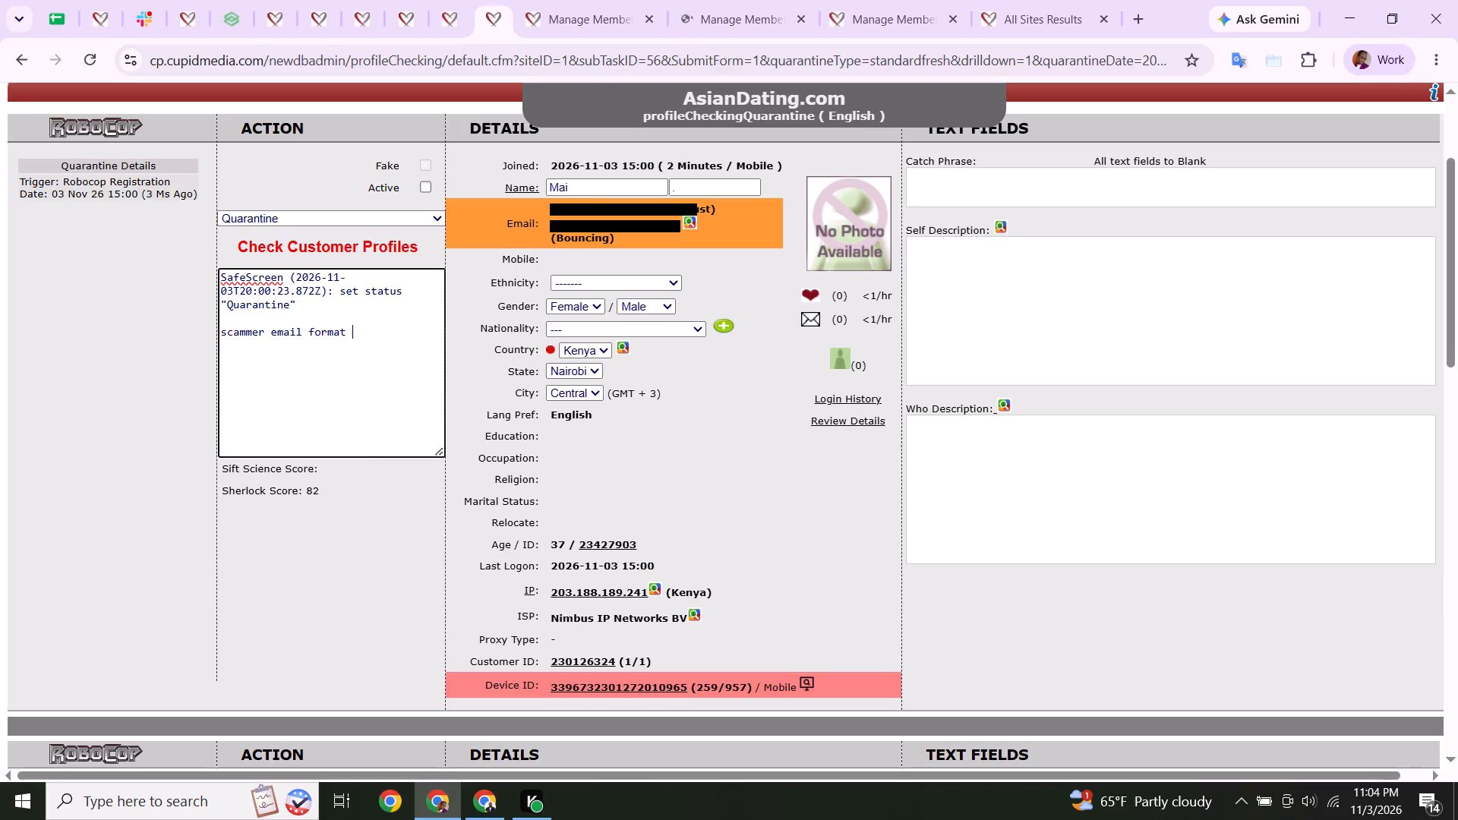
Copy the "scammer email format" note and paste it below the existing notes of the Sydney, Australia member.
triple_click(327, 327)
right_click(327, 327)
left_click(399, 377)
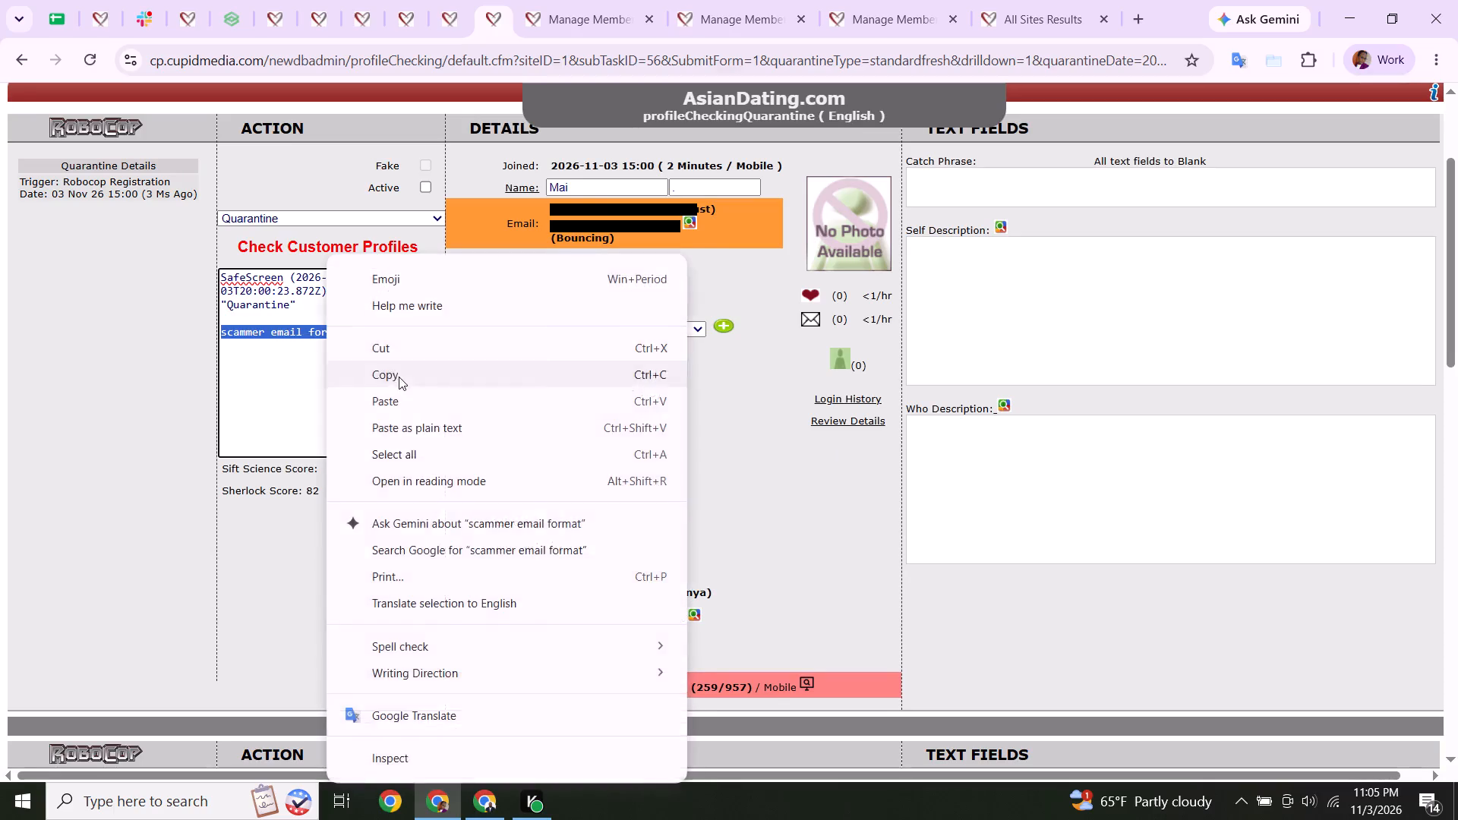
left_click(392, 345)
scroll(663, 362, "down", 7)
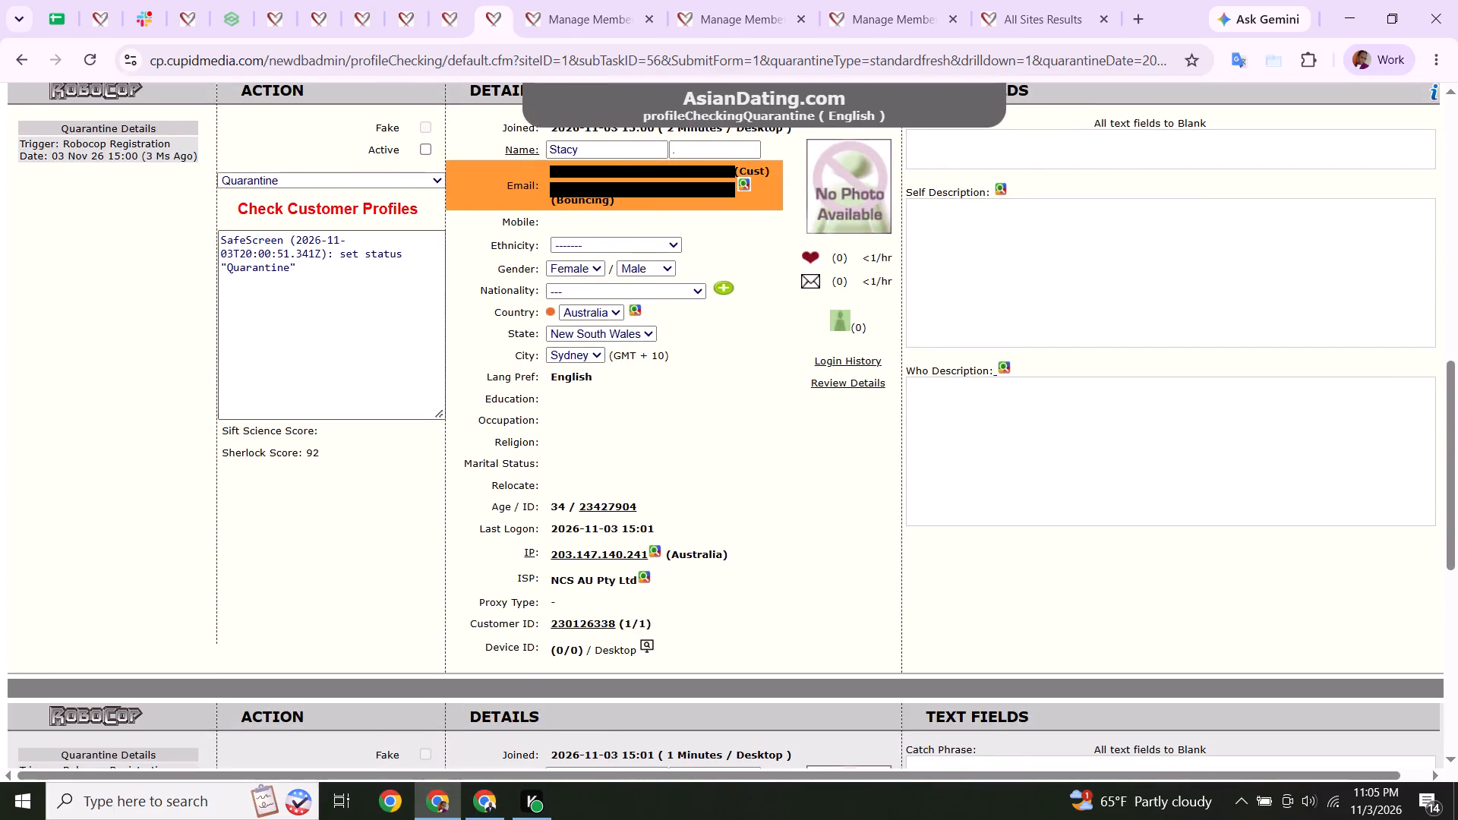
left_click(368, 314)
key("Return")
key("Return")
key("ctrl+v")
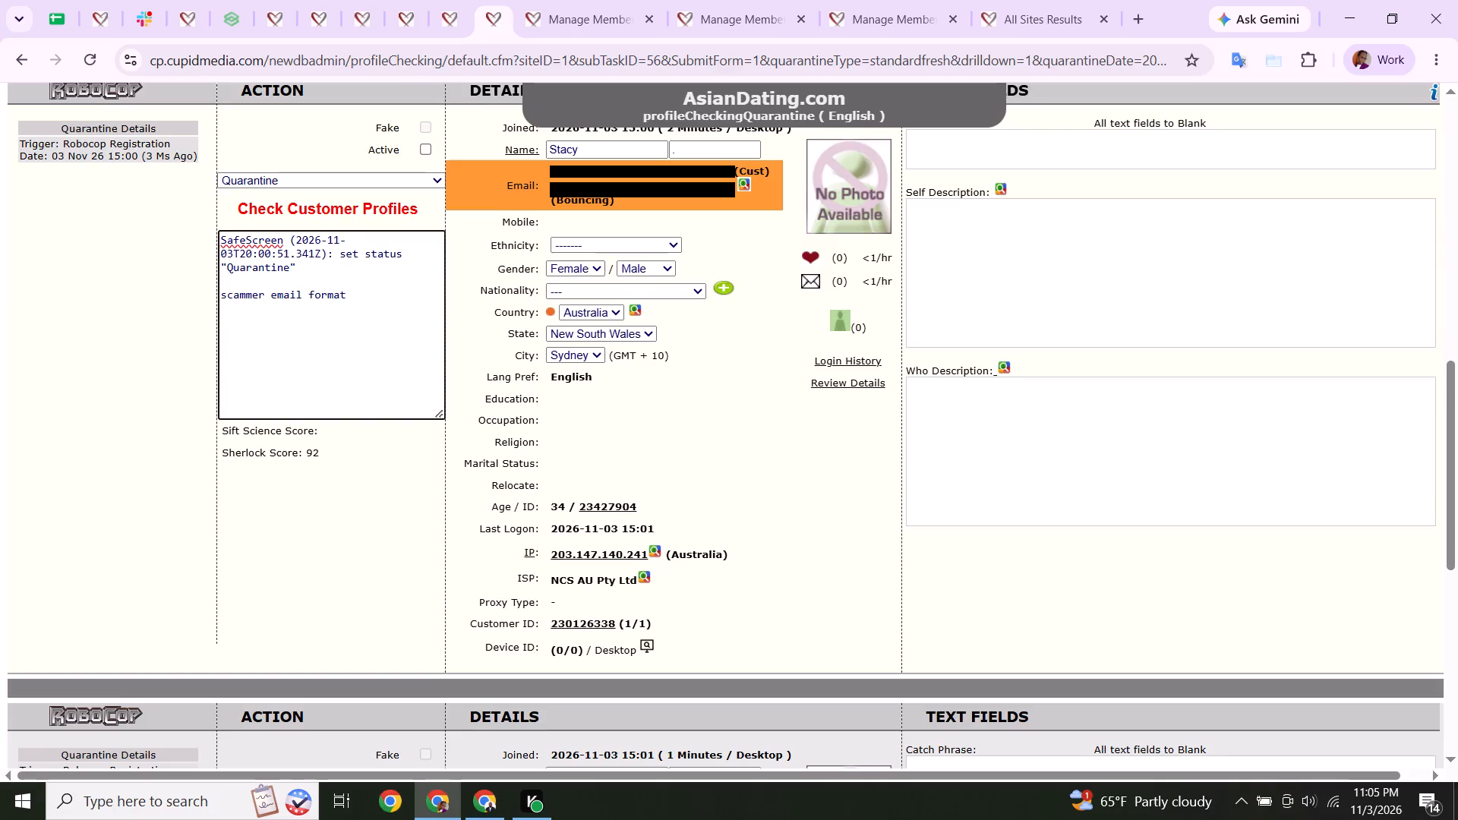
Paste the note "scammer email format" into the notes of the member from Tanauan, Batangas, Philippines.
scroll(469, 348, "down", 6)
left_click(393, 355)
key("Return")
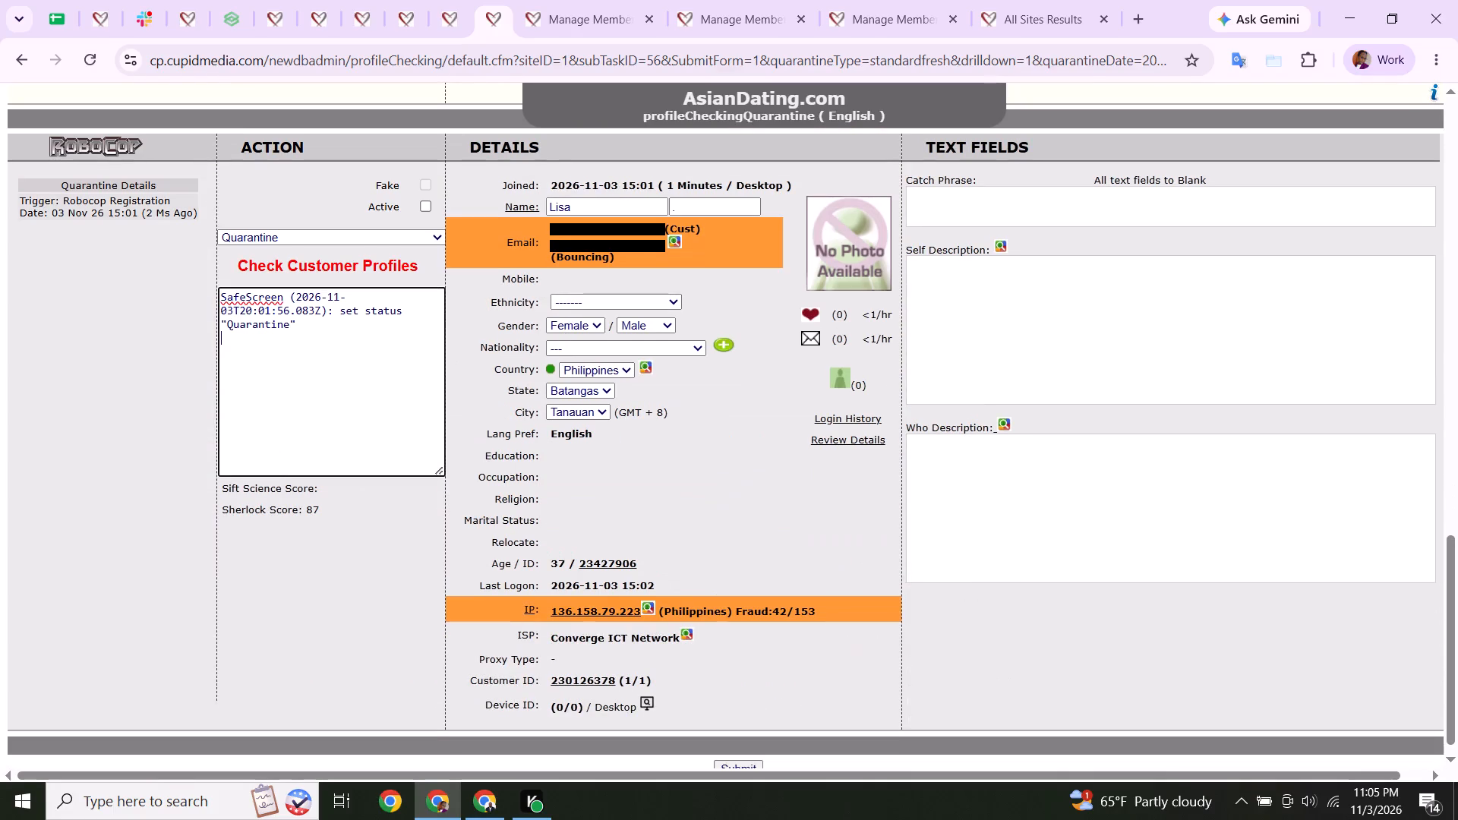
key("Return")
key("ctrl+v")
Submit the AsianDating.com quarantine review.
scroll(445, 447, "down", 7)
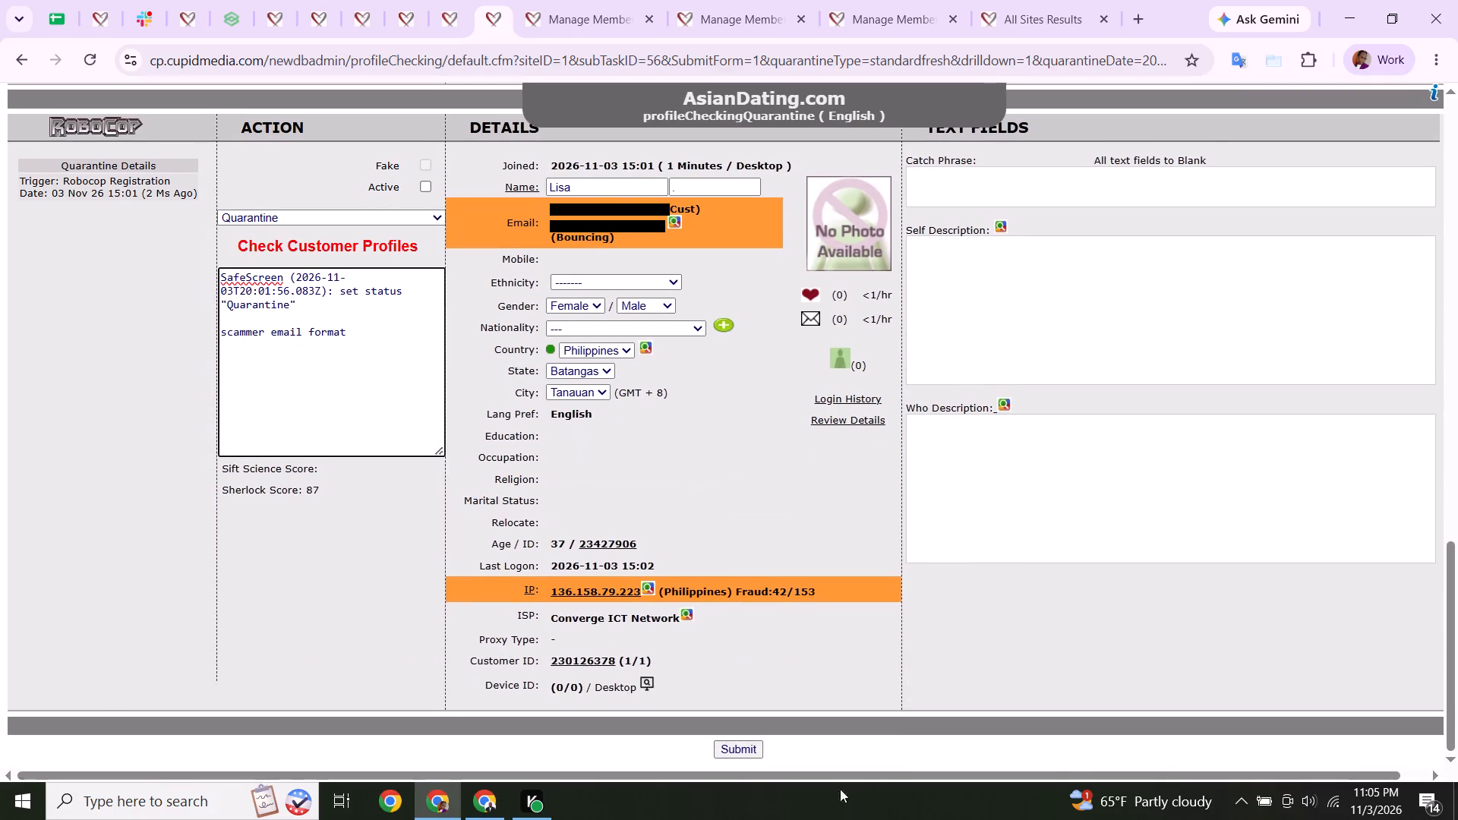
left_click(753, 735)
double_click(750, 746)
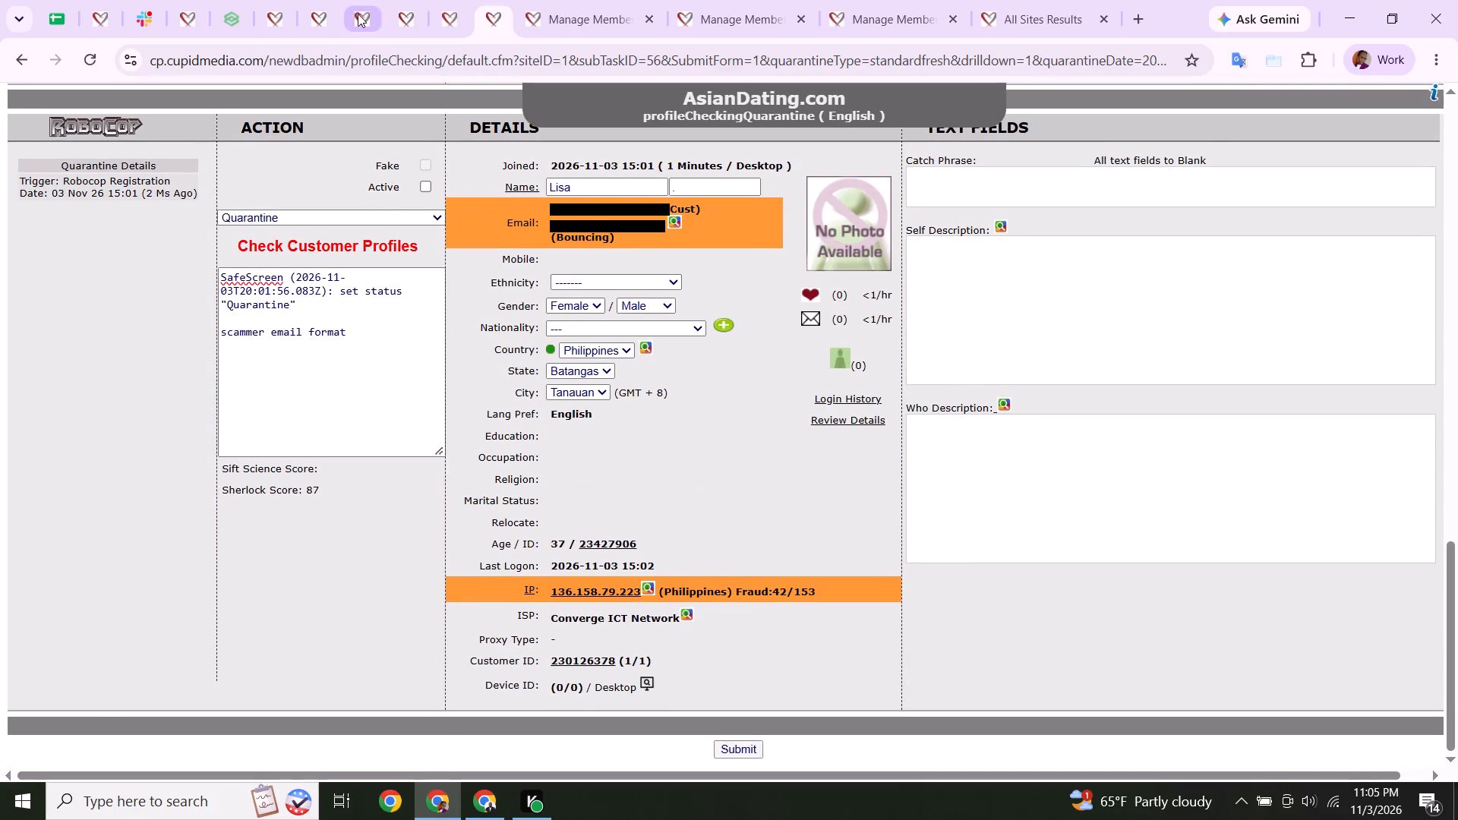
Switch to the Muslima.com queue and paste the note "scammer email format" into the Rock Hill, South Carolina member's notes.
left_click(451, 6)
scroll(602, 386, "down", 2)
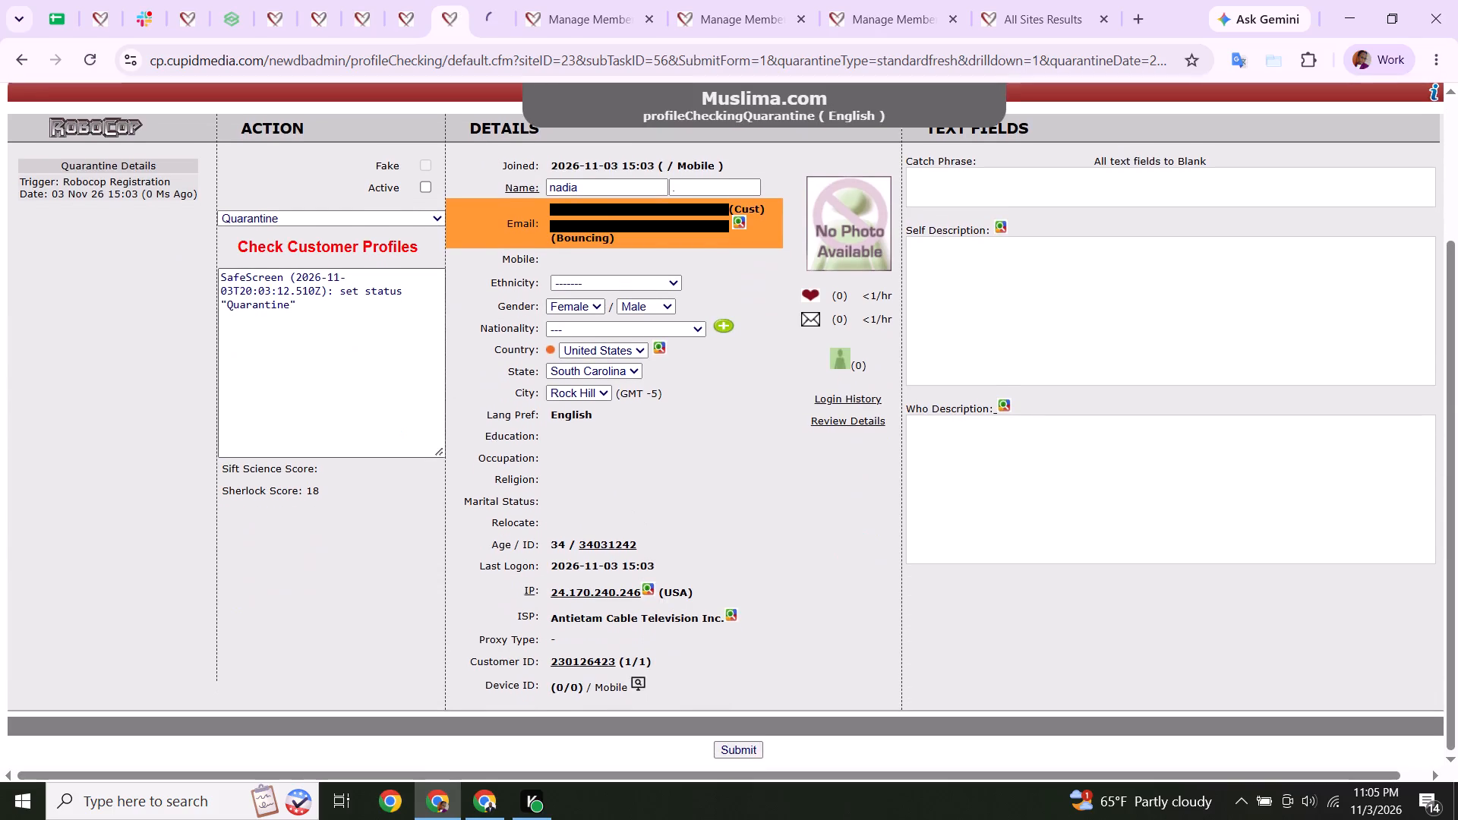
left_click(360, 318)
key("Return")
key("Return")
key("Return")
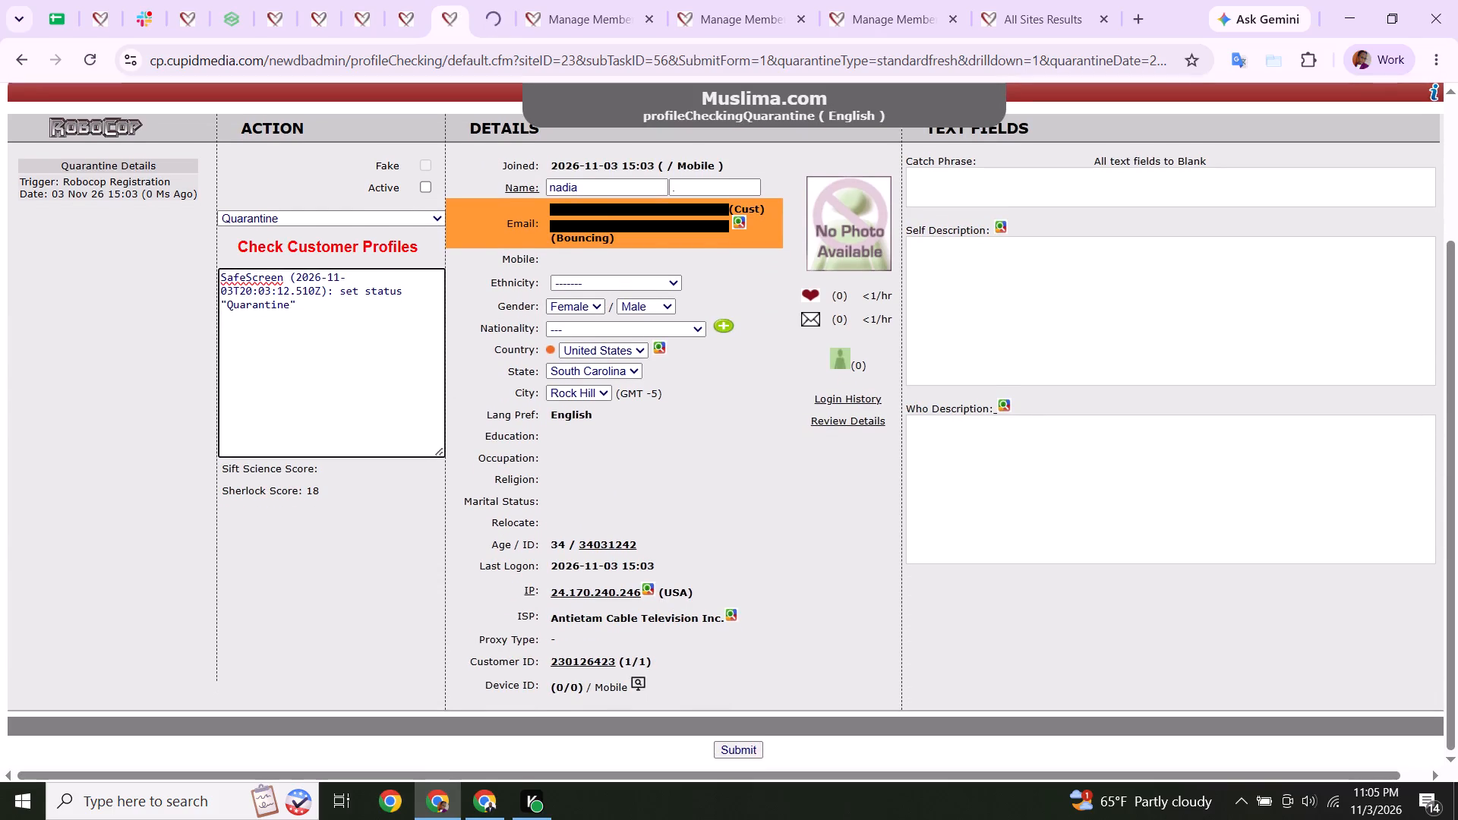
right_click(301, 371)
left_click(371, 569)
Submit the Muslima.com quarantine review.
scroll(571, 500, "down", 7)
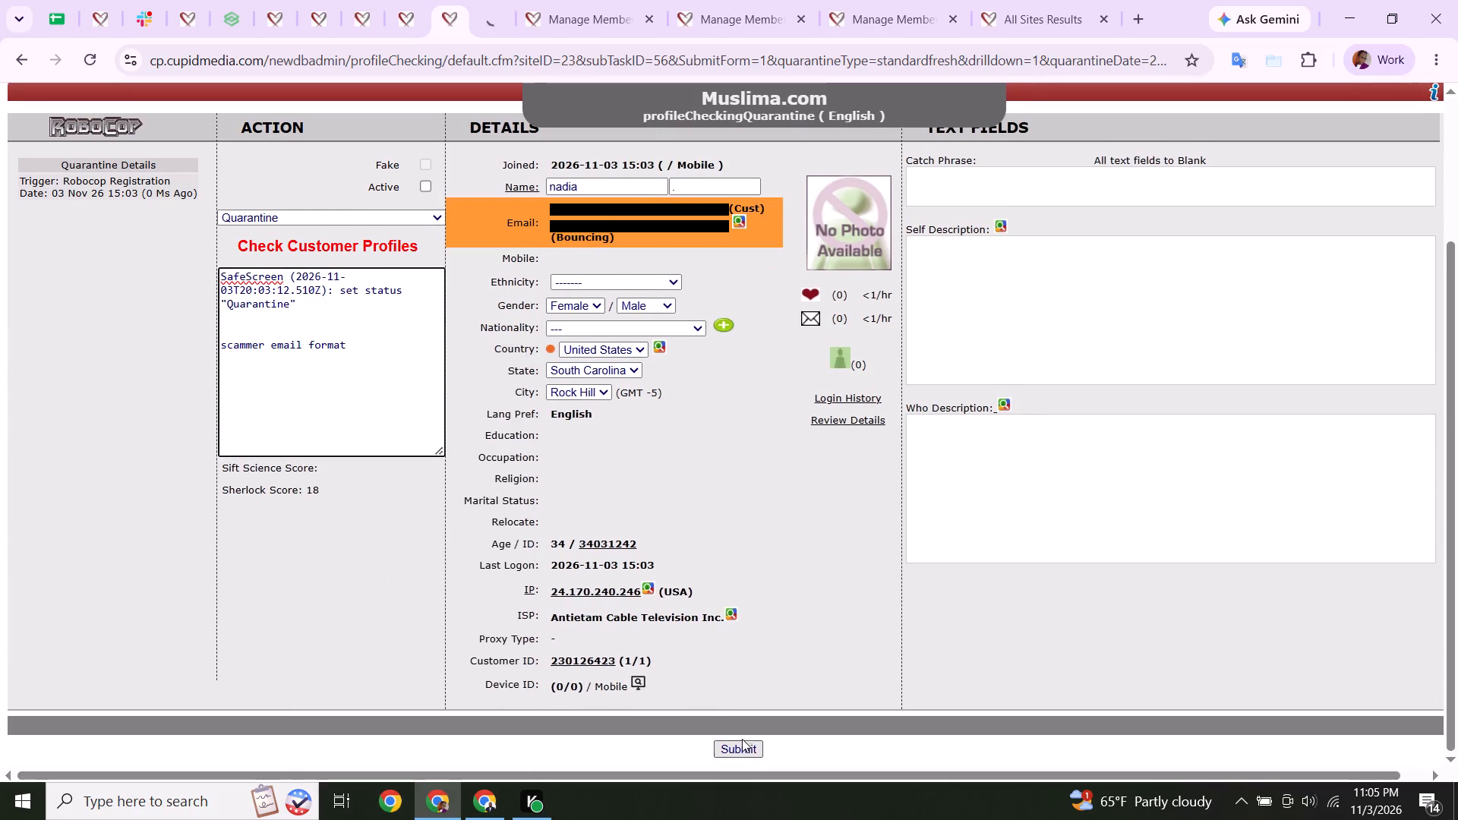
left_click(744, 744)
Switch to the MilitaryCupid queue and reload it, agreeing to resubmit the form.
left_click(405, 17)
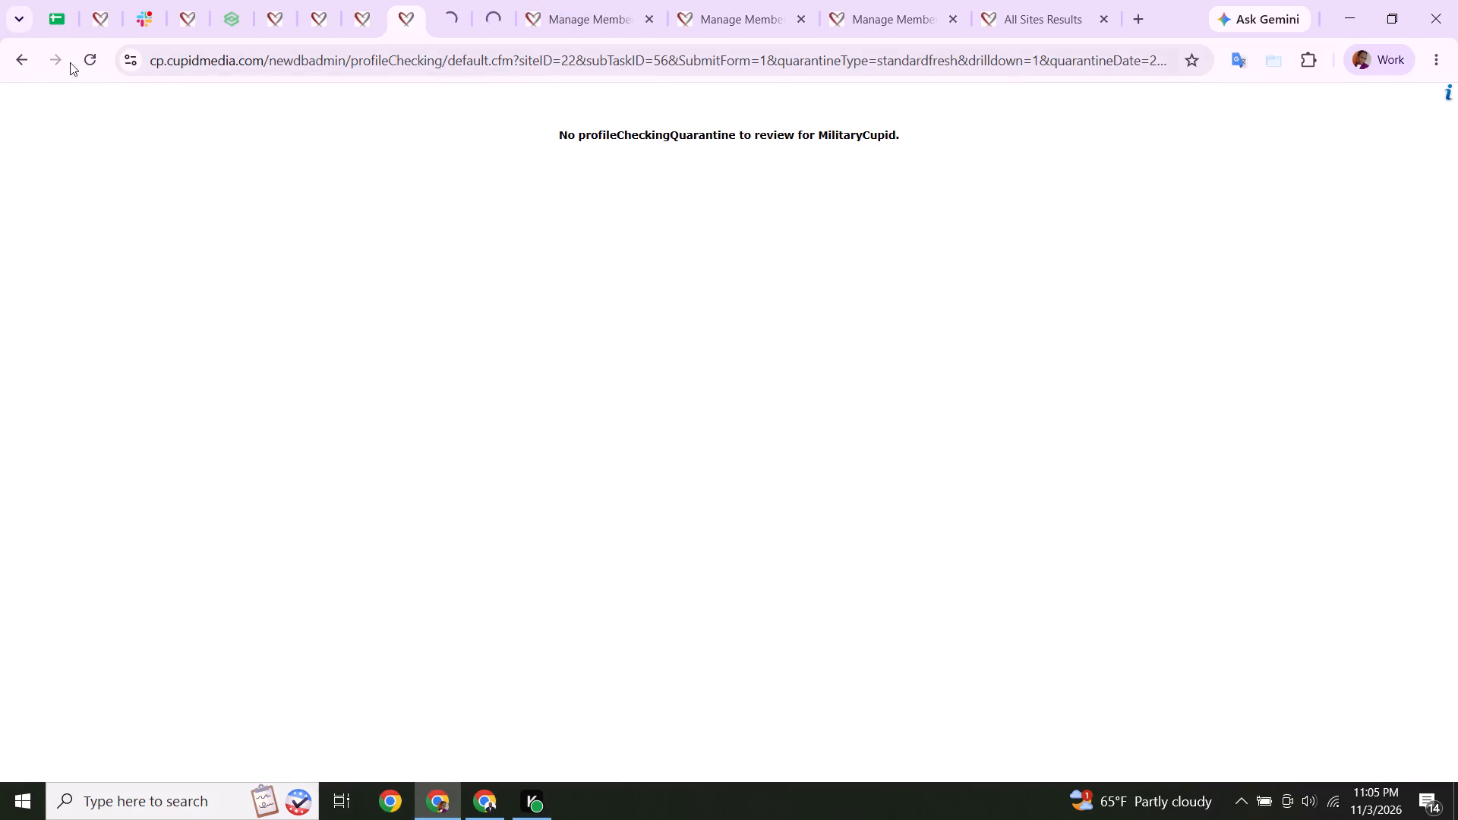
left_click(90, 61)
left_click(808, 229)
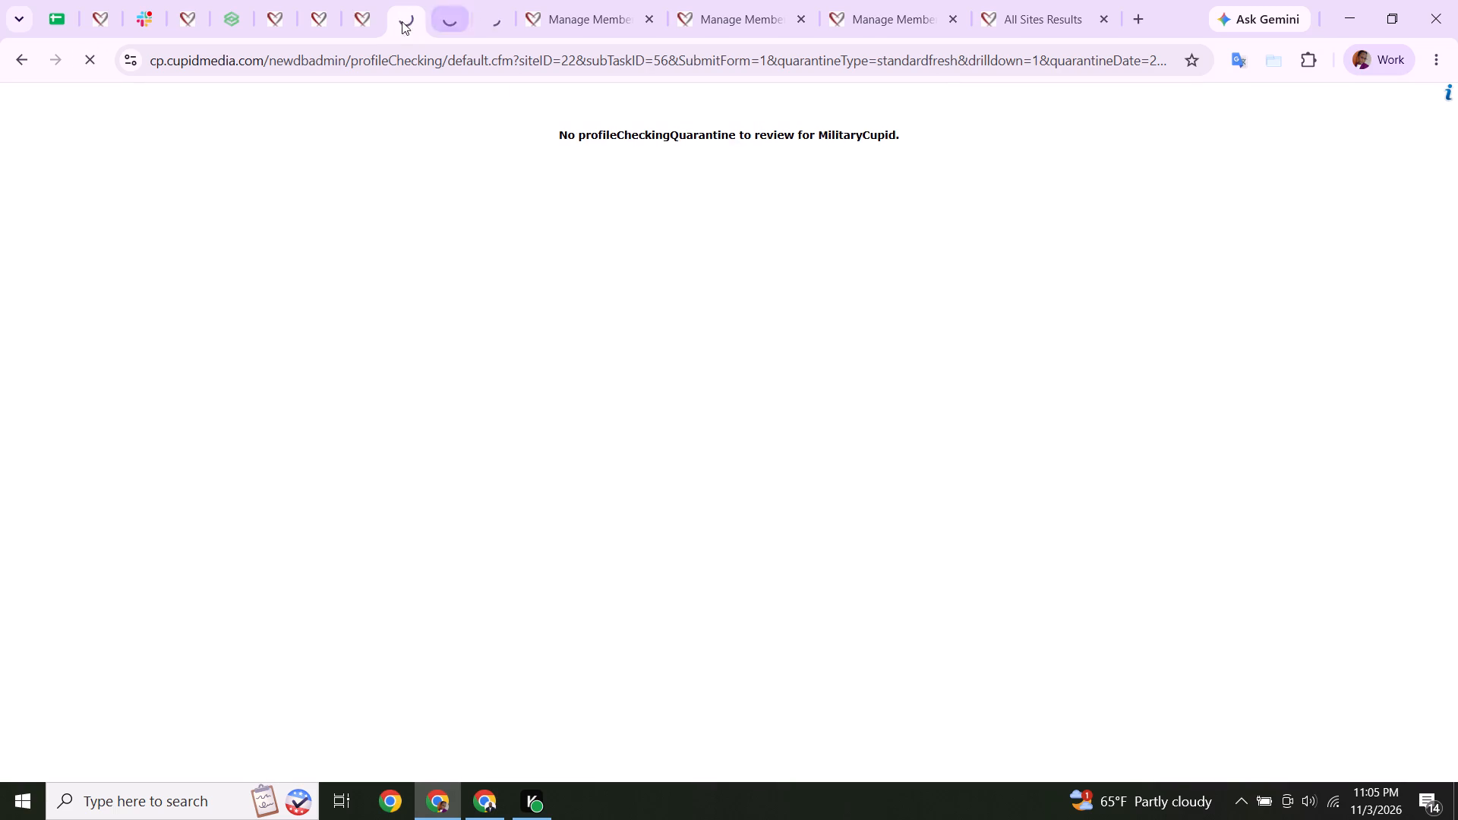
Switch to the quarantine queue with site ID 29 and reload it, agreeing to resubmit the form.
left_click(363, 12)
left_click(82, 56)
left_click(826, 221)
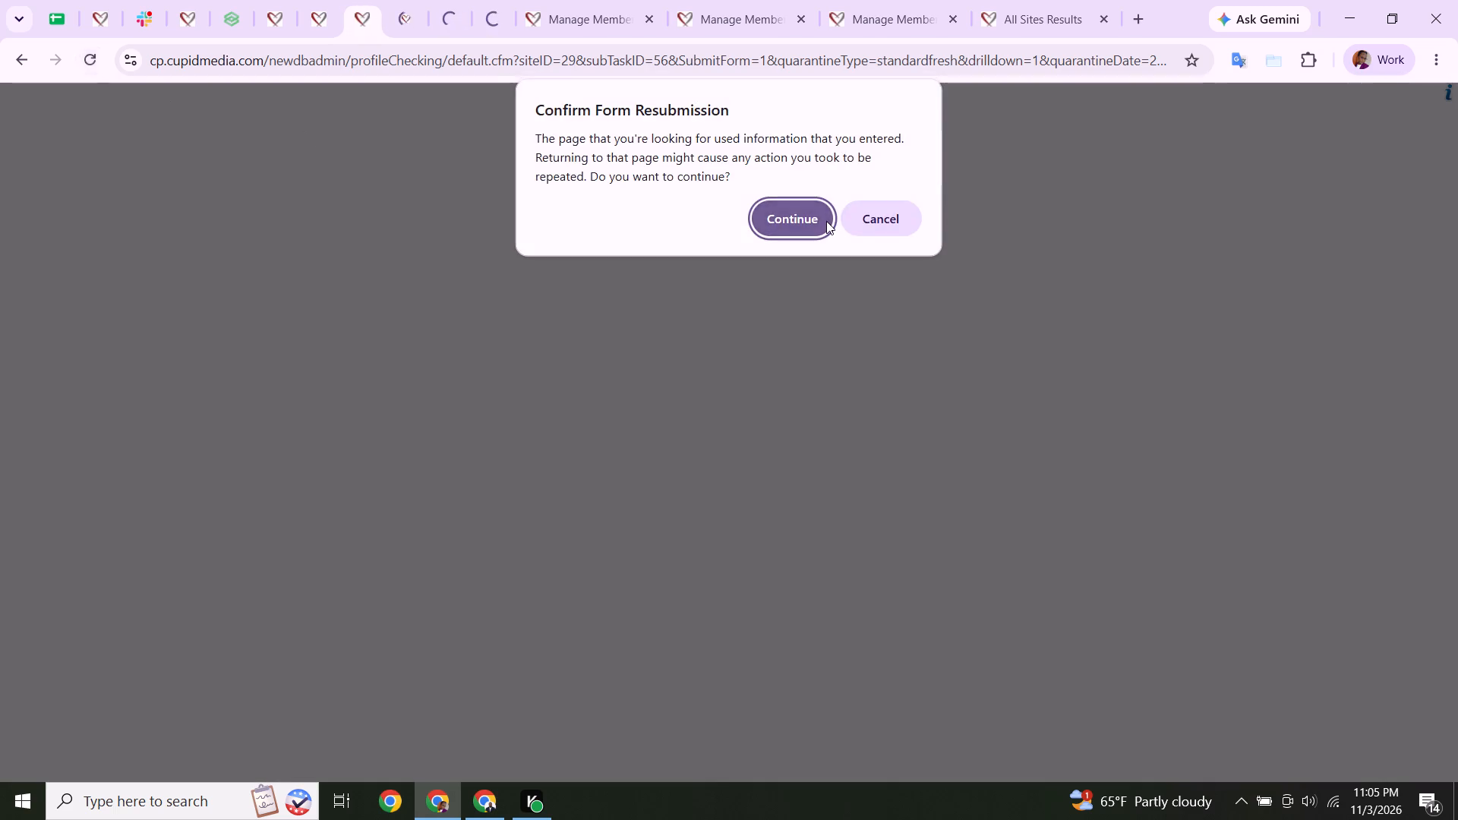
Switch to the quarantine queue with site ID 41 and reload it, agreeing to resubmit the form.
left_click(325, 13)
left_click(96, 62)
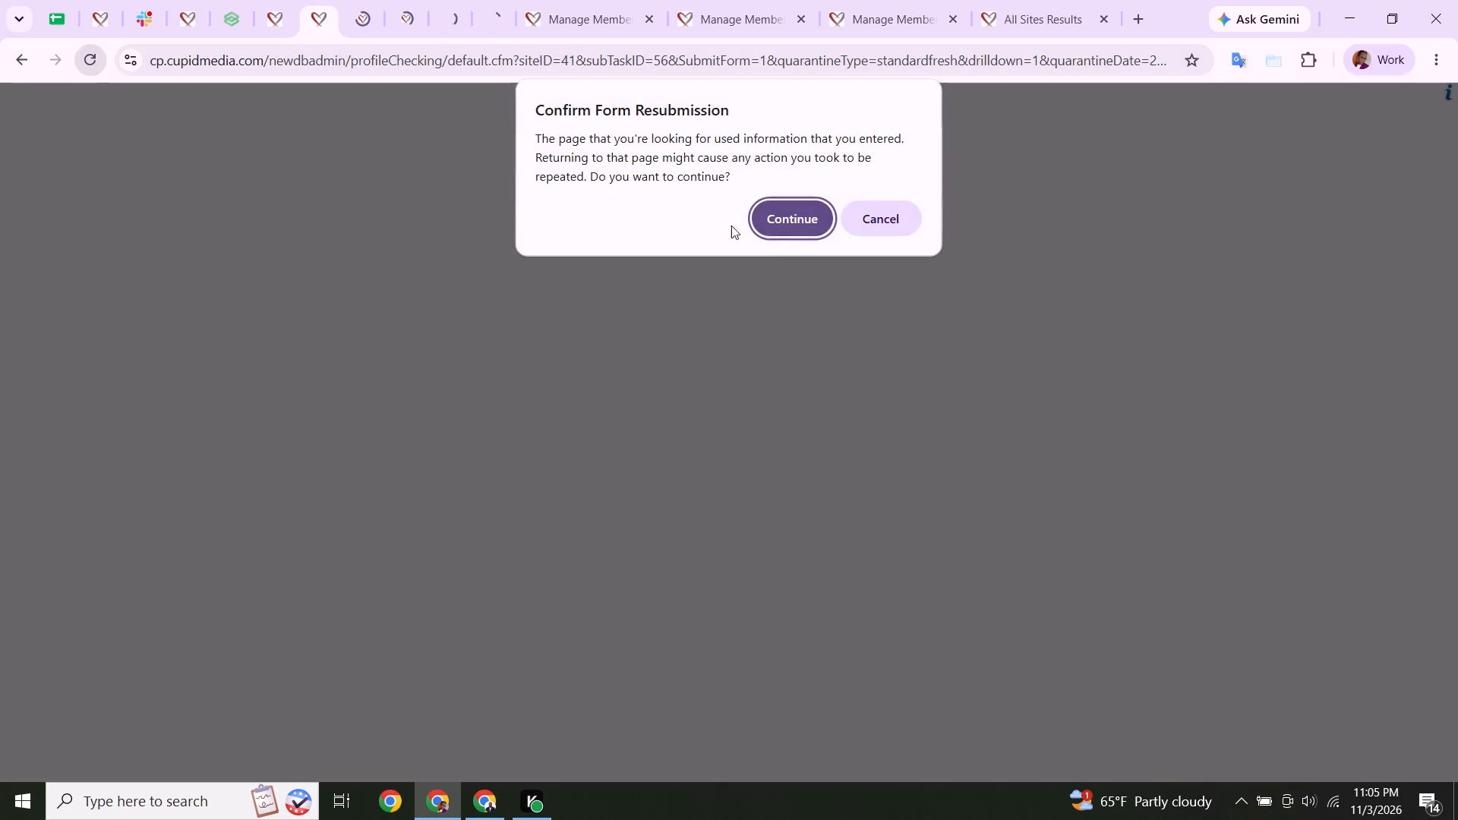
left_click(782, 220)
Close the remaining member profile pages and the all-sites results page.
left_click(641, 6)
left_click(652, 17)
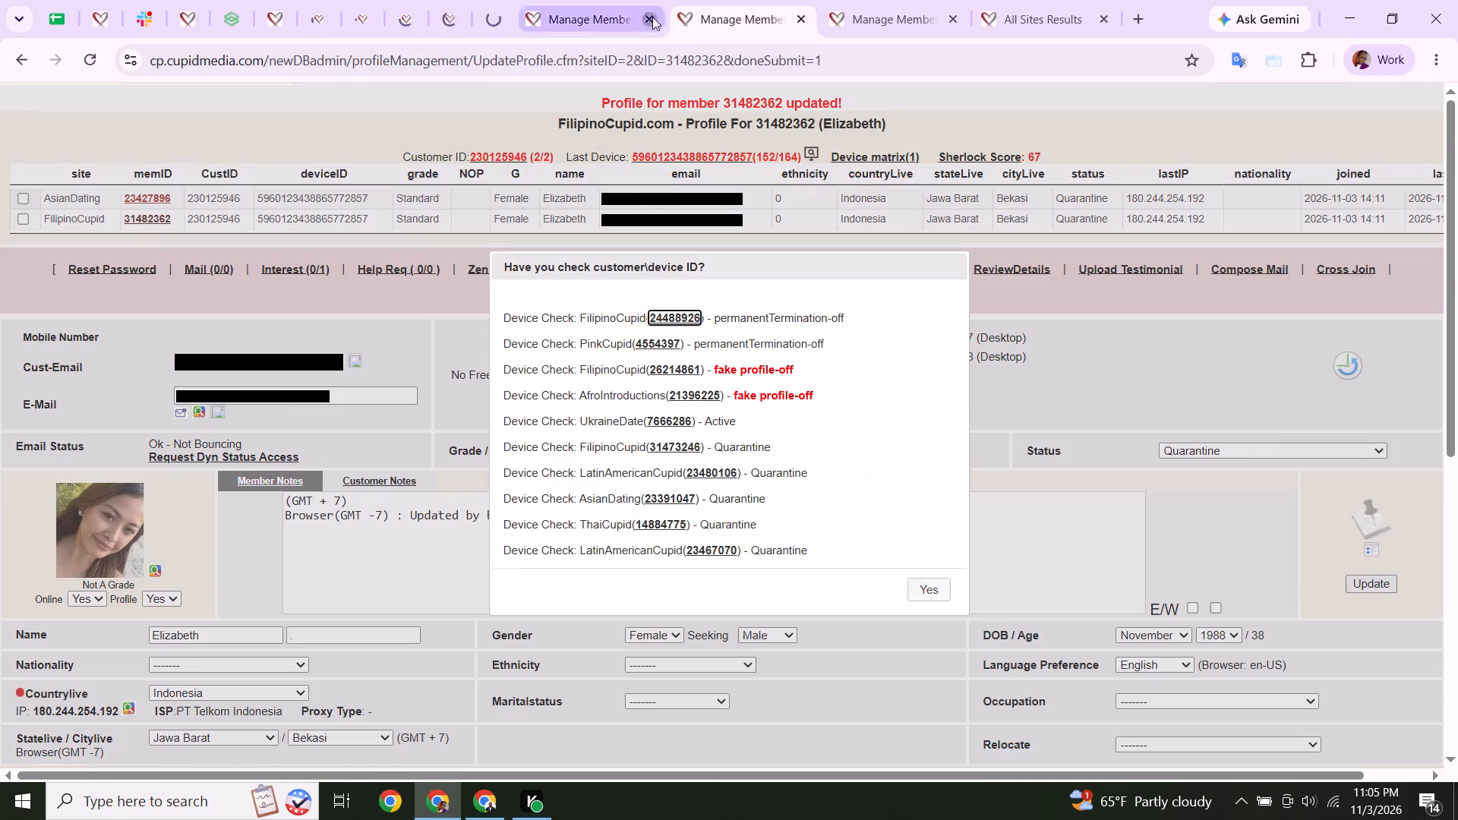
left_click(652, 17)
left_click(652, 17)
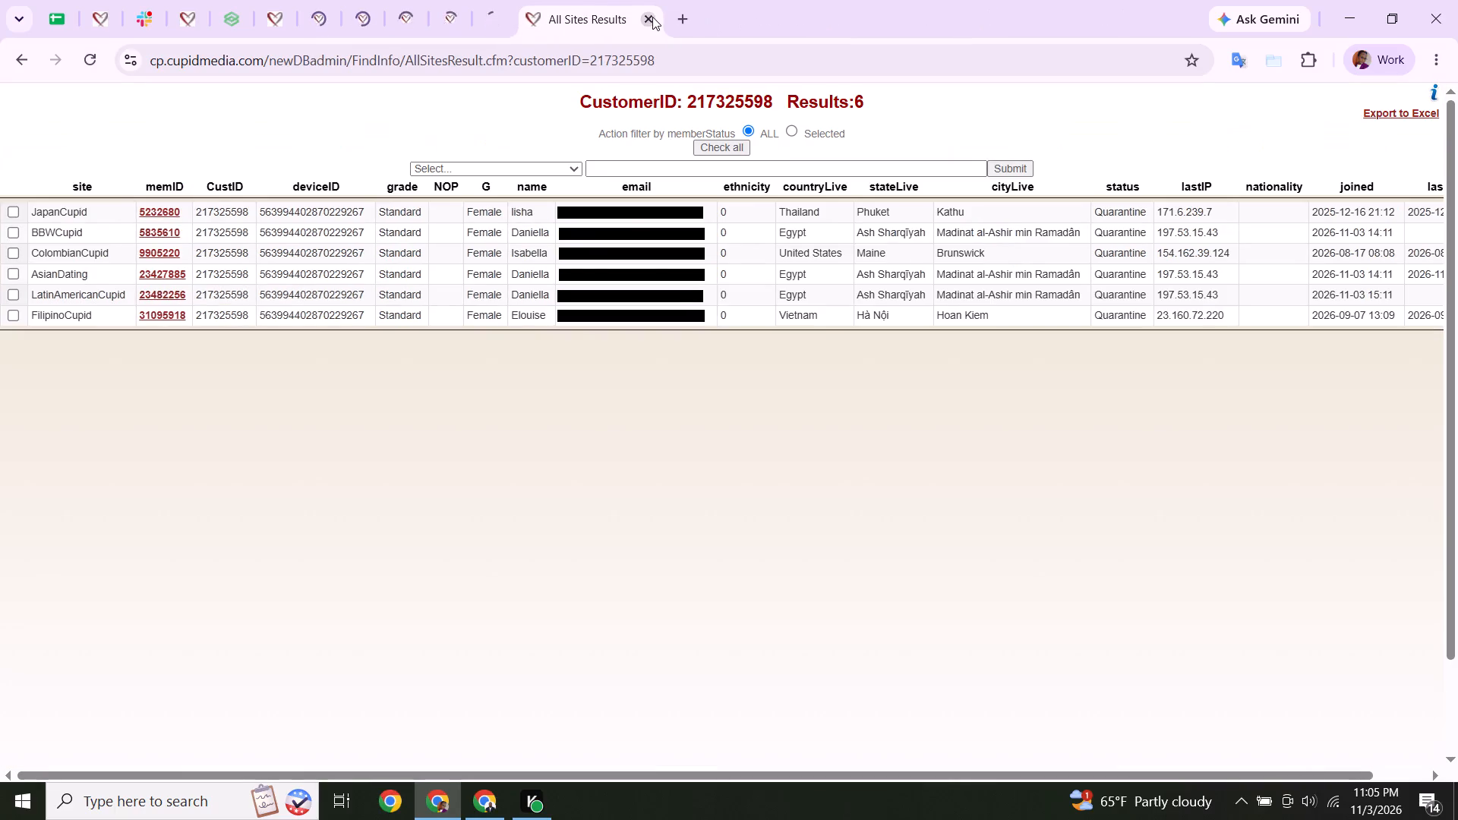
left_click(652, 17)
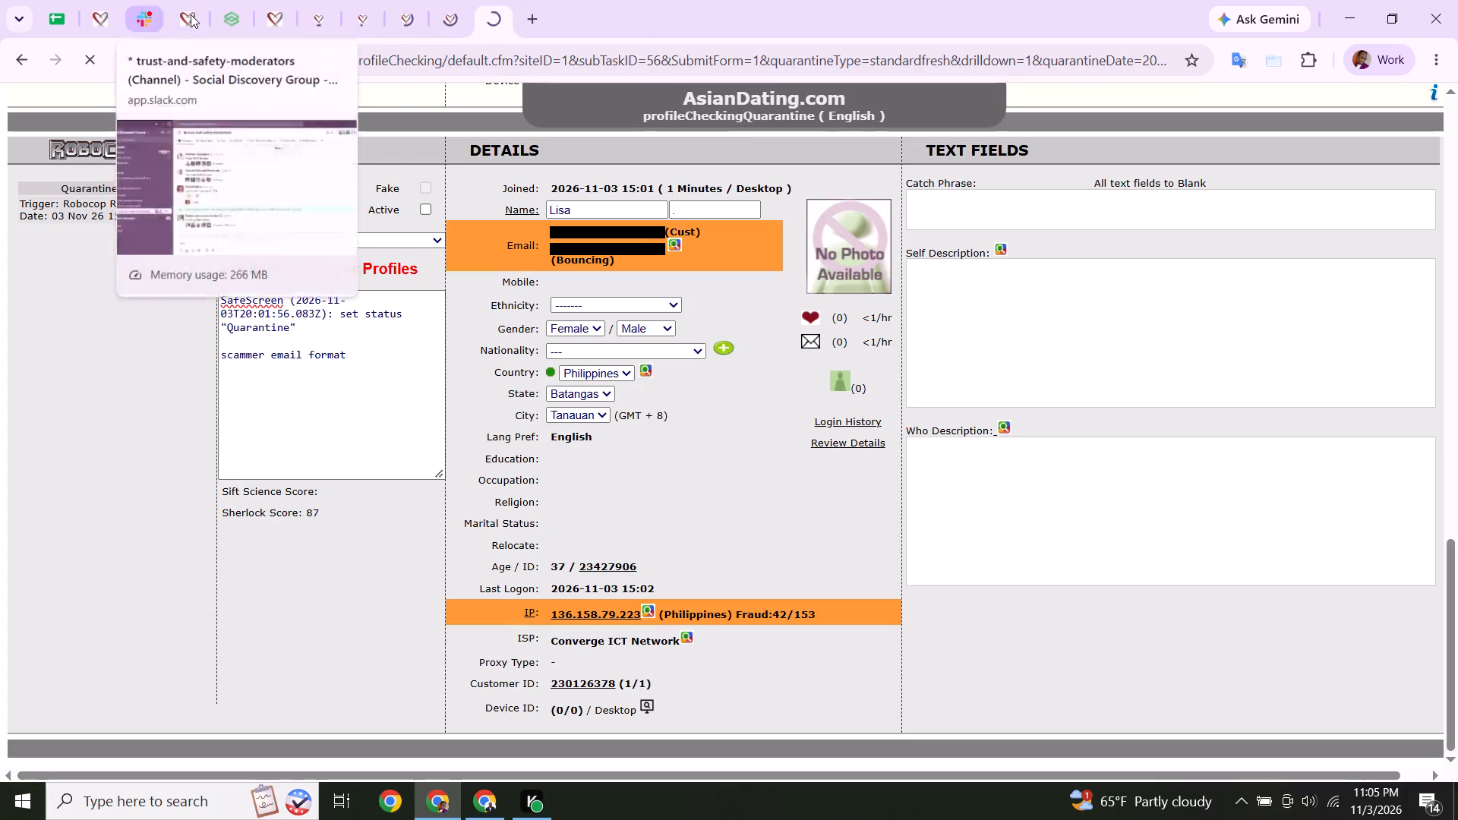
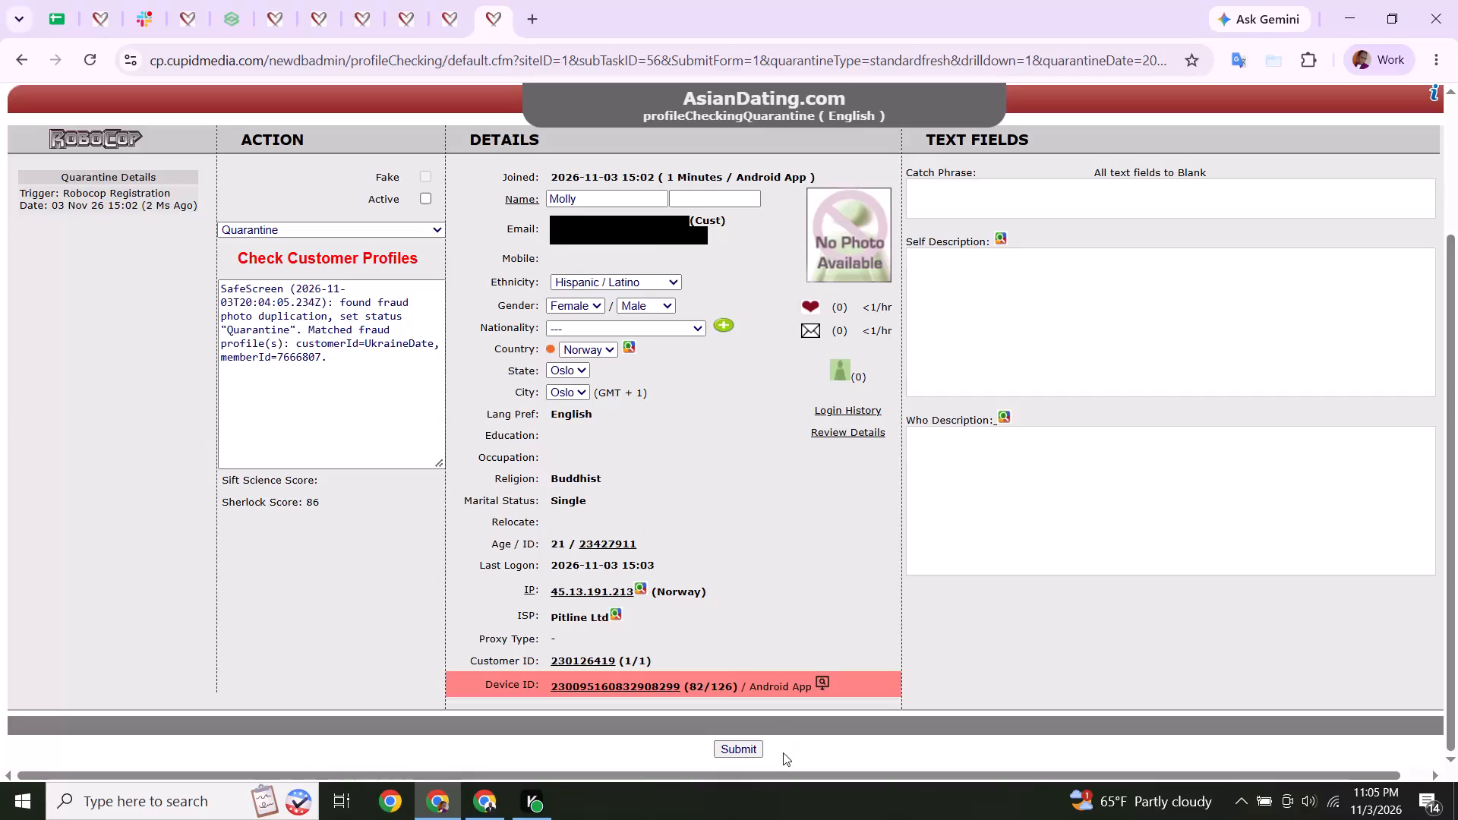
Submit the review of the quarantined AsianDating member from Oslo, Norway, keeping the Quarantine status.
left_click(726, 746)
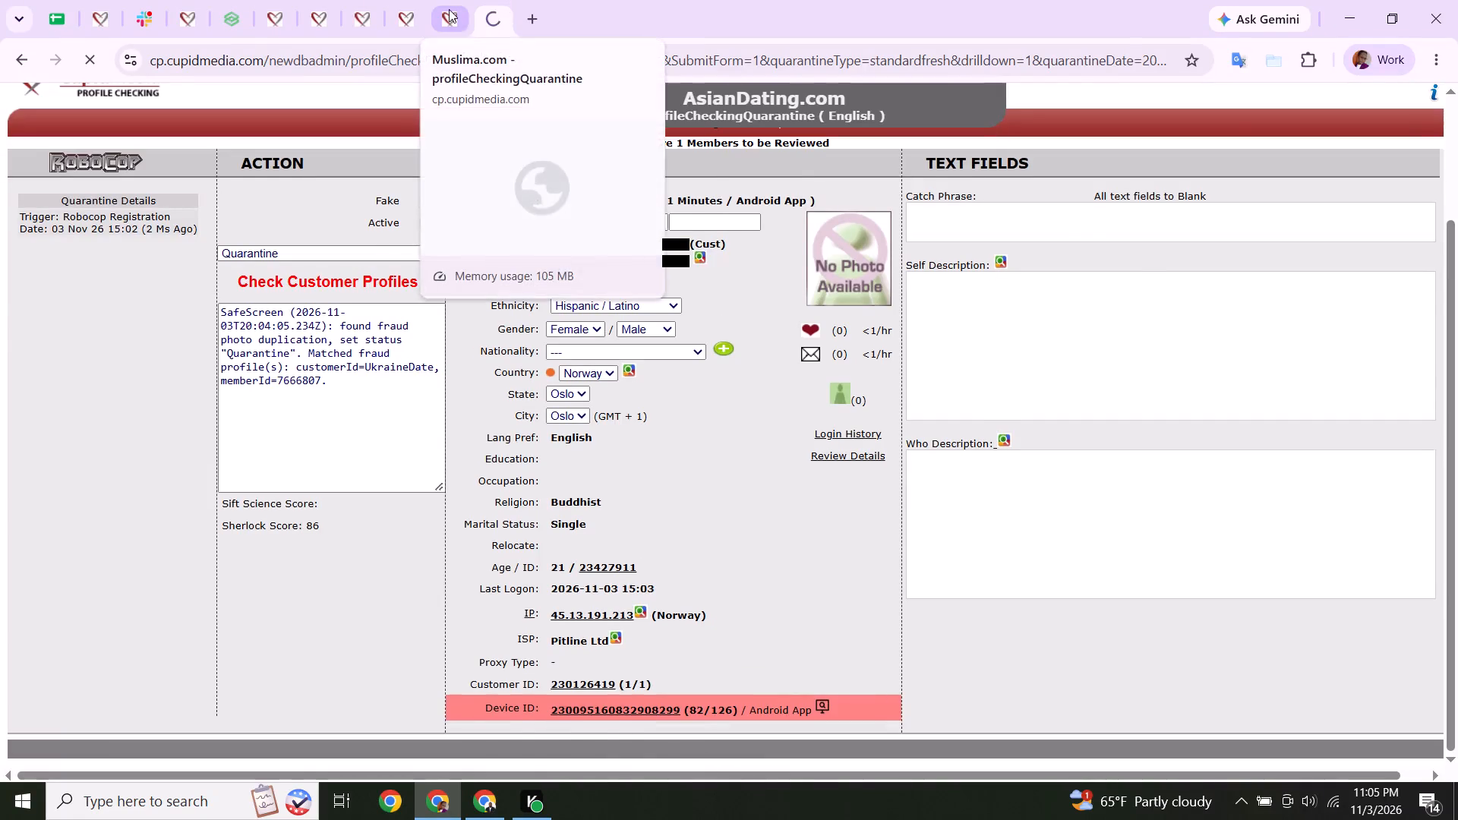
Switch to the Muslima queue and open the quarantined Chicago member's profile page to examine the account details and notes.
left_click(449, 9)
scroll(650, 336, "down", 2)
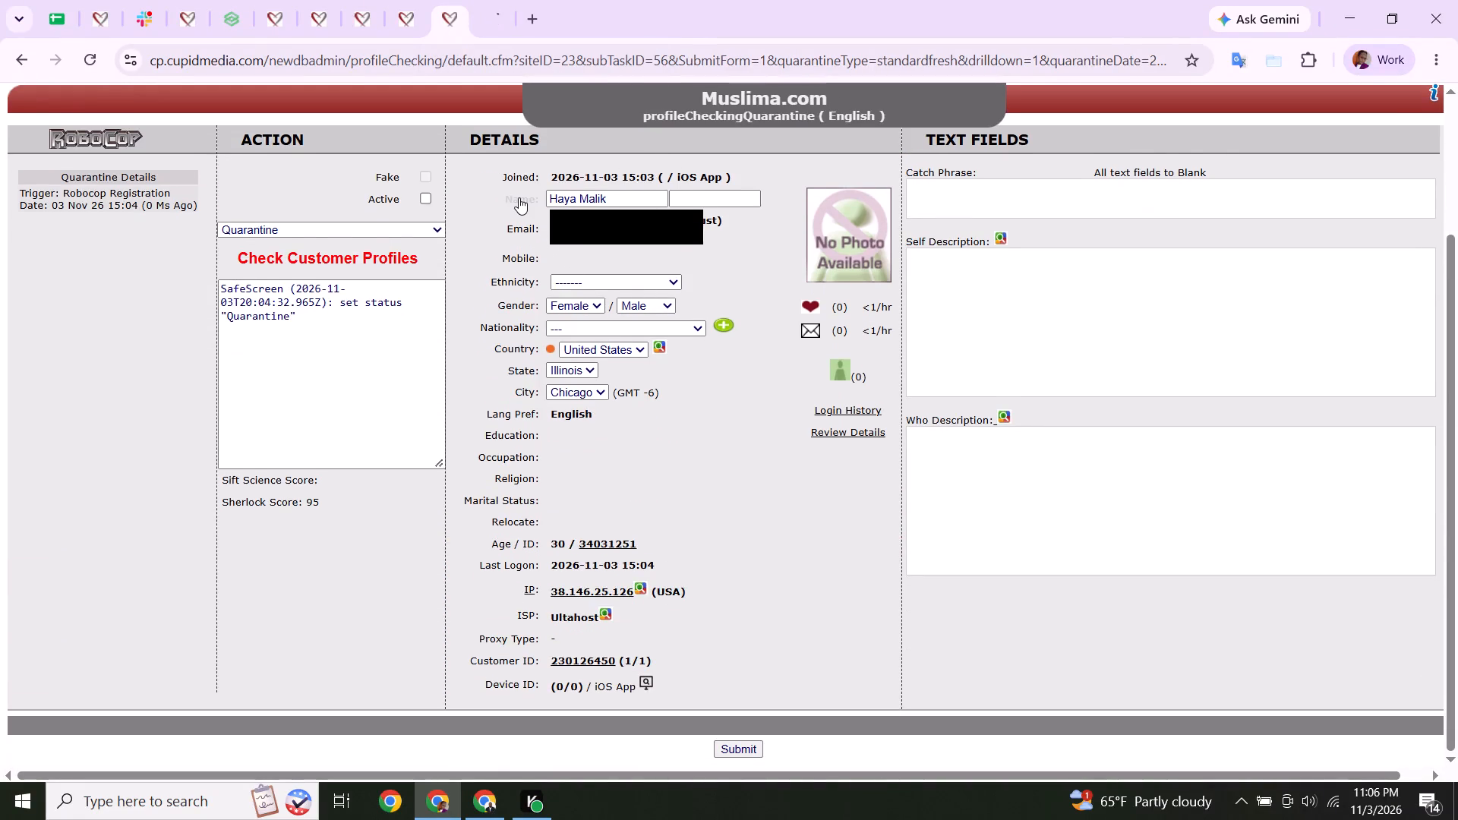
left_click(519, 197)
left_click(607, 0)
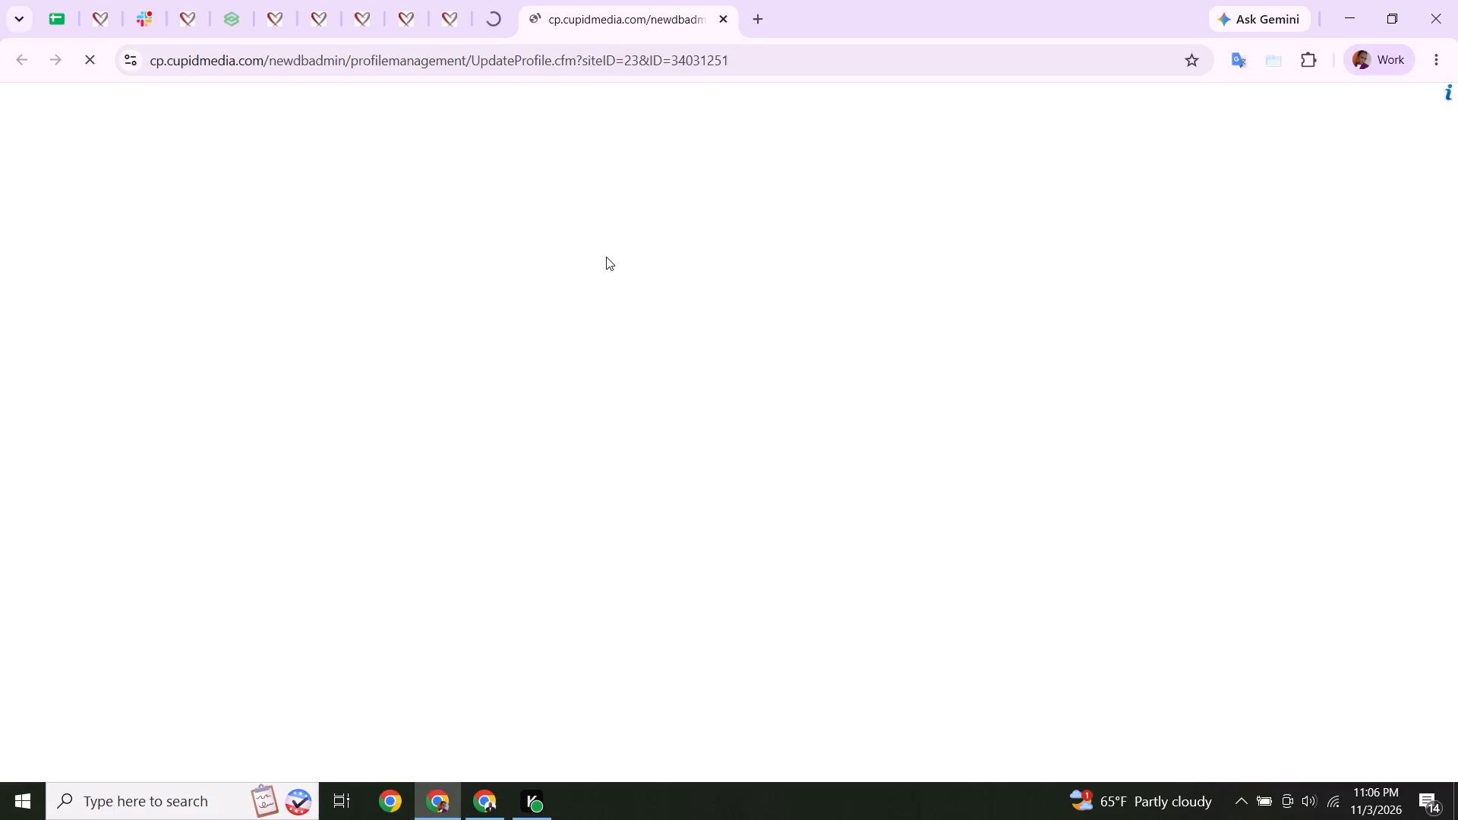
scroll(432, 427, "down", 2)
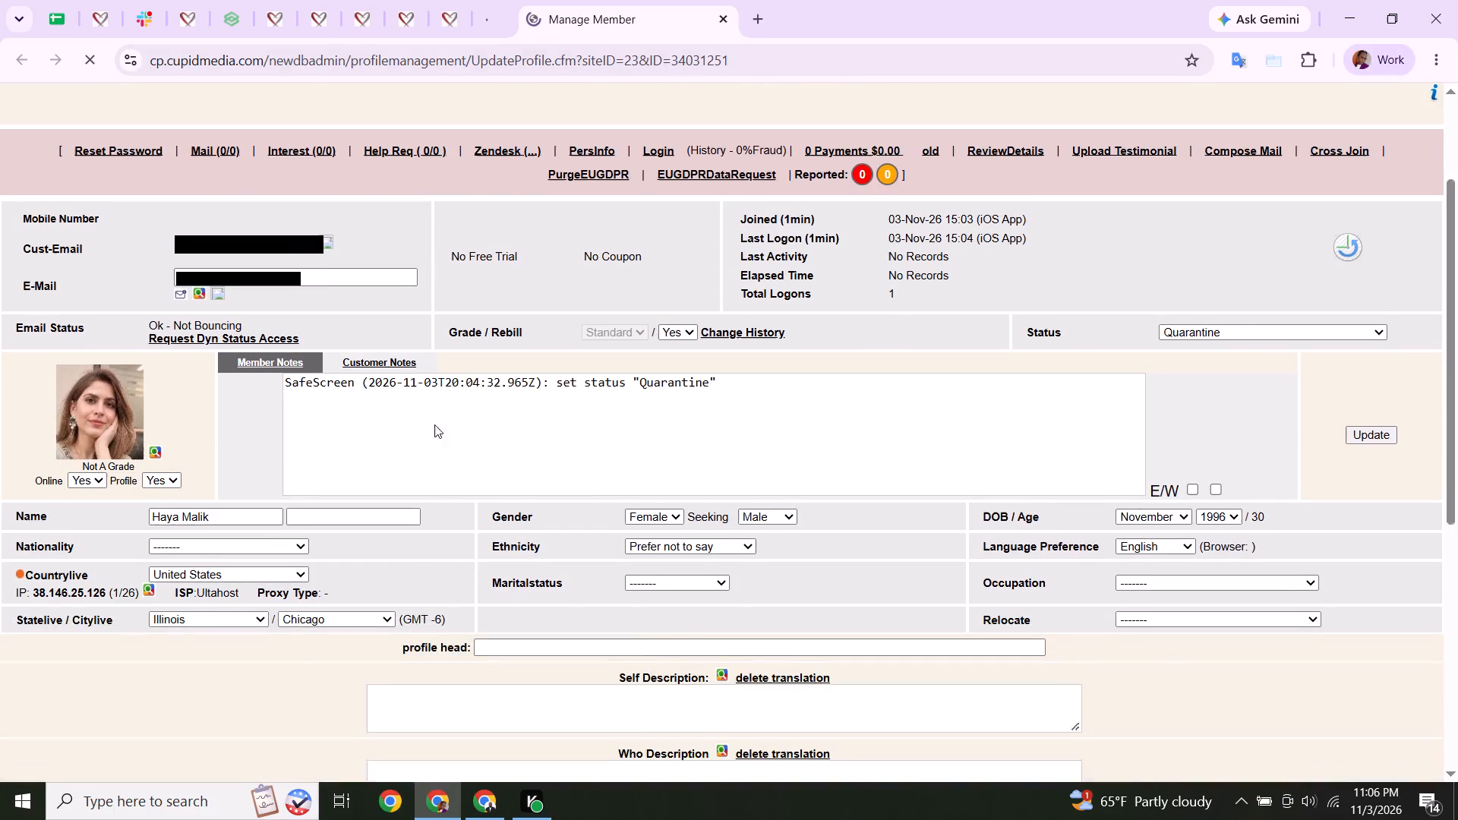
scroll(490, 356, "up", 5)
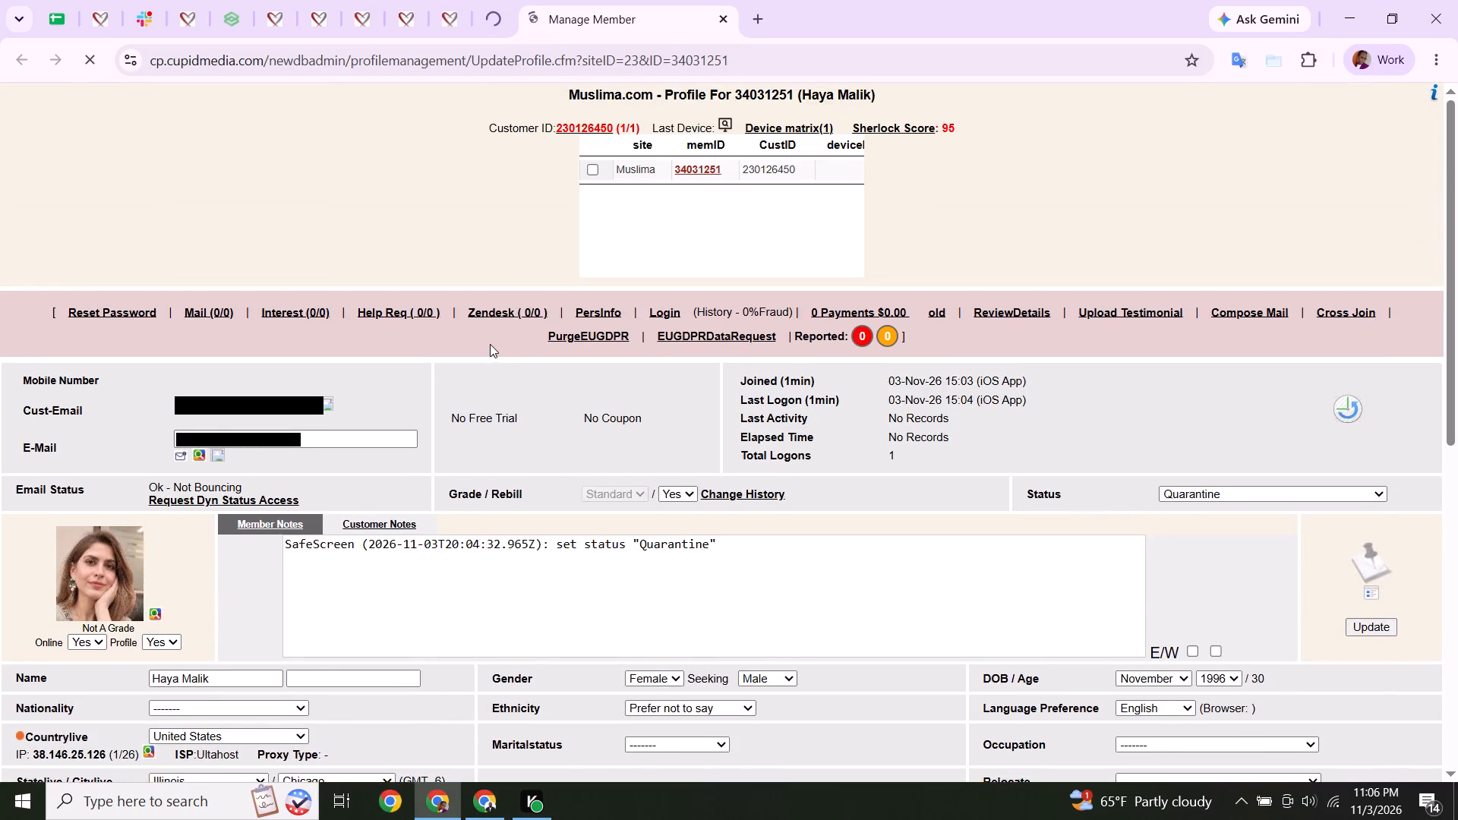
Run a reverse image search on the Muslima member's profile photo, look through the visual matches and close the results.
right_click(80, 470)
left_click(160, 411)
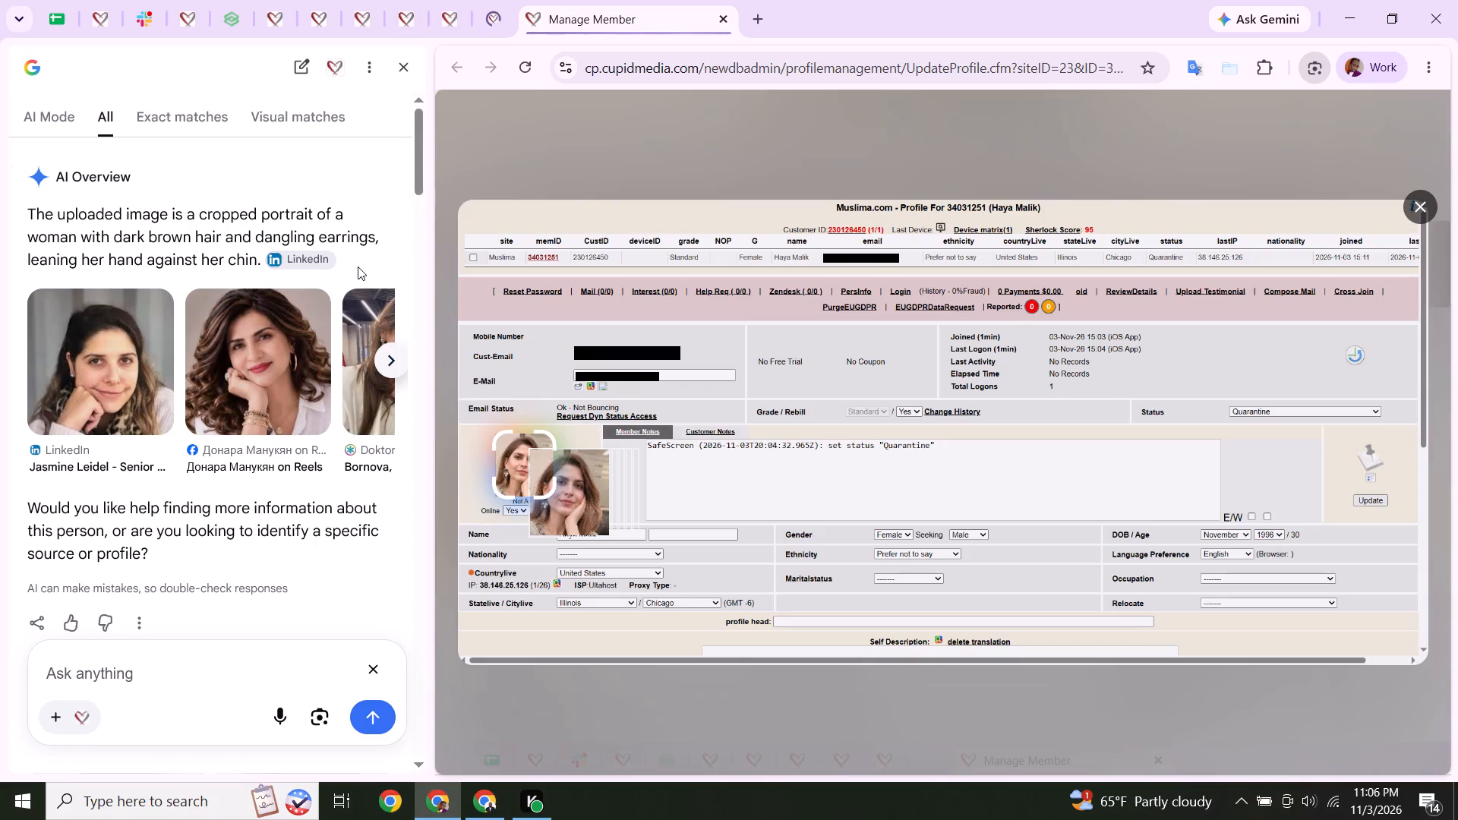
scroll(292, 304, "down", 5)
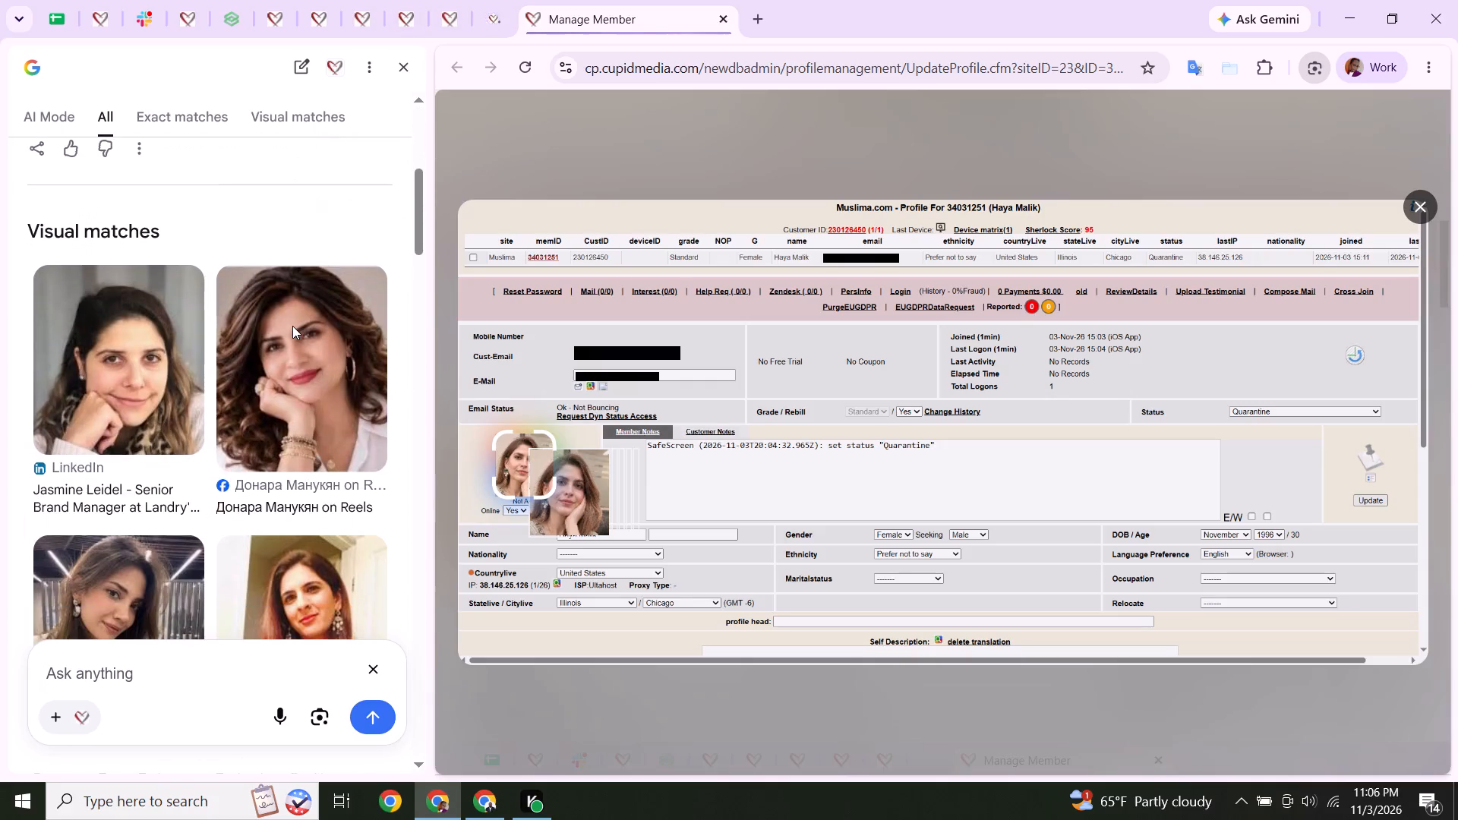
scroll(292, 326, "down", 7)
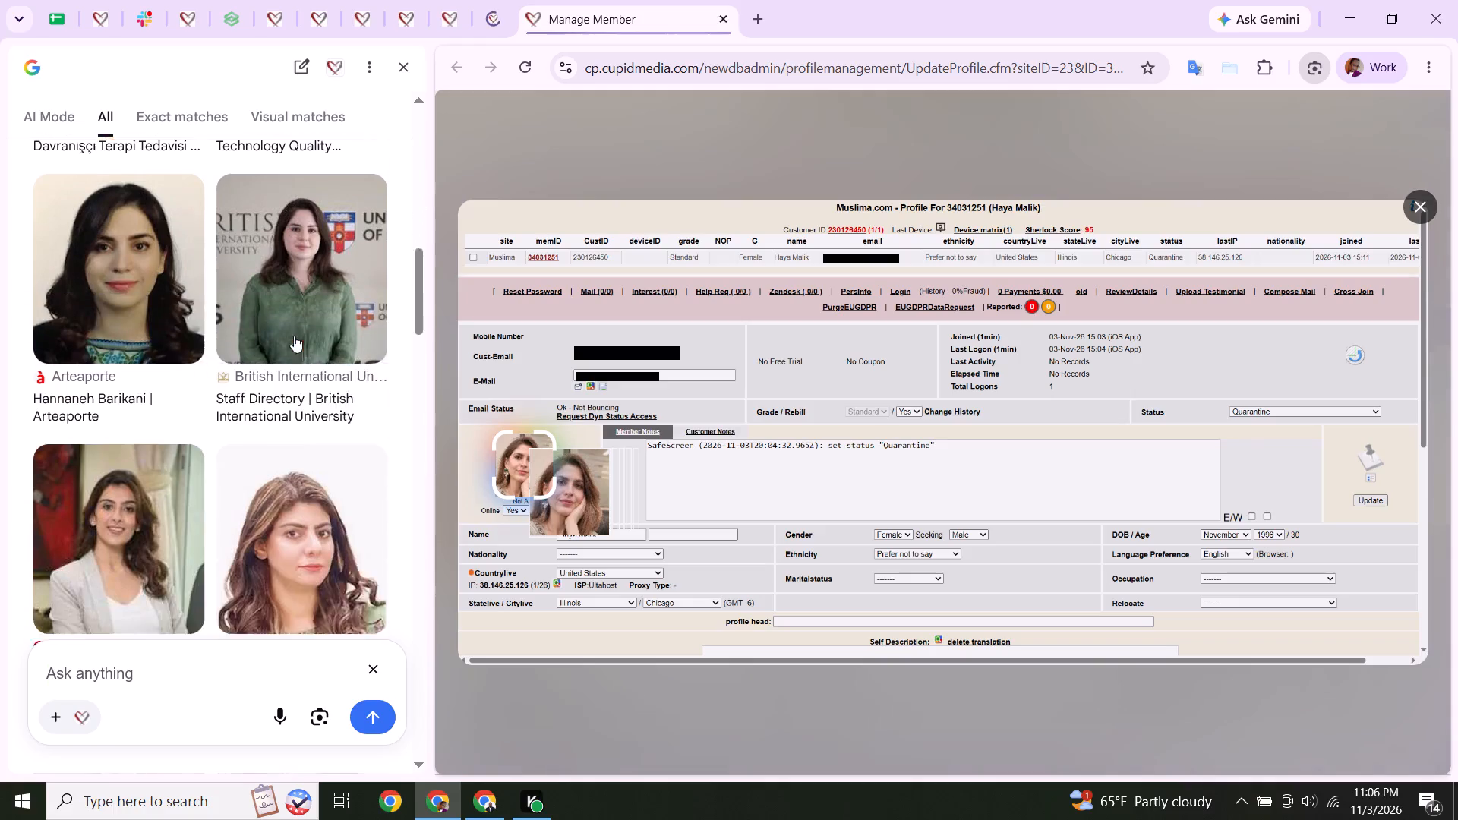
scroll(294, 336, "down", 5)
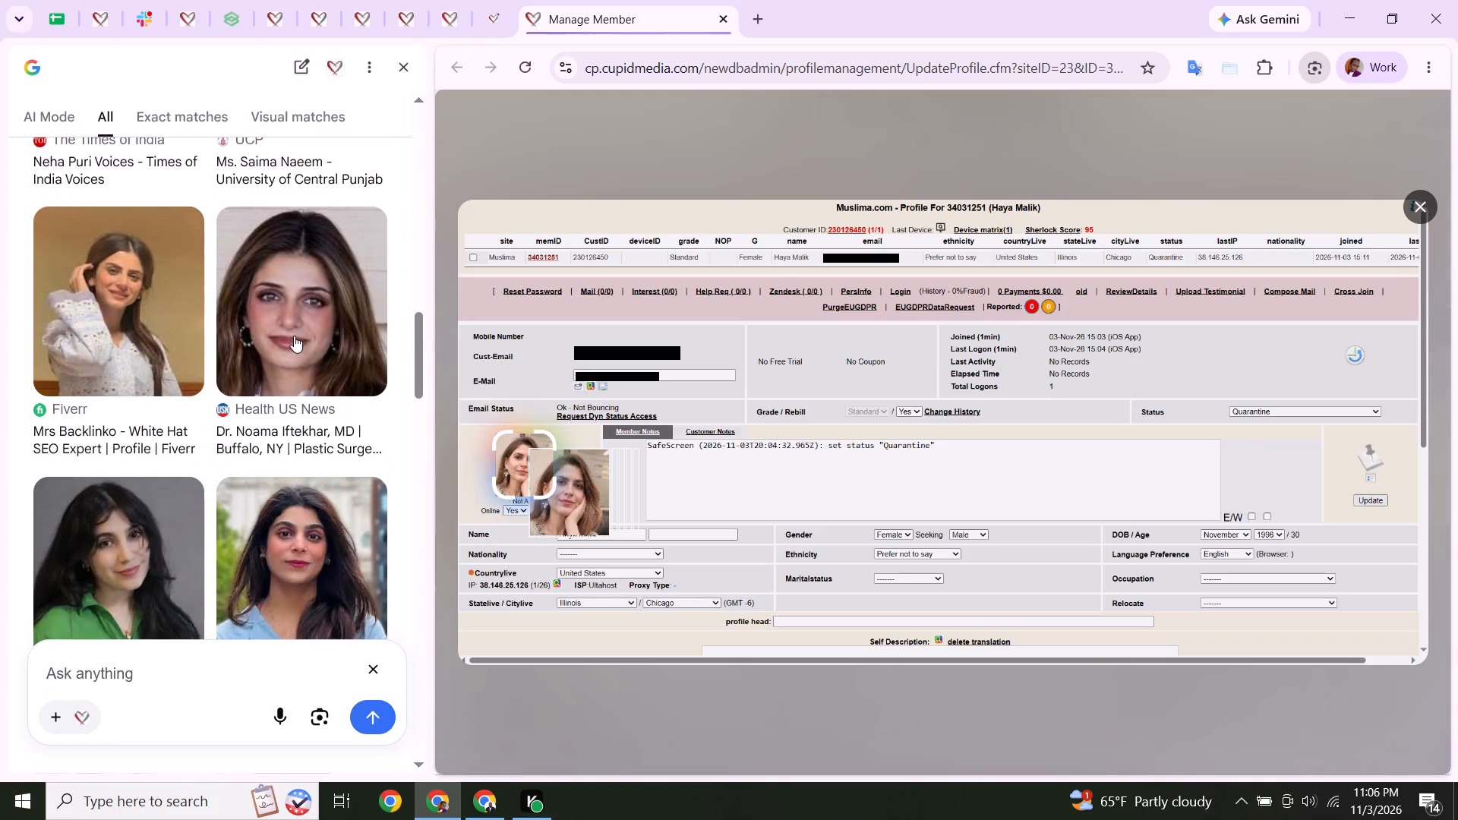
scroll(294, 336, "down", 9)
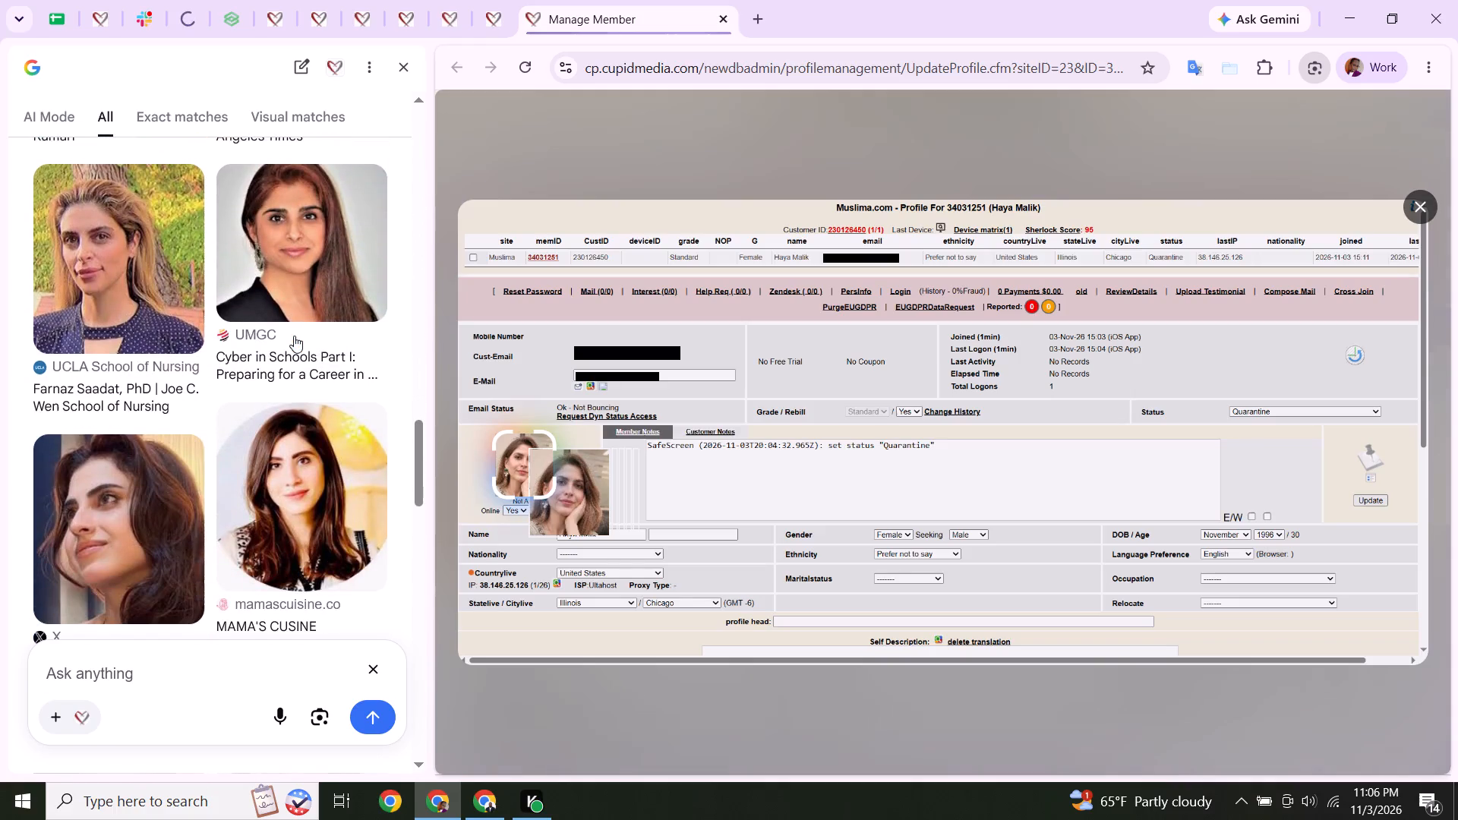
left_click(406, 63)
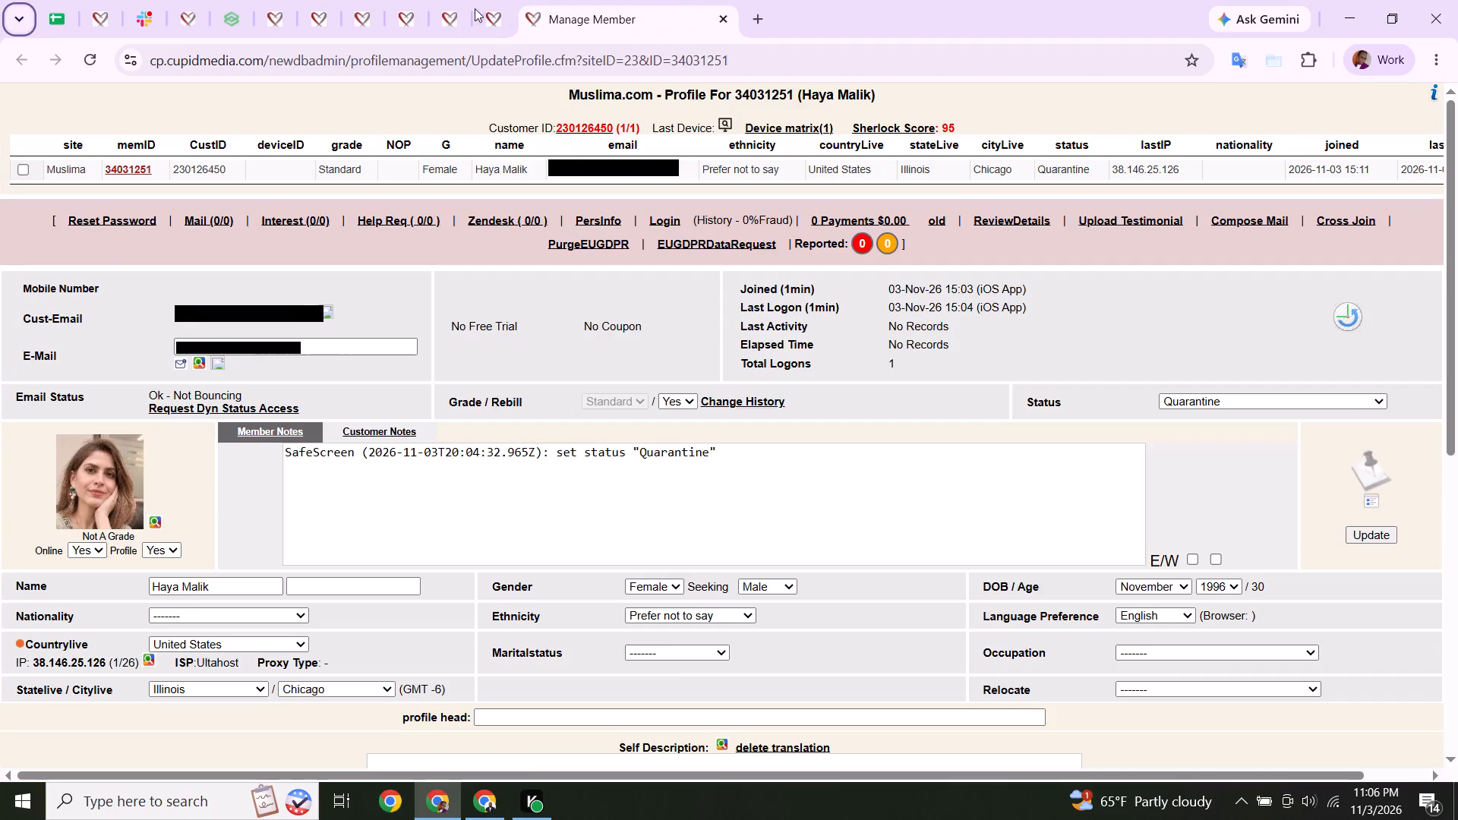
Close the Muslima member's profile page and return to the AsianDating queue.
left_click(481, 0)
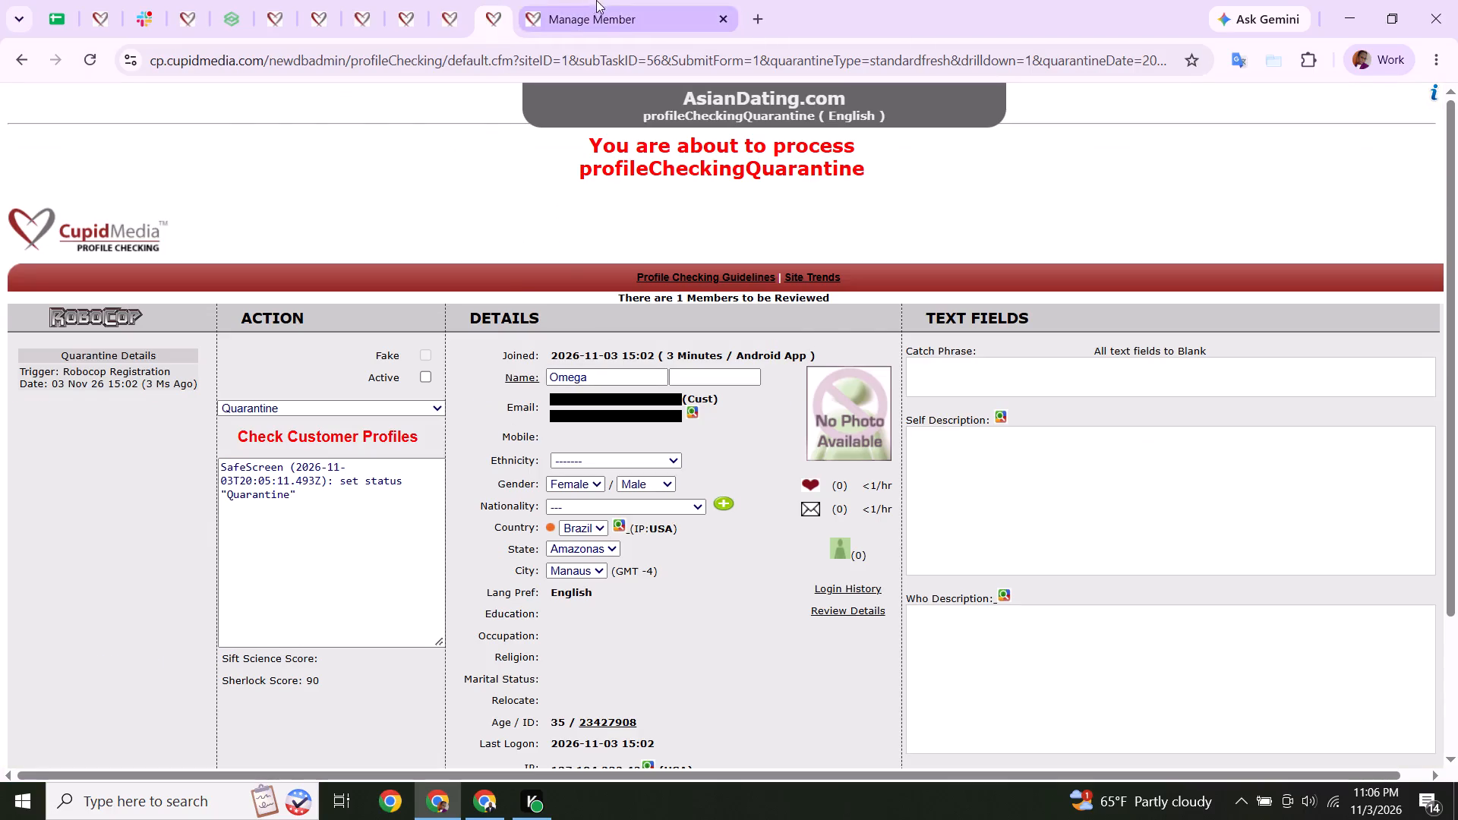
left_click(625, 13)
left_click(723, 23)
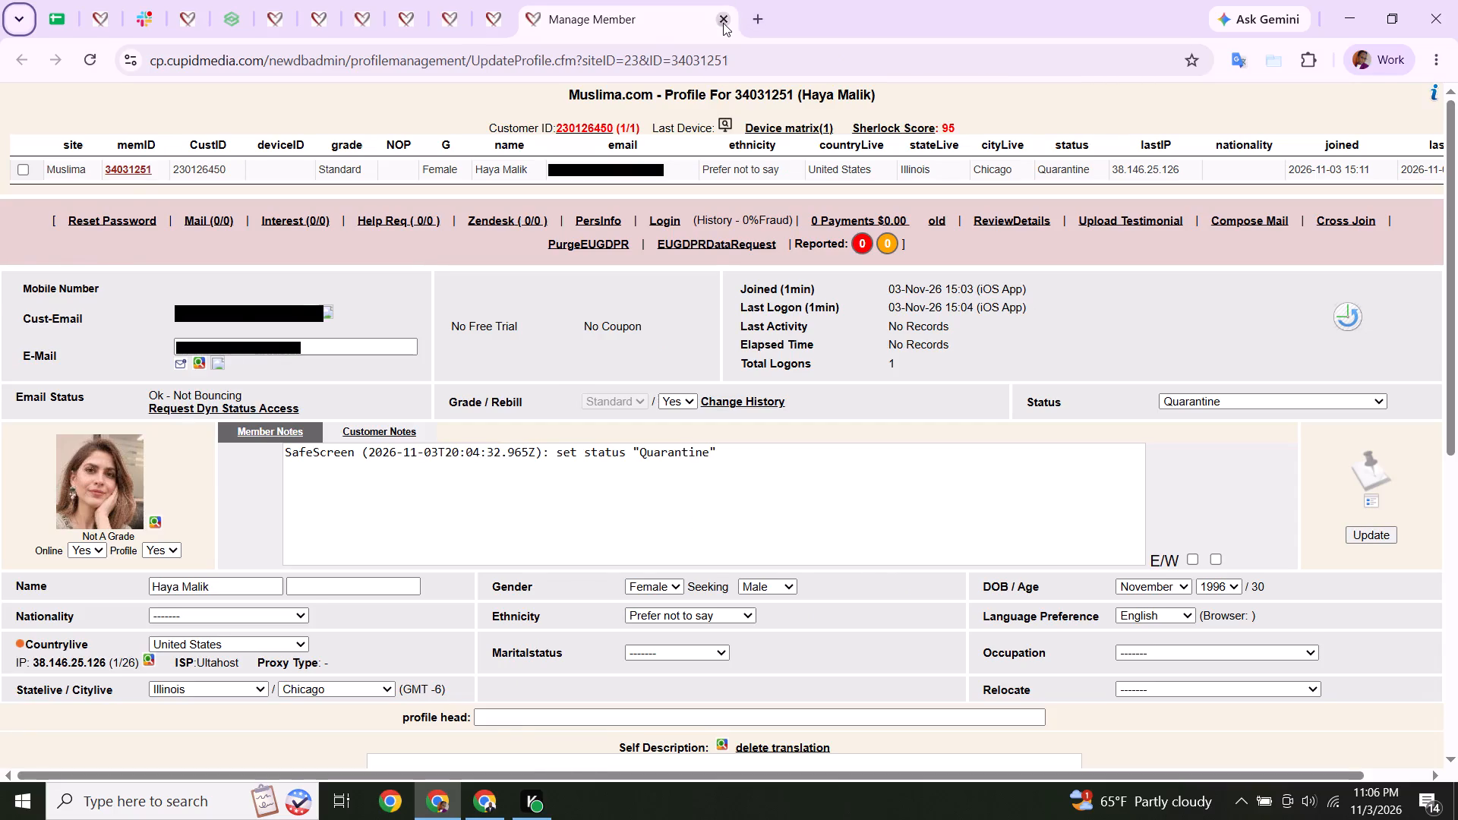
Add the note "Potential targeted country/gender for AsianDating.com Brazil (IP:USA)" to the quarantined AsianDating member from Manaus and submit the review.
scroll(592, 396, "down", 2)
triple_click(665, 352)
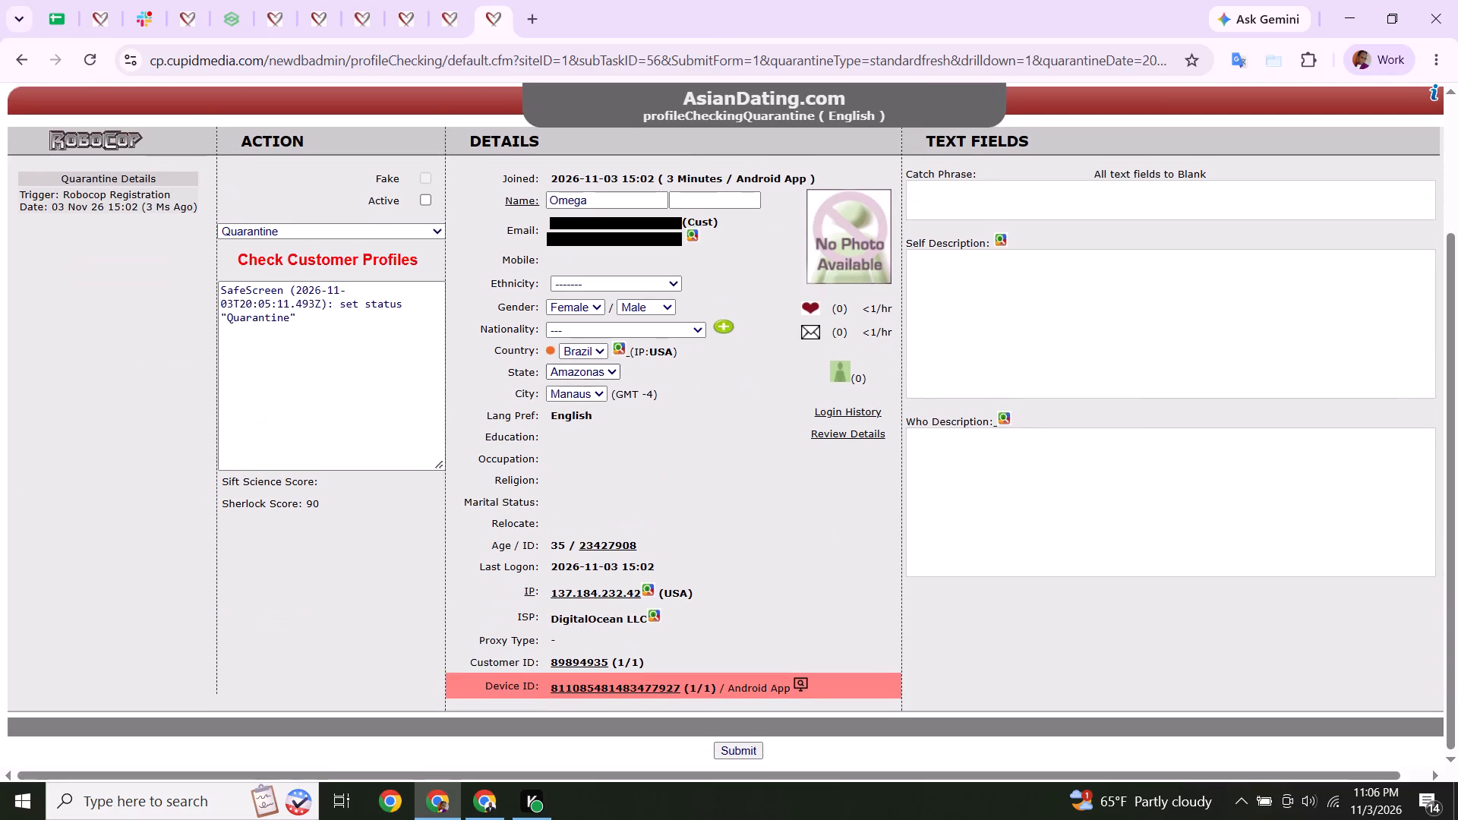
left_click(665, 352)
right_click(665, 352)
left_click(718, 384)
left_click(328, 336)
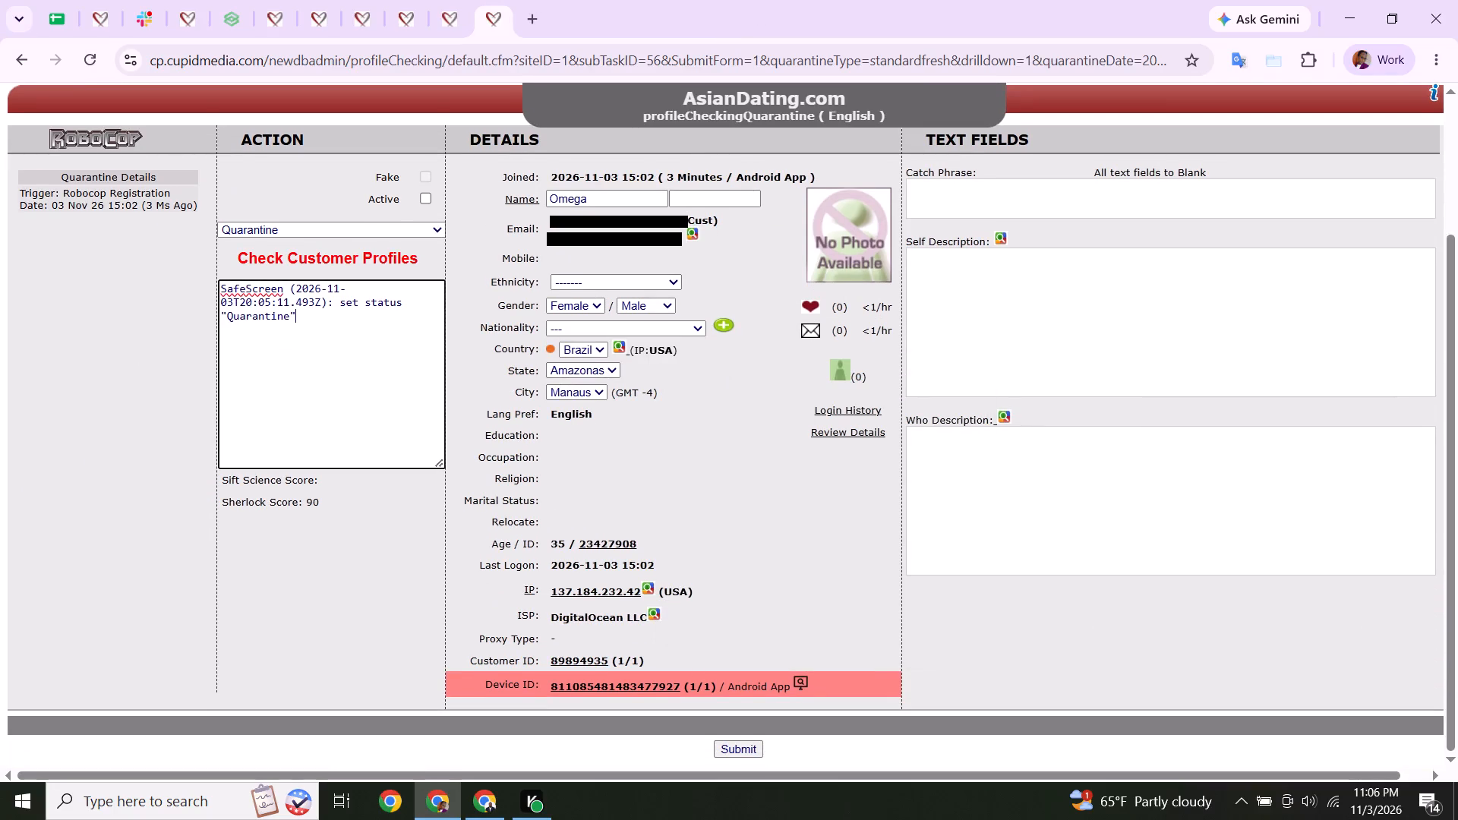
key("Return")
key("Return")
right_click(289, 365)
left_click(329, 567)
scroll(554, 528, "down", 4)
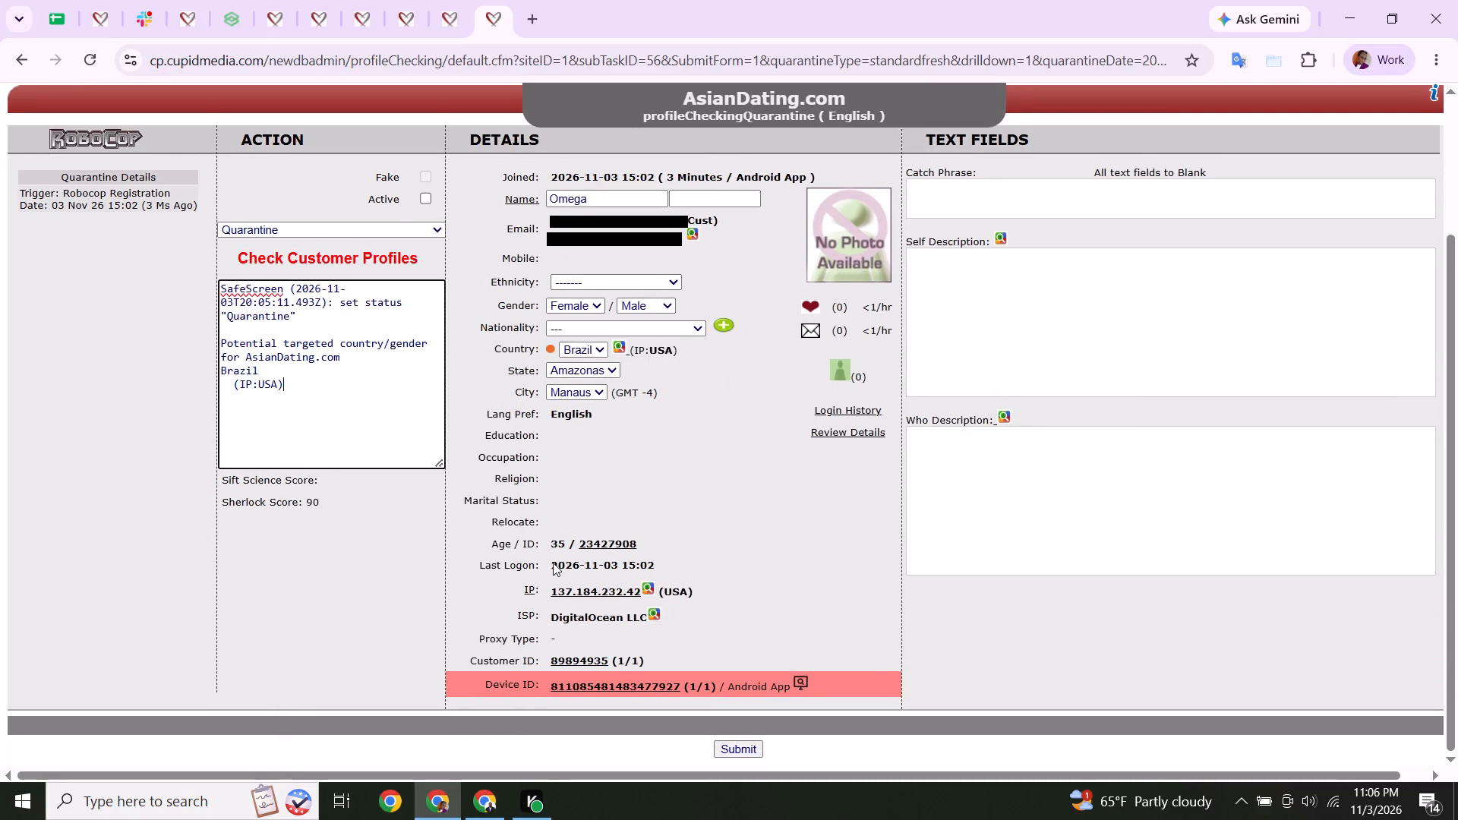
scroll(553, 563, "down", 1)
left_click(739, 746)
Return to the Muslima queue and reopen the quarantined Chicago member's profile page.
left_click(436, 25)
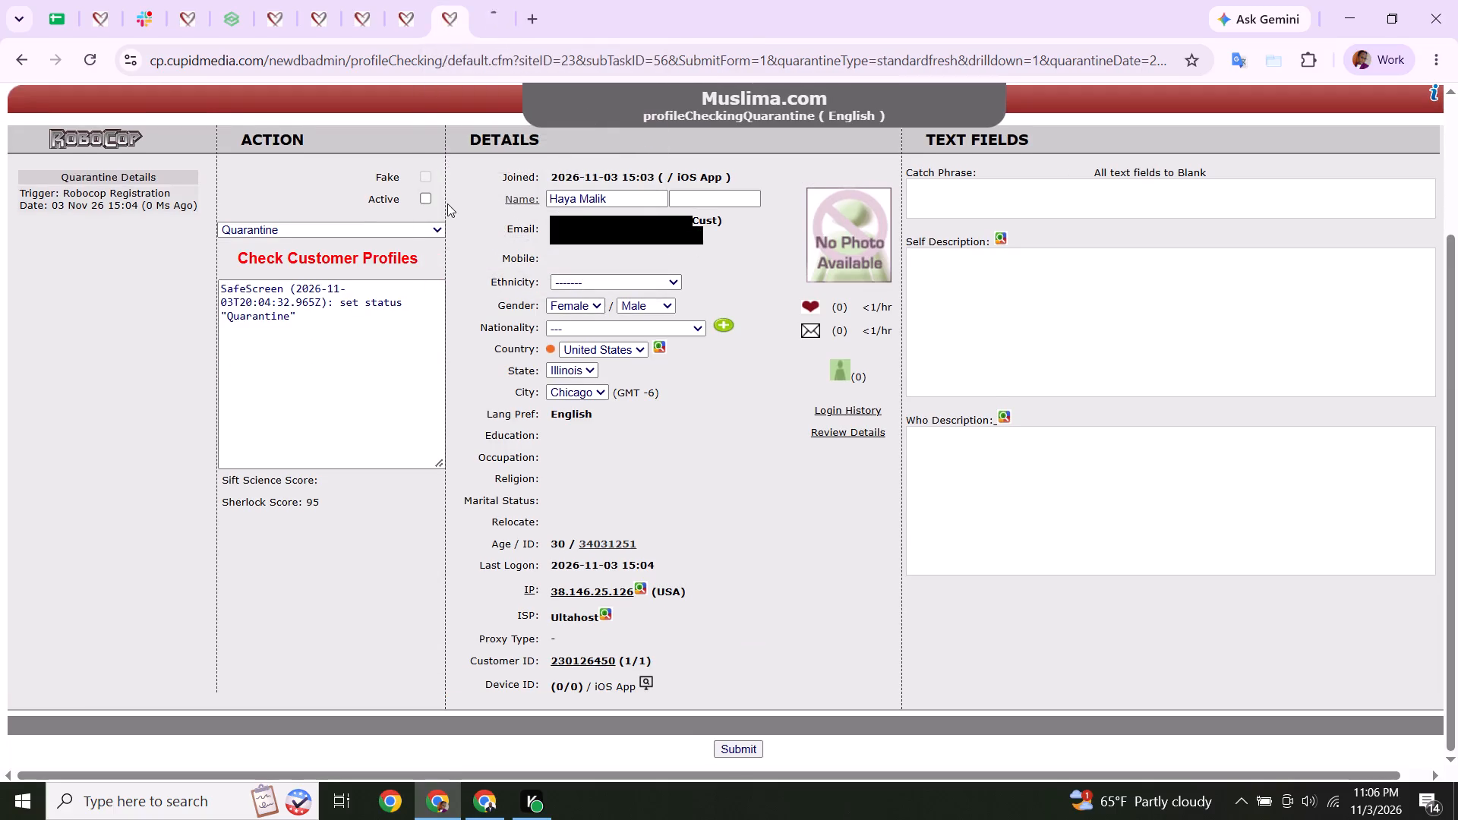
left_click(524, 203)
left_click(585, 0)
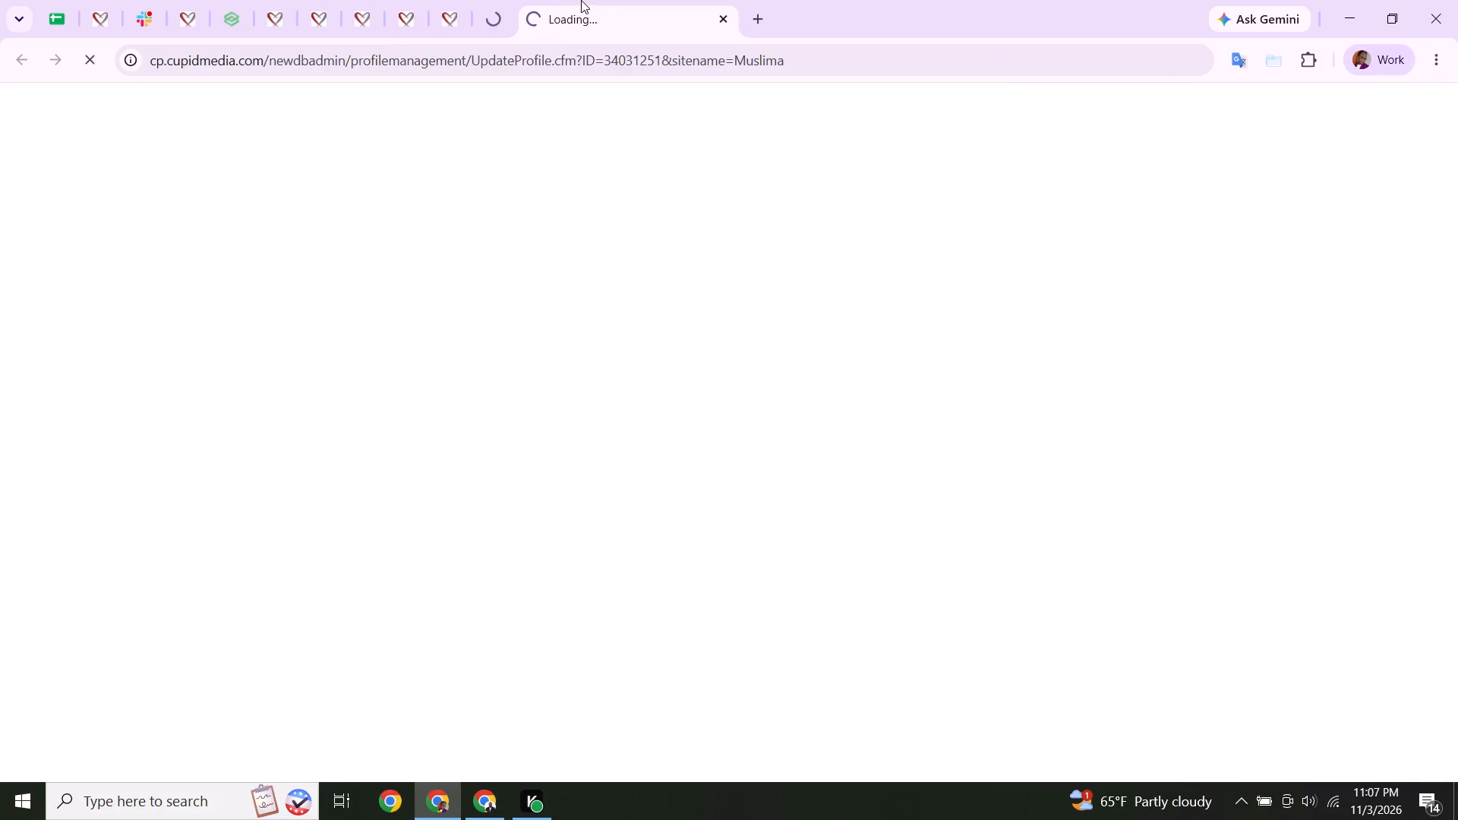
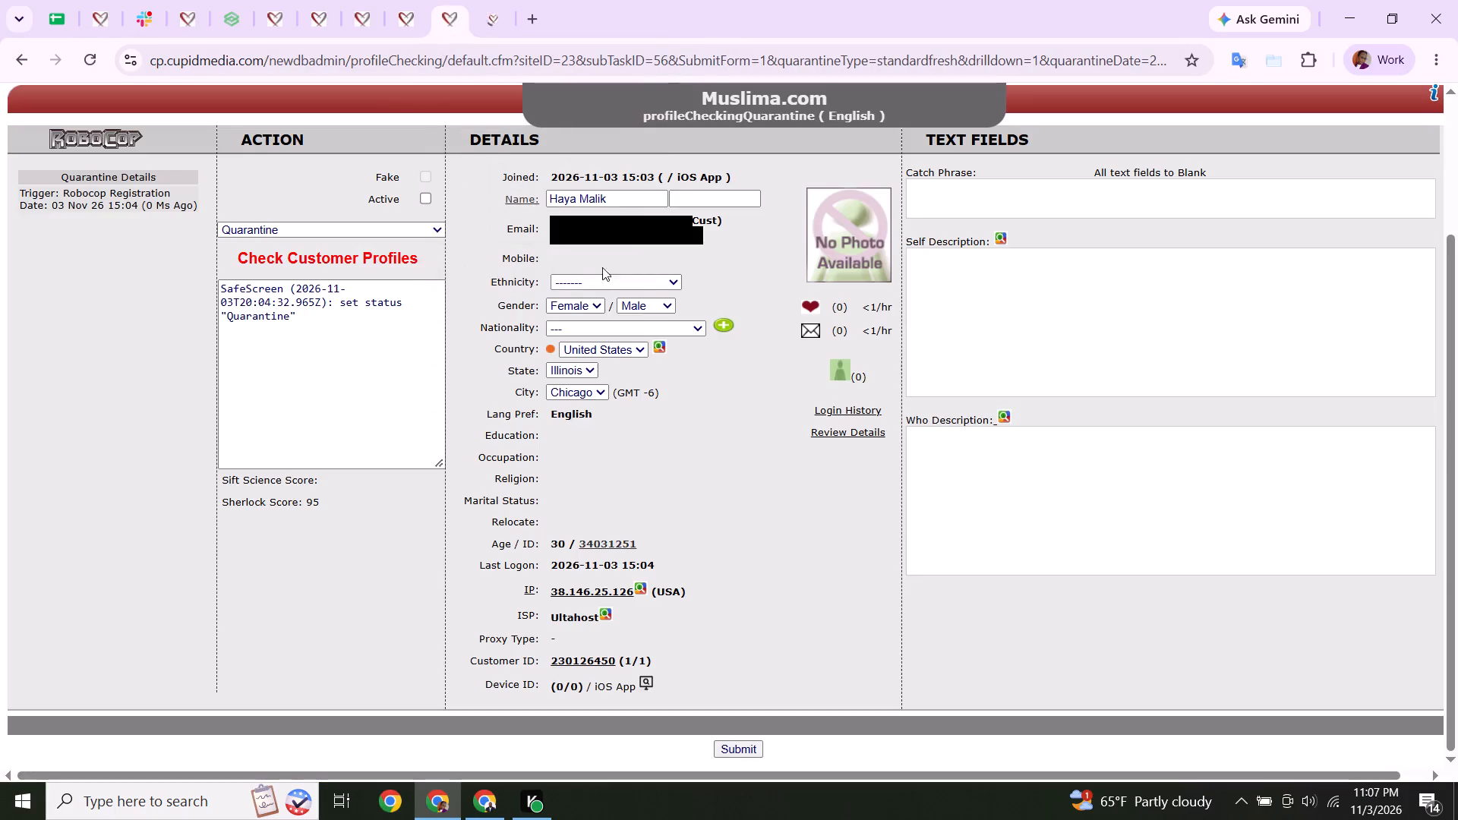
Set the quarantined Muslima member from Chicago to Active and submit the review.
left_click(421, 195)
scroll(525, 458, "down", 2)
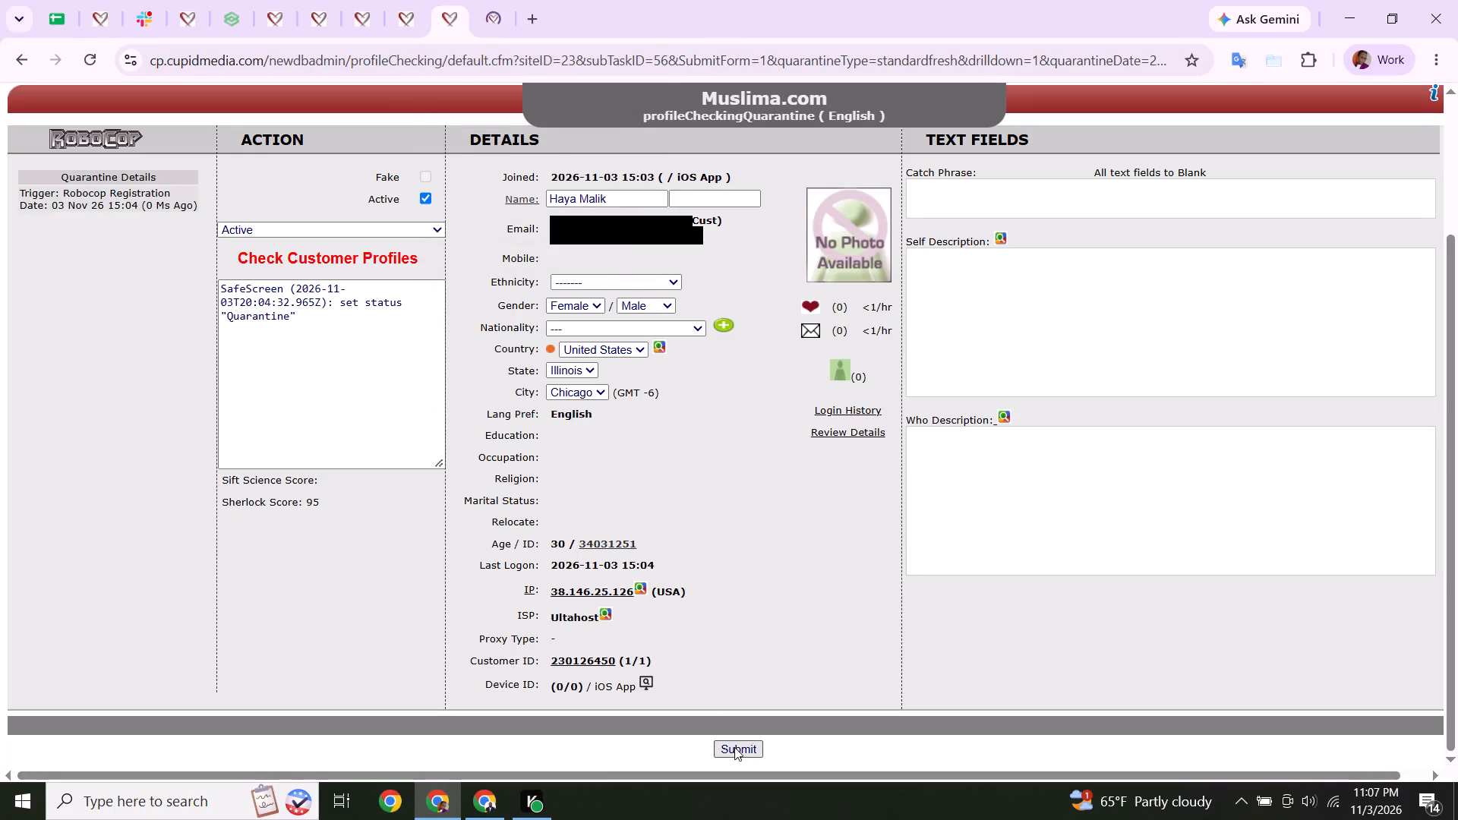
left_click(735, 747)
Close the empty AstroCupid, KenyanCupid, DominicanCupid and MilitaryCupid quarantine queues.
left_click(402, 12)
left_click(264, 7)
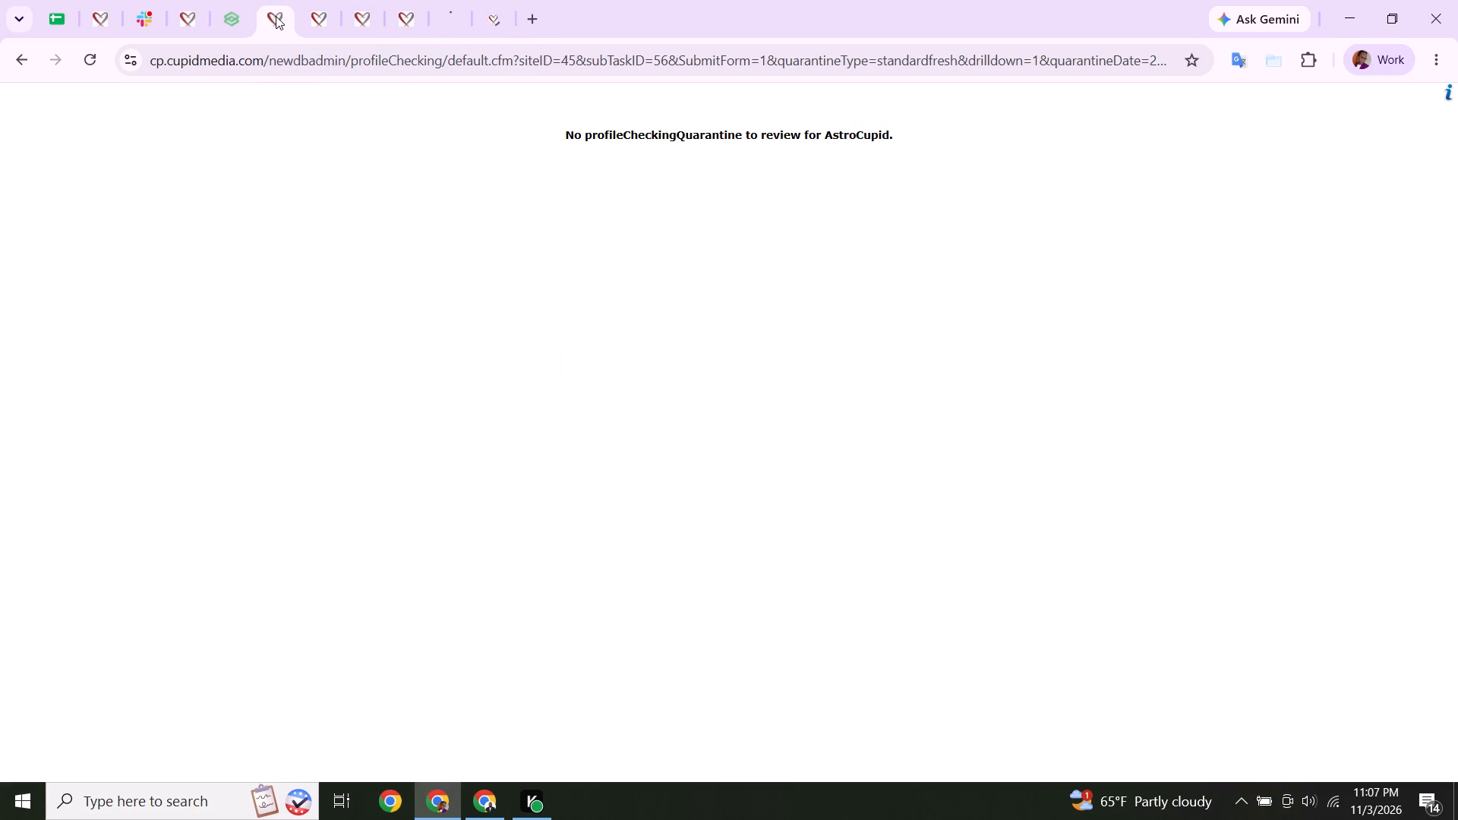
right_click(276, 16)
left_click(346, 419)
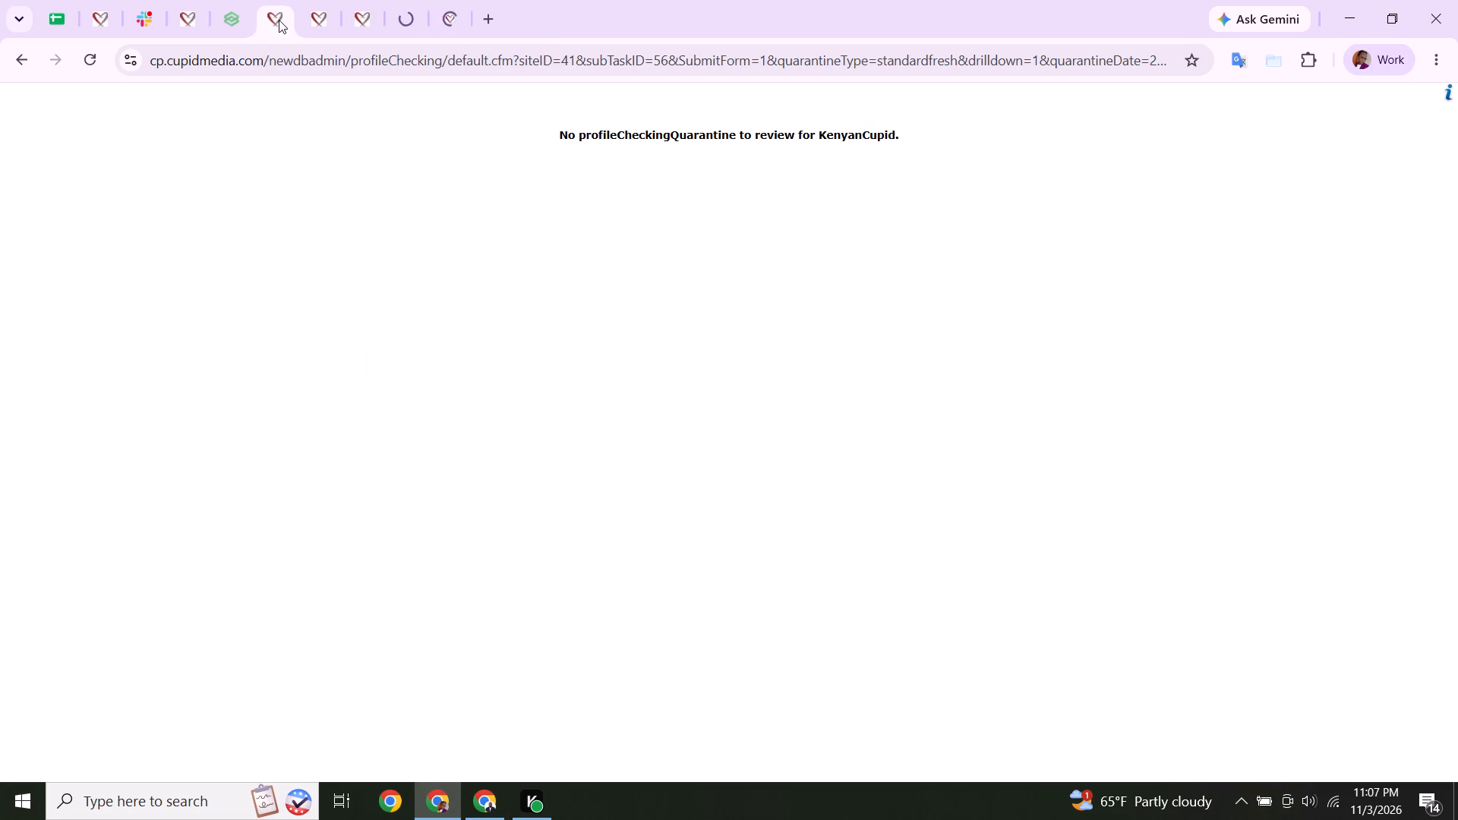
right_click(279, 20)
left_click(342, 431)
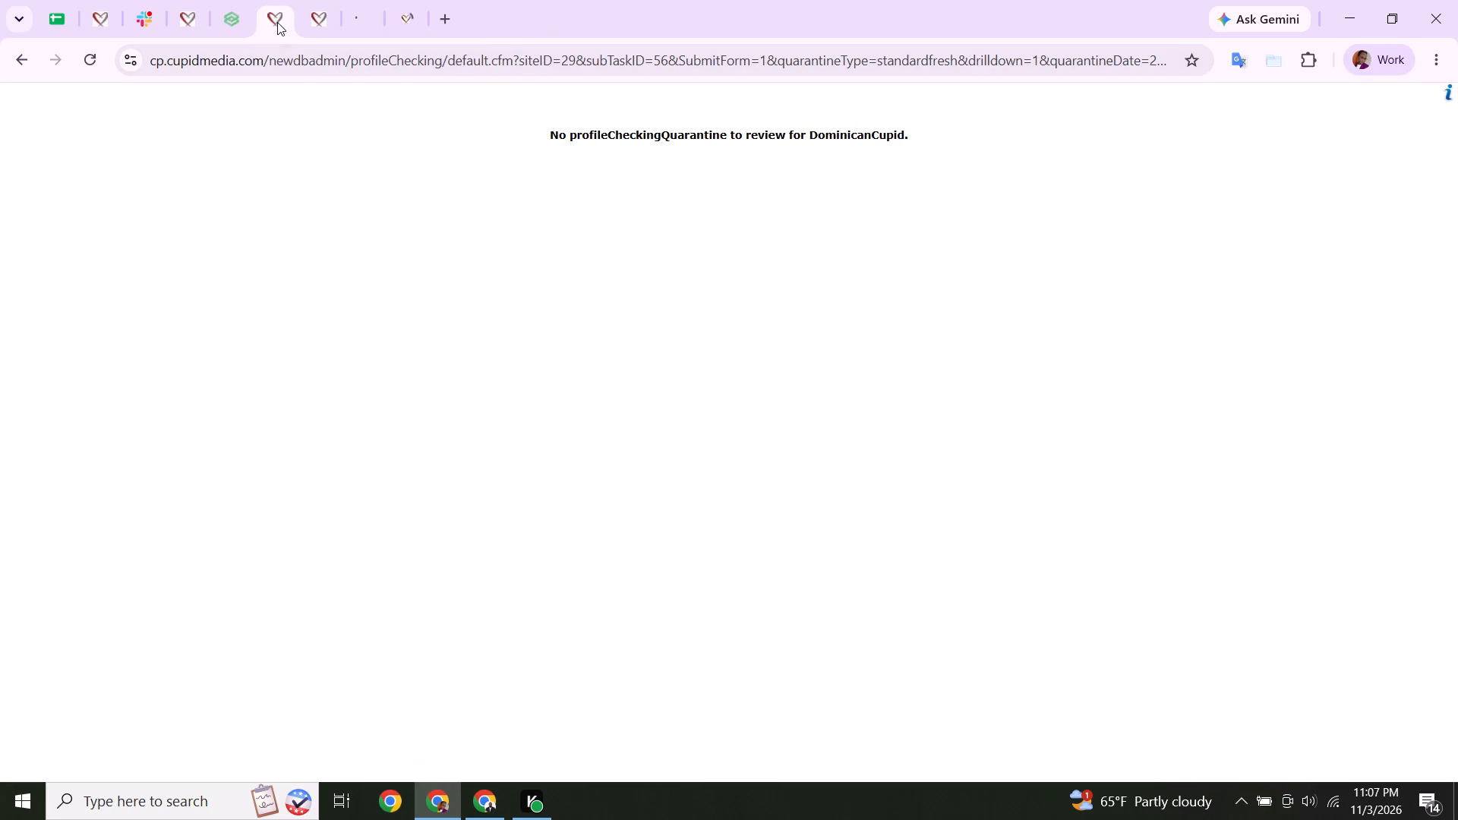
right_click(279, 20)
left_click(359, 423)
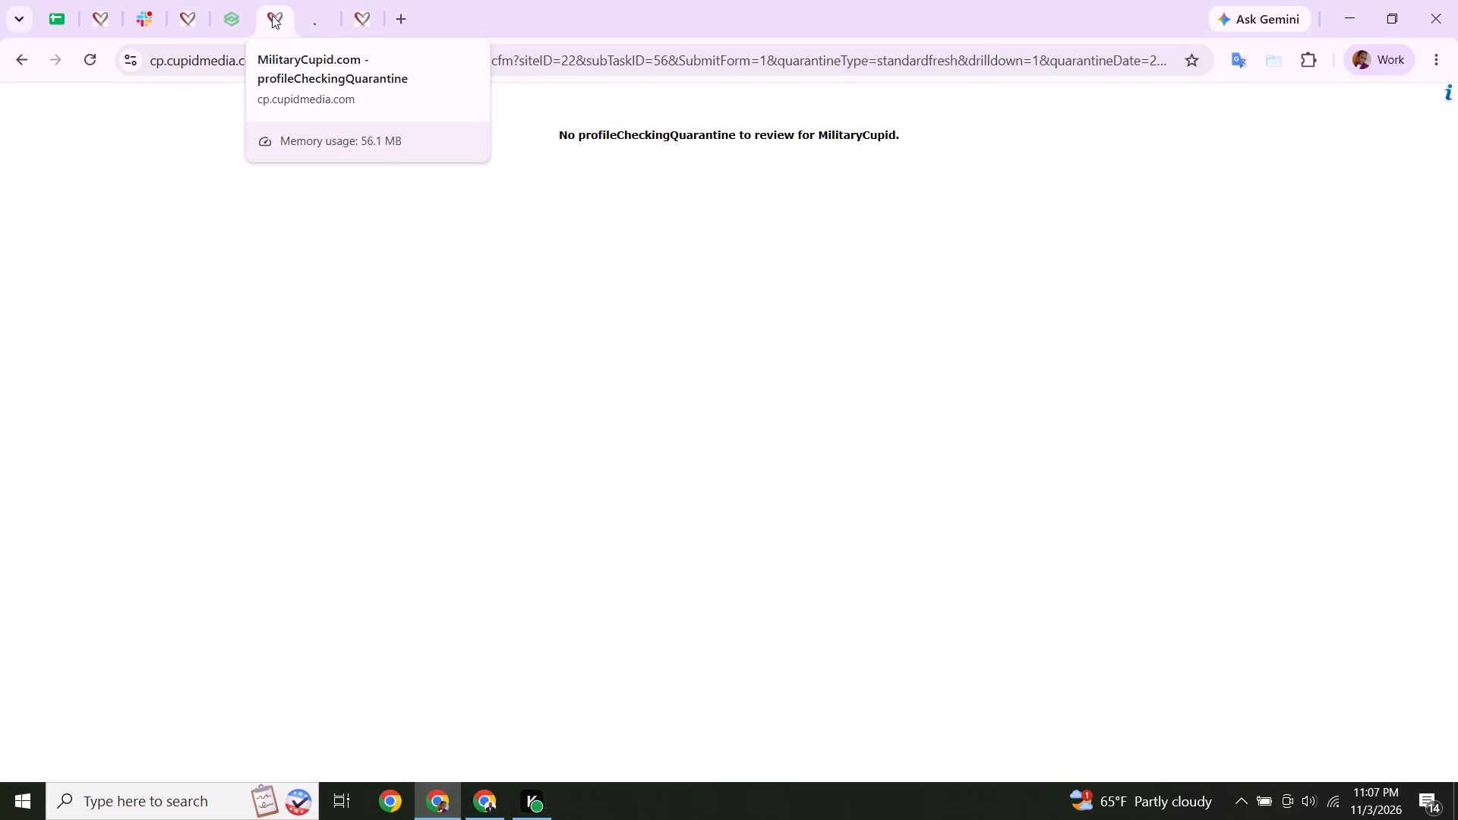
right_click(272, 15)
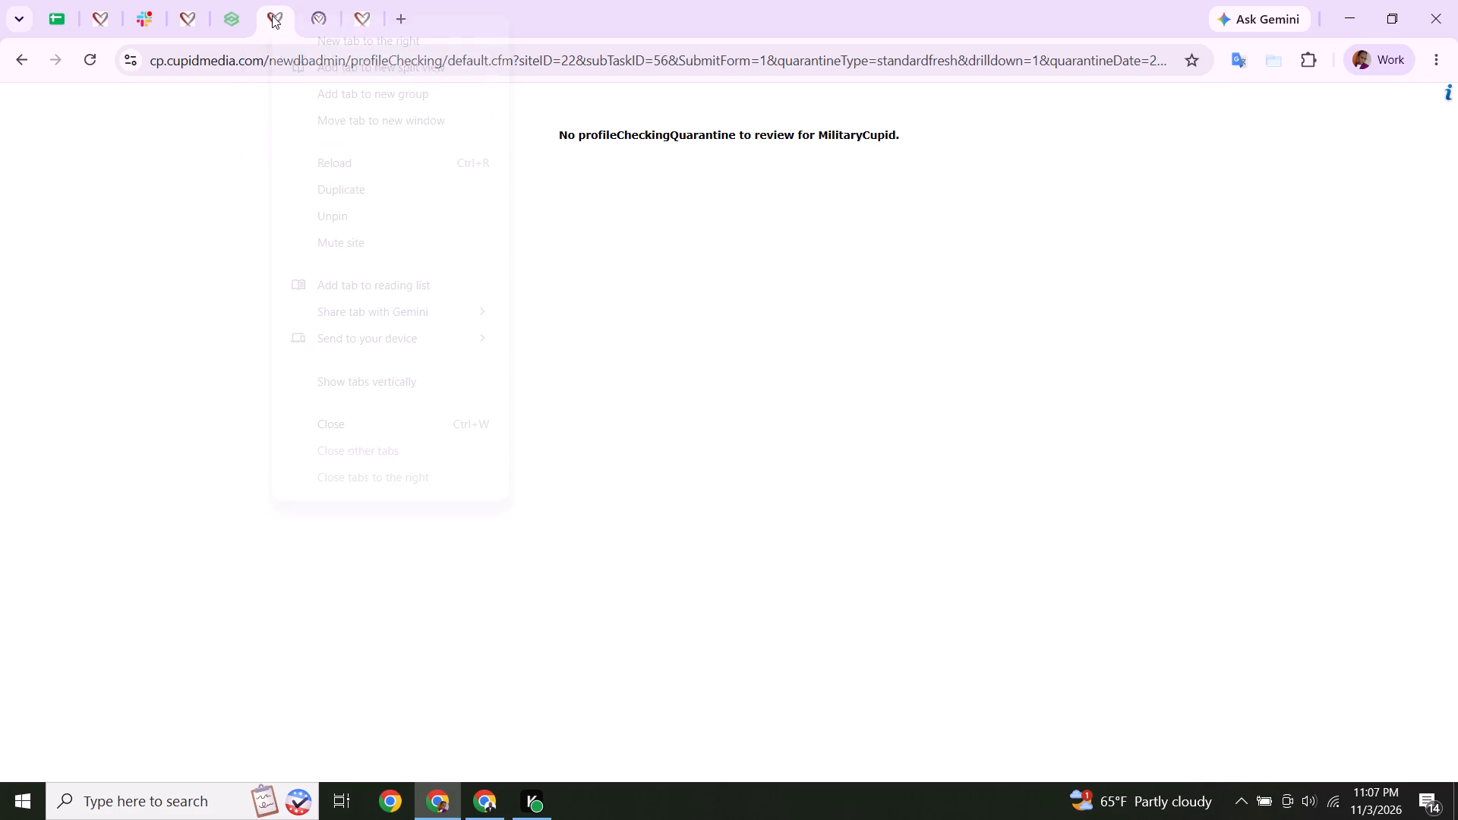
left_click(358, 419)
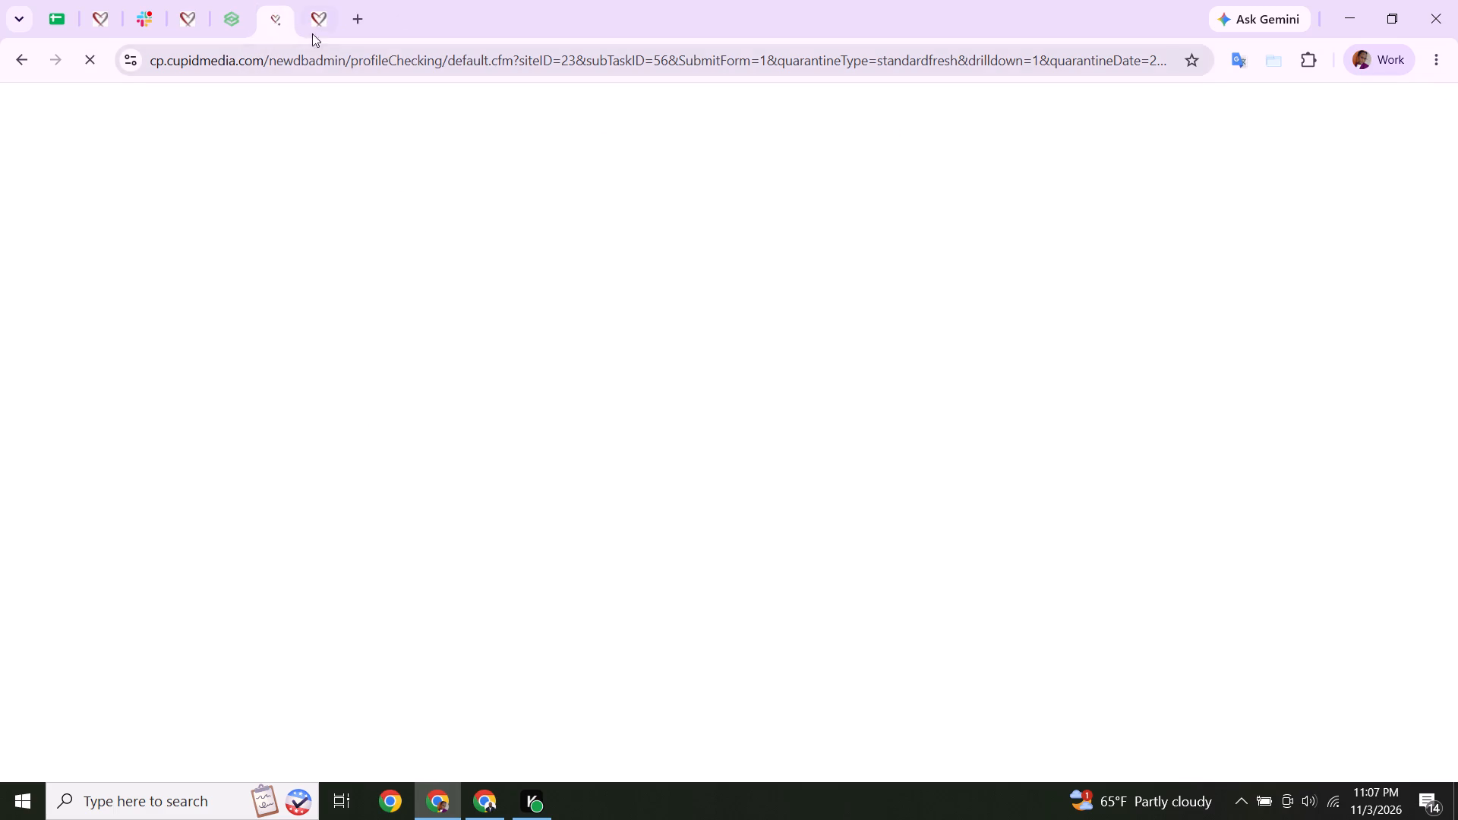
Return to the quarantine overview, examine the pending profiles per site and the reviewer assignments, and reload the overview.
left_click(330, 14)
left_click(189, 8)
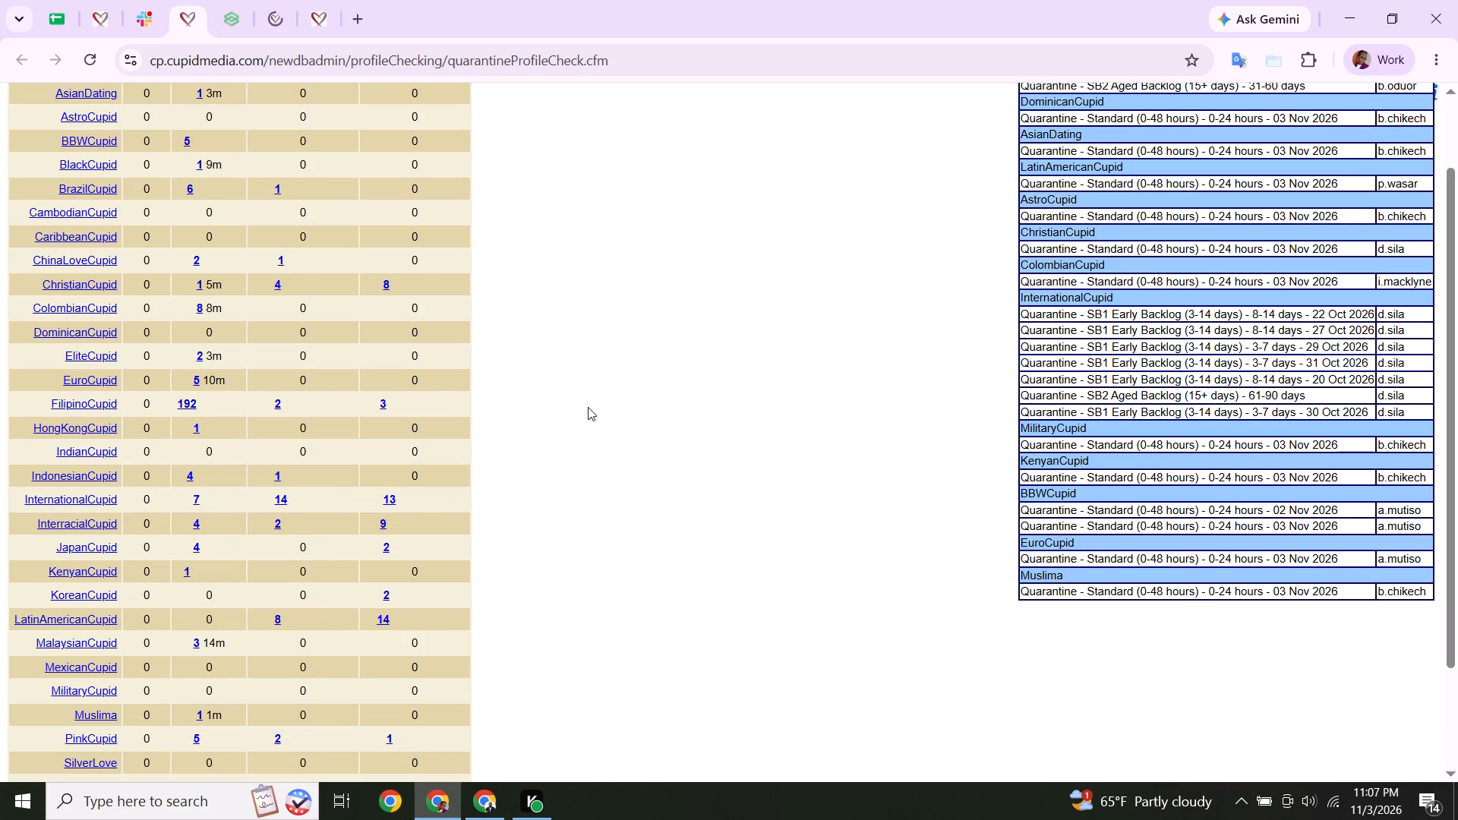
scroll(588, 407, "down", 3)
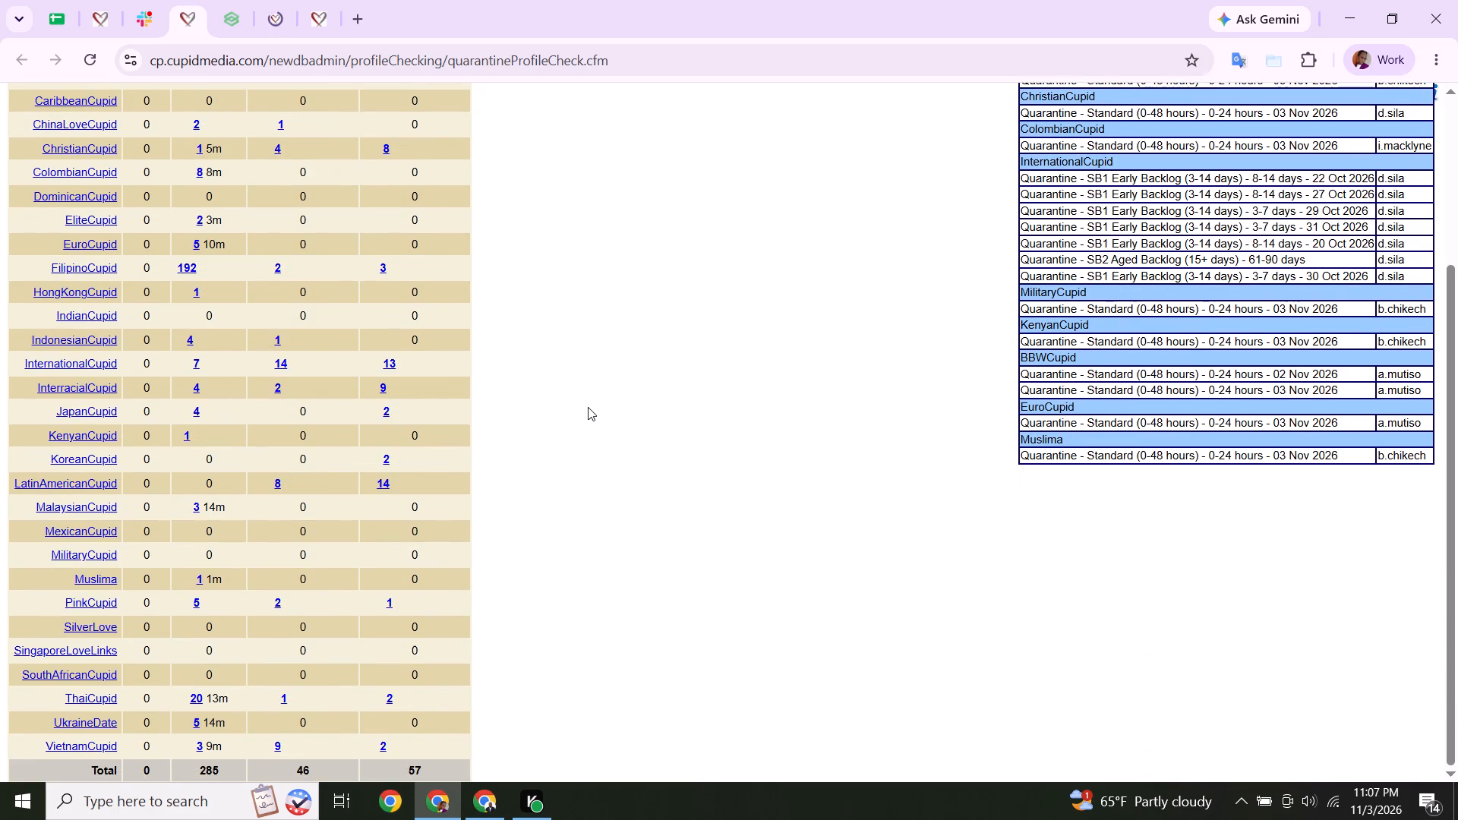
scroll(588, 407, "up", 3)
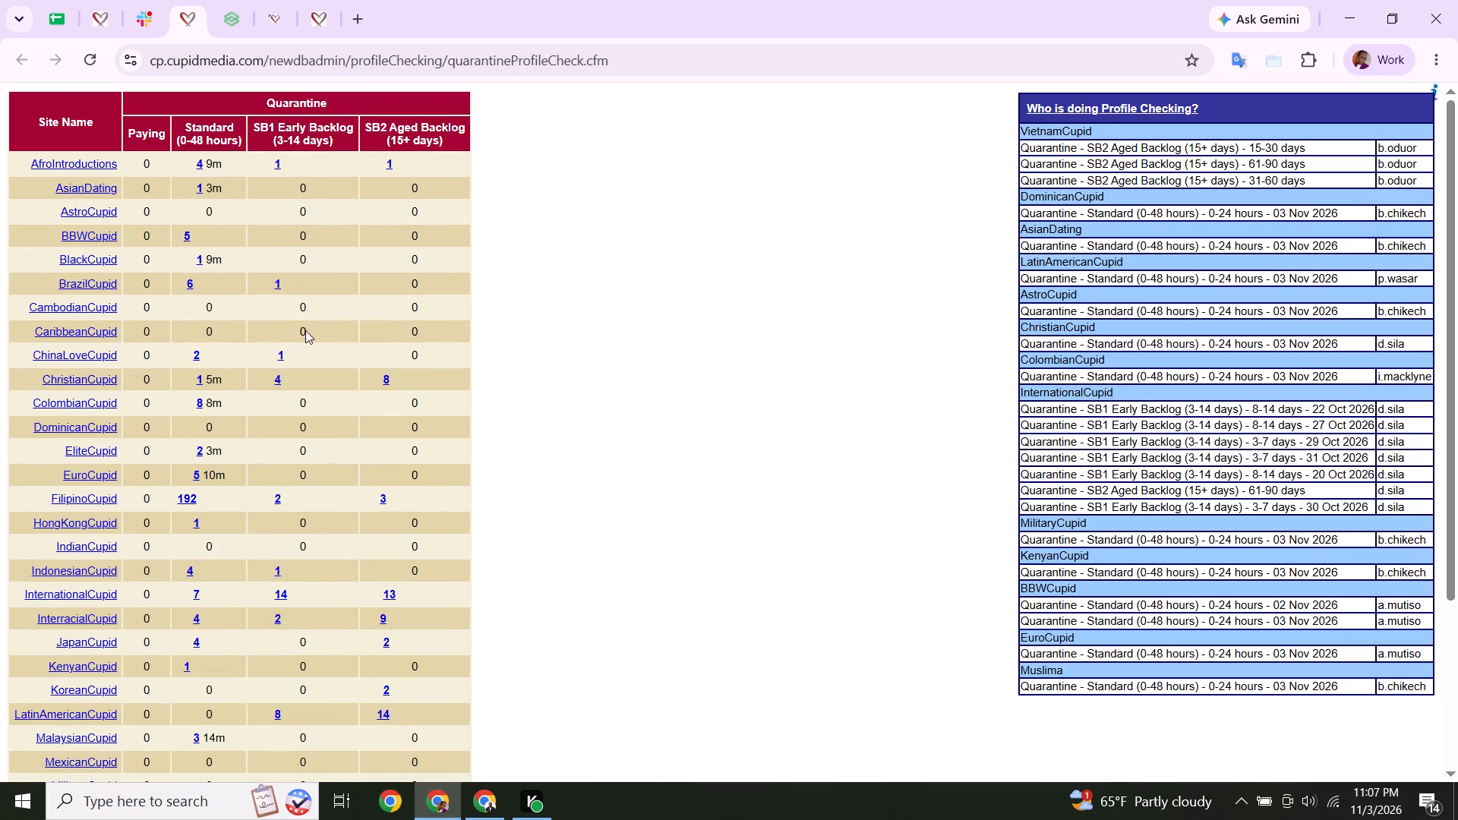
scroll(216, 459, "down", 2)
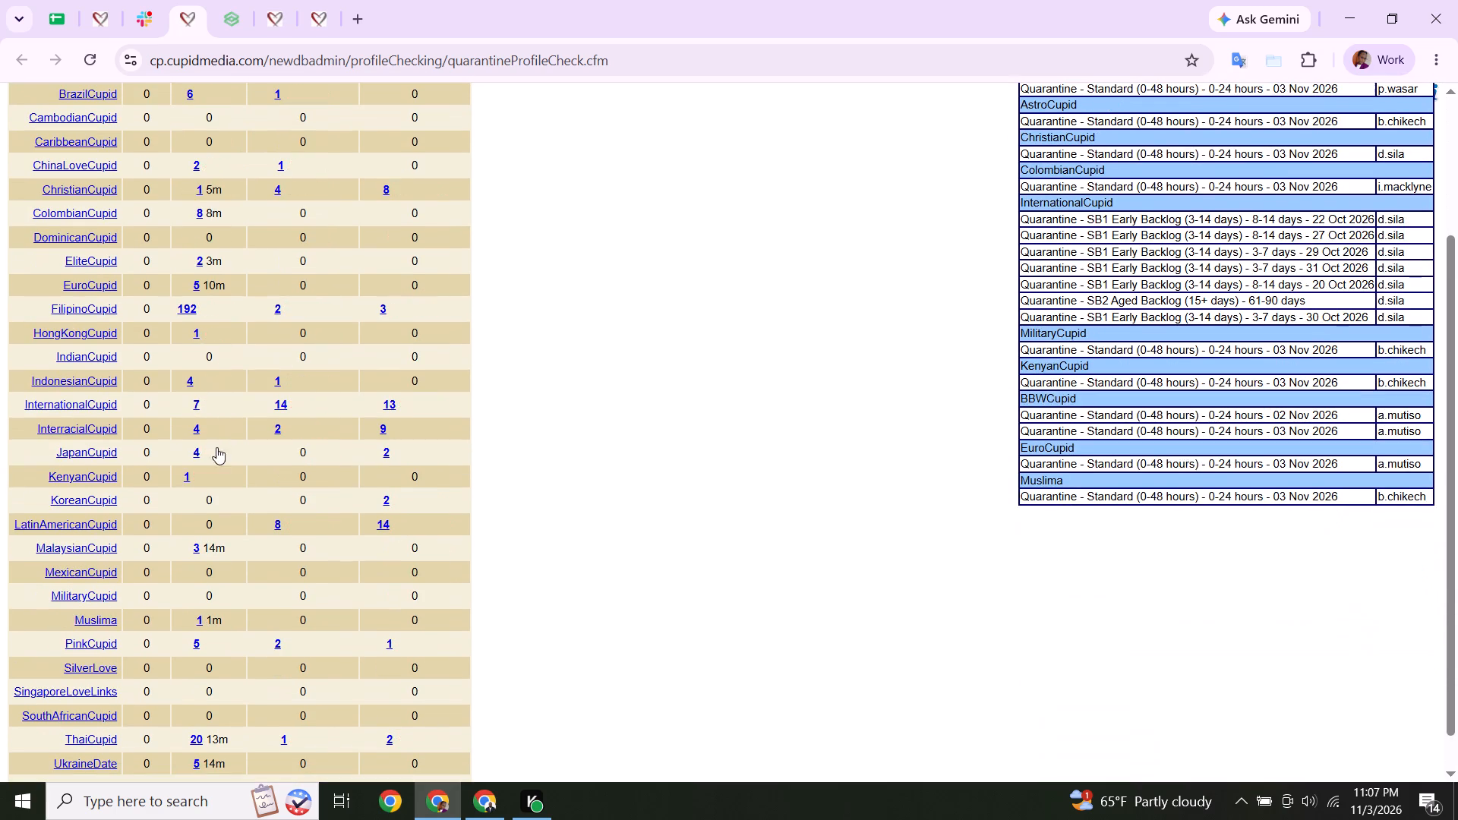
scroll(185, 671, "down", 3)
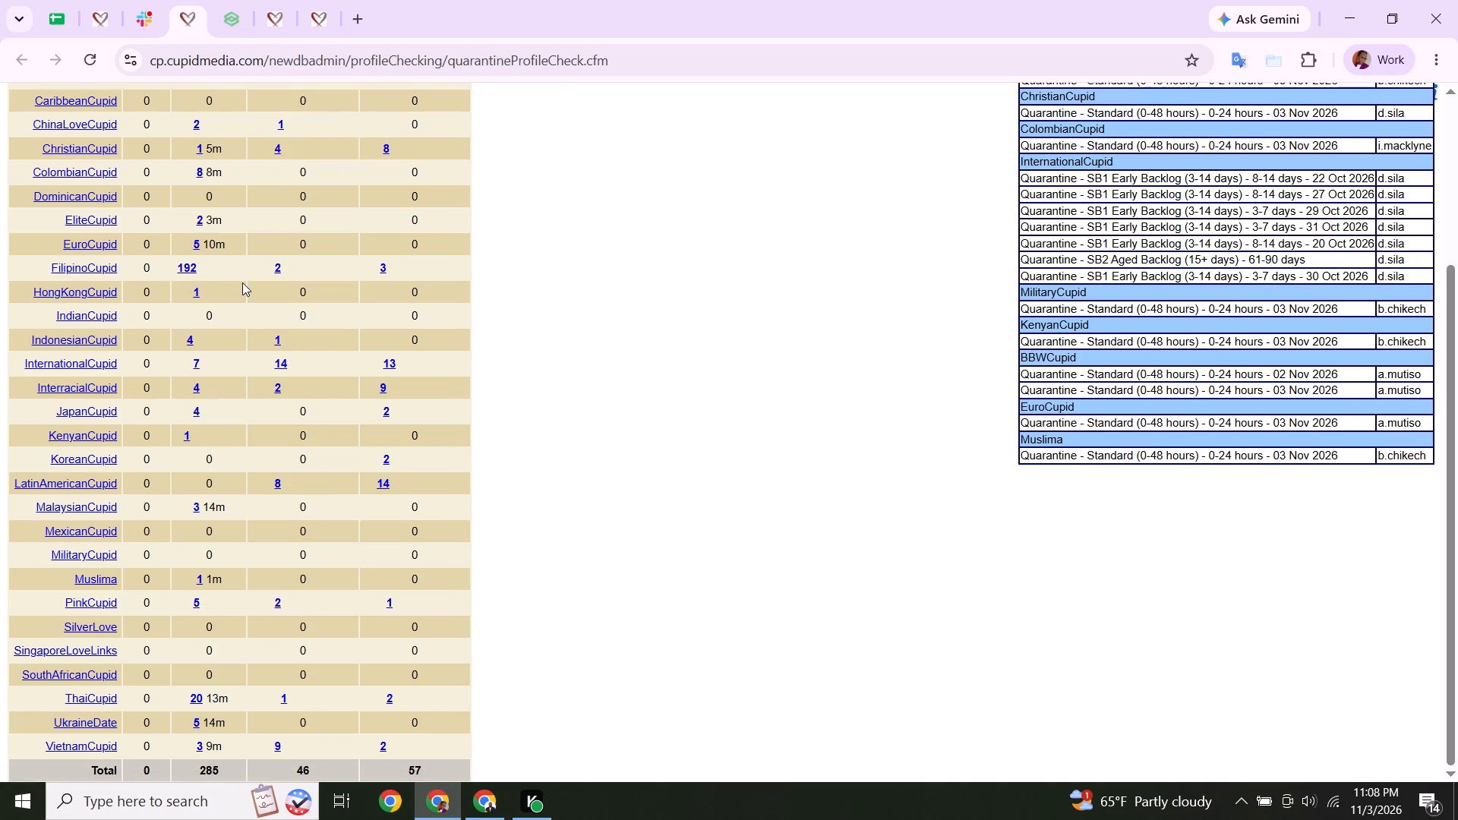
scroll(405, 166, "up", 6)
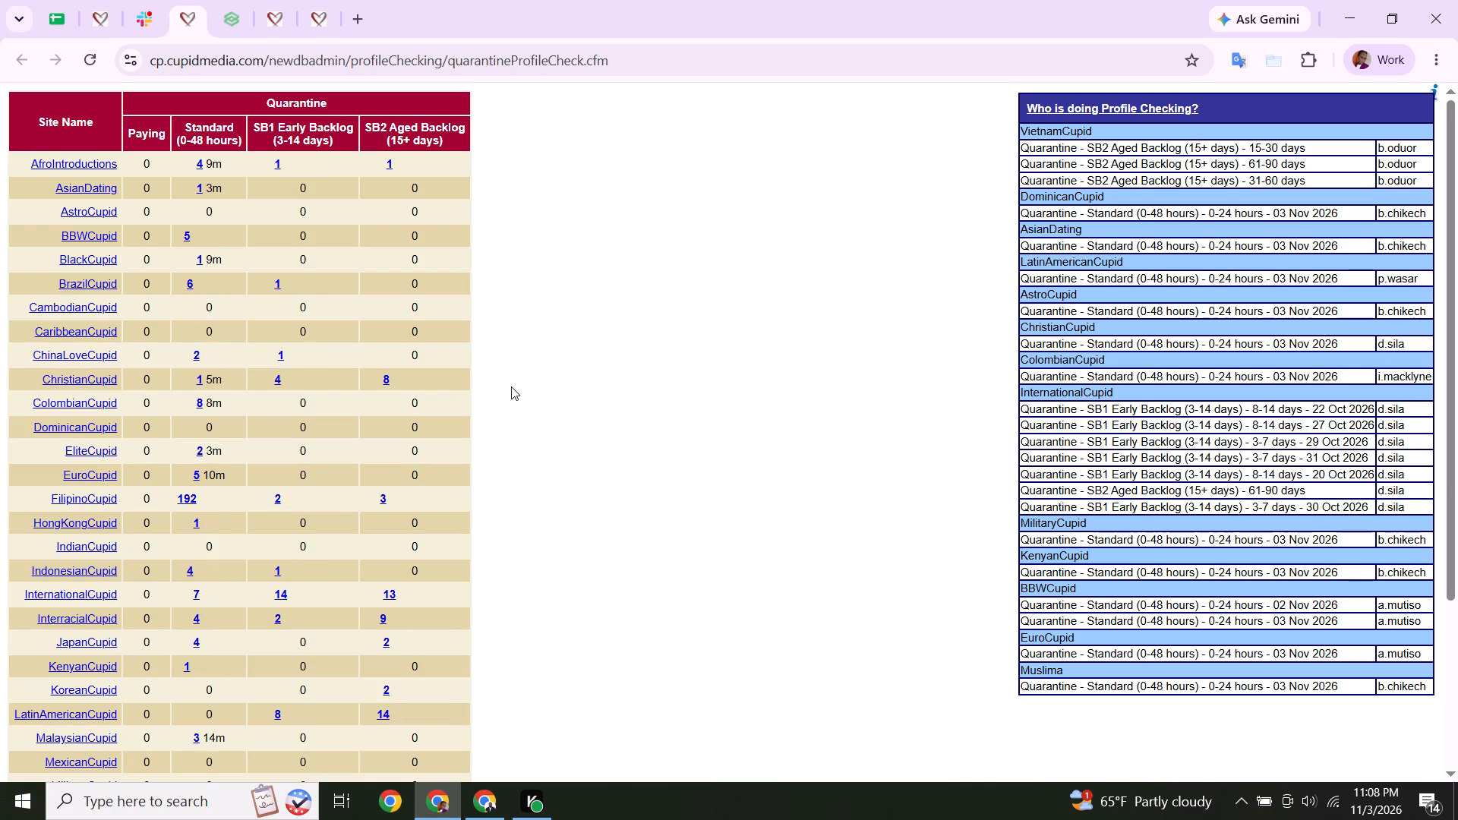
scroll(513, 386, "down", 3)
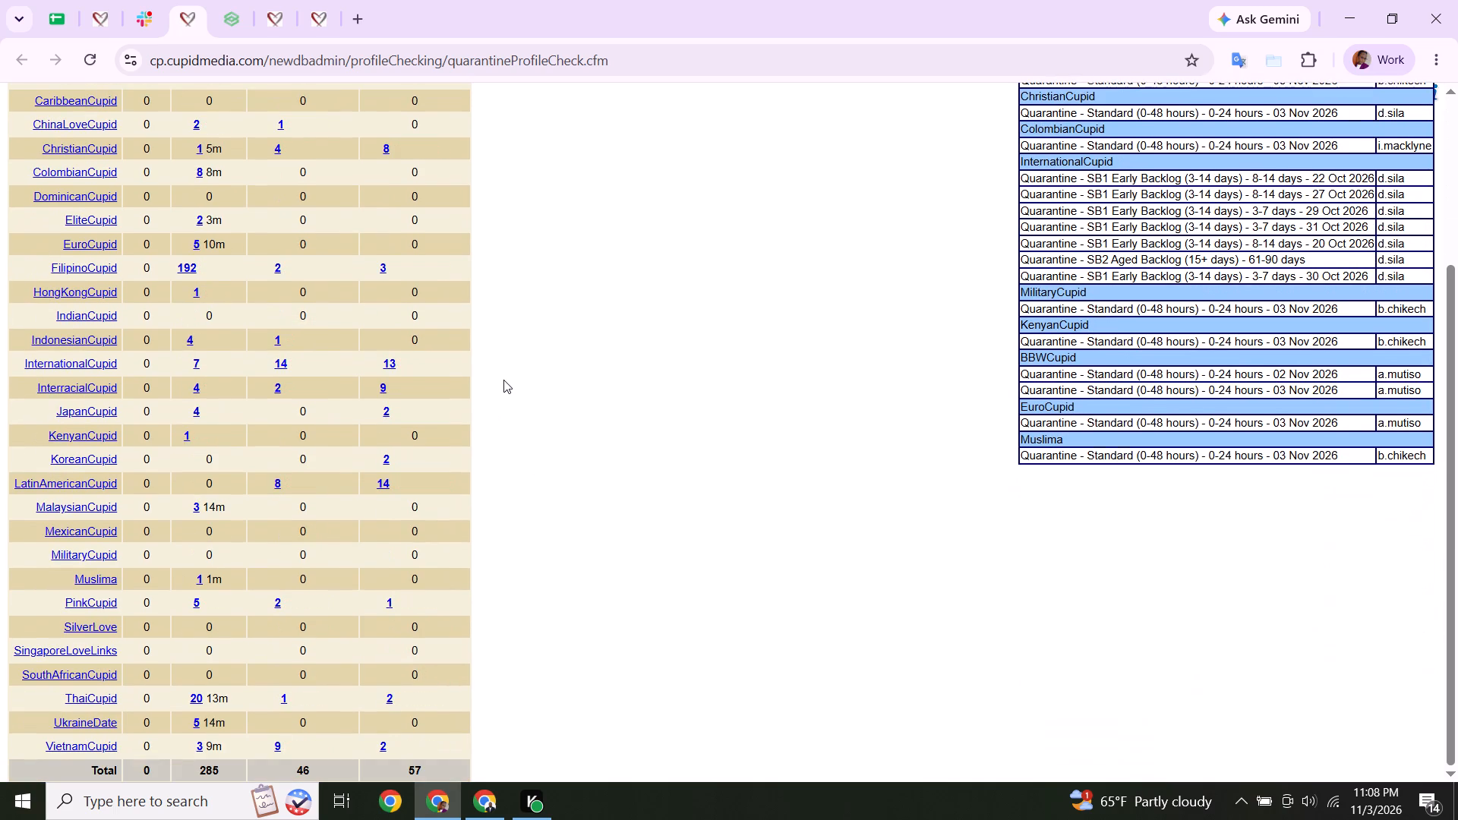
scroll(503, 380, "up", 2)
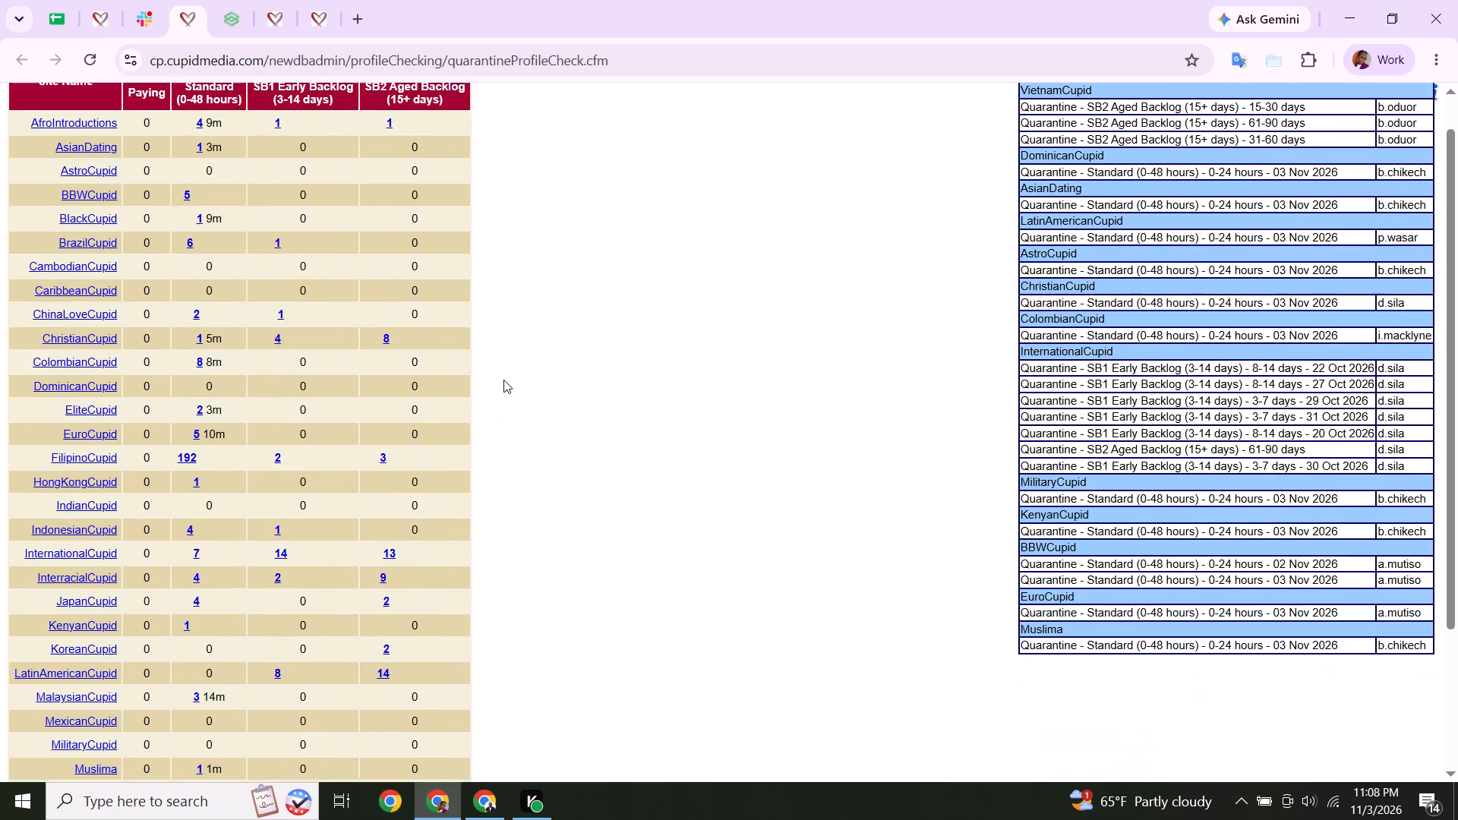
scroll(503, 380, "up", 1)
scroll(503, 380, "down", 5)
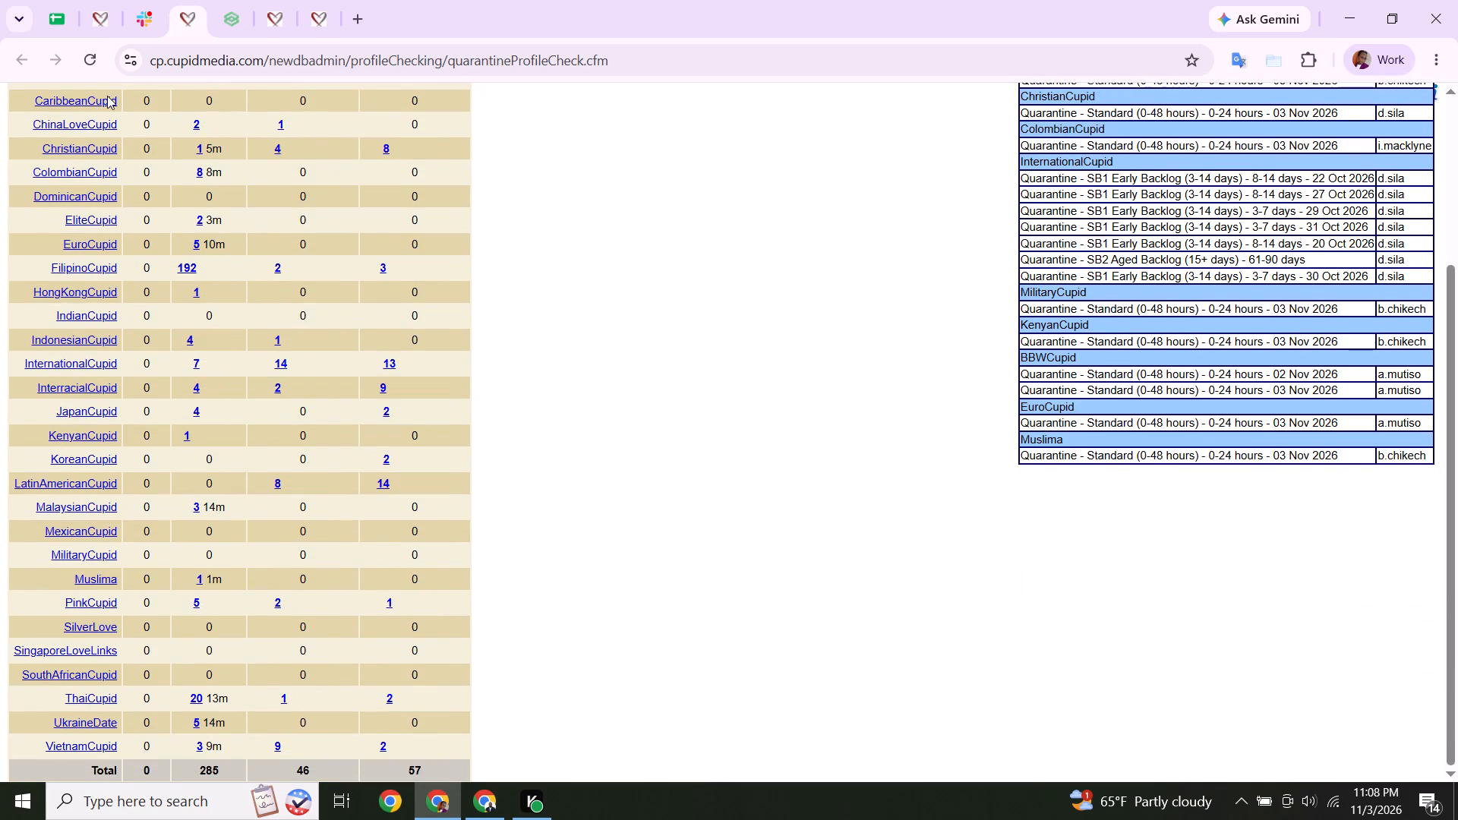
left_click(89, 58)
Check the AsianDating and Muslima queues for remaining quarantined profiles.
left_click(320, 17)
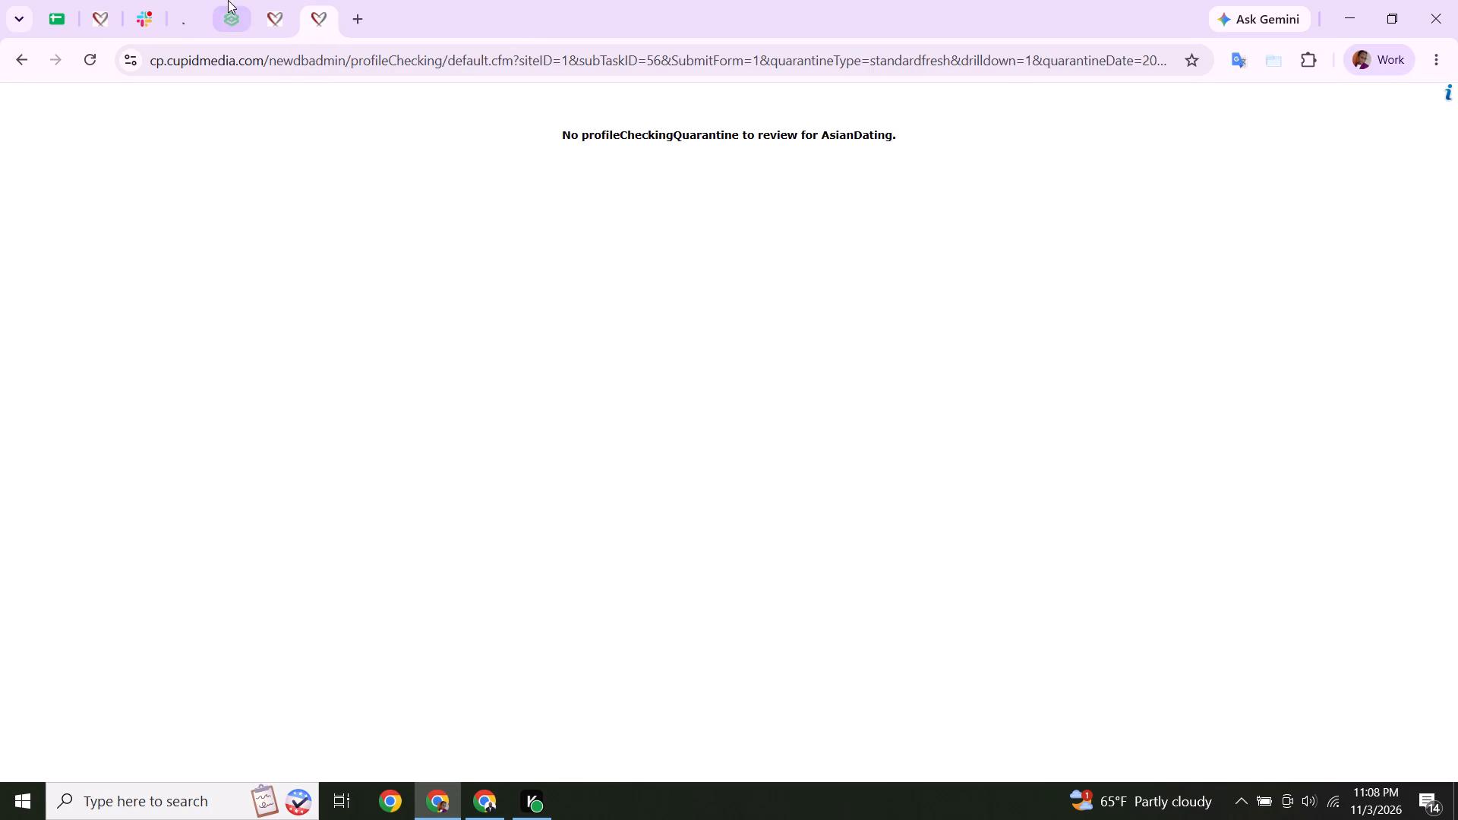
left_click(275, 7)
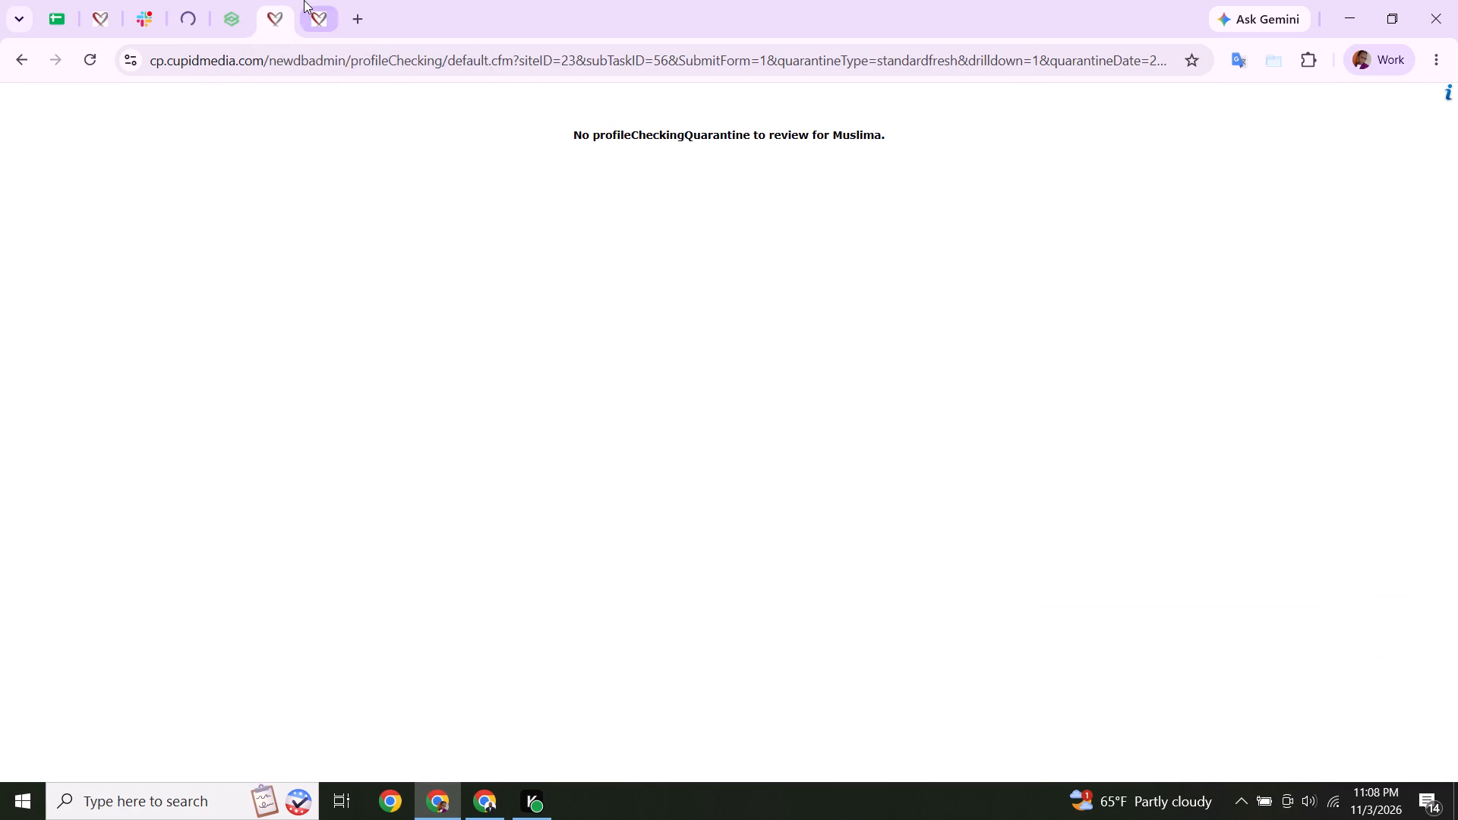
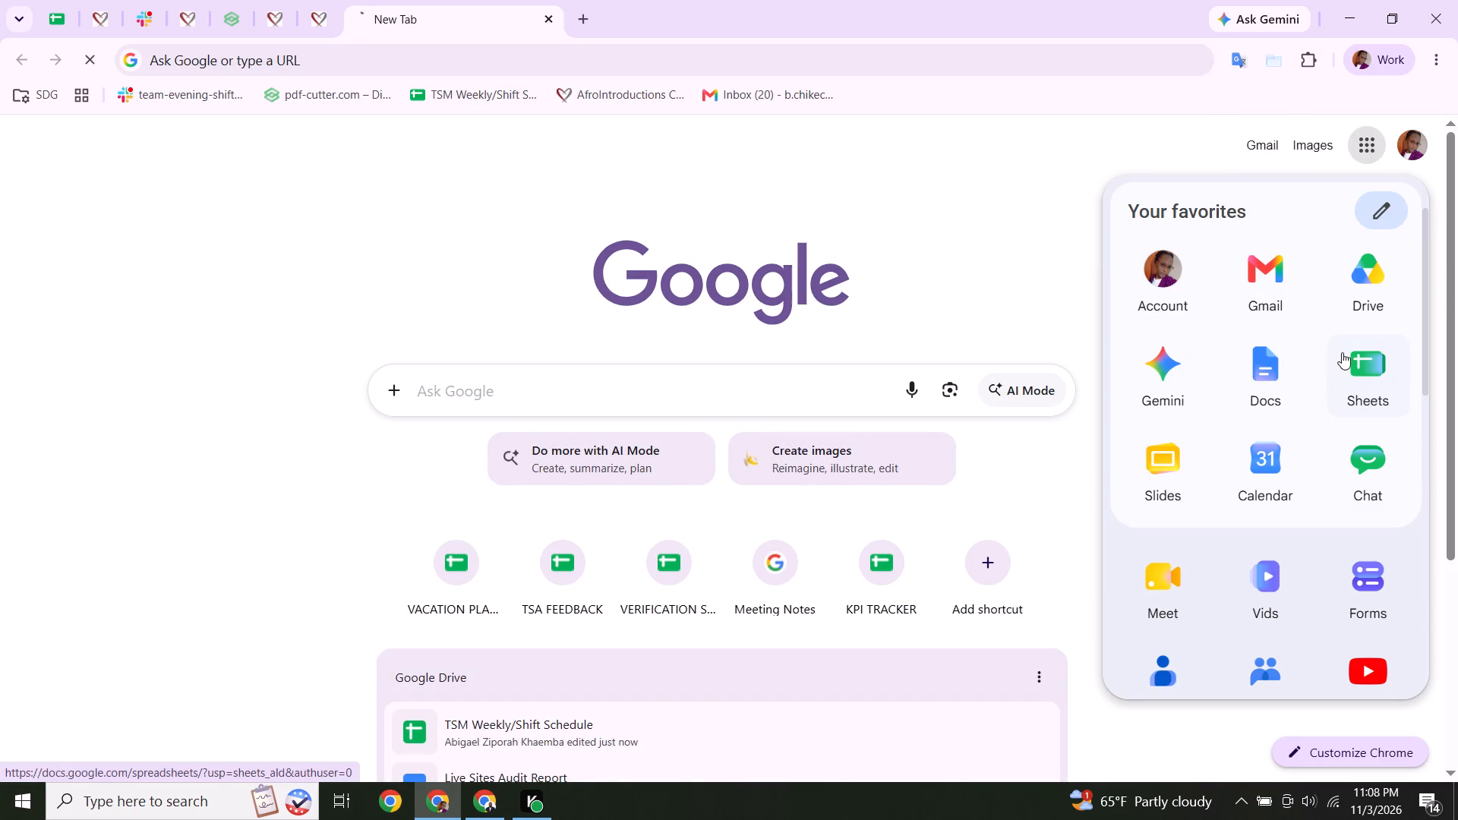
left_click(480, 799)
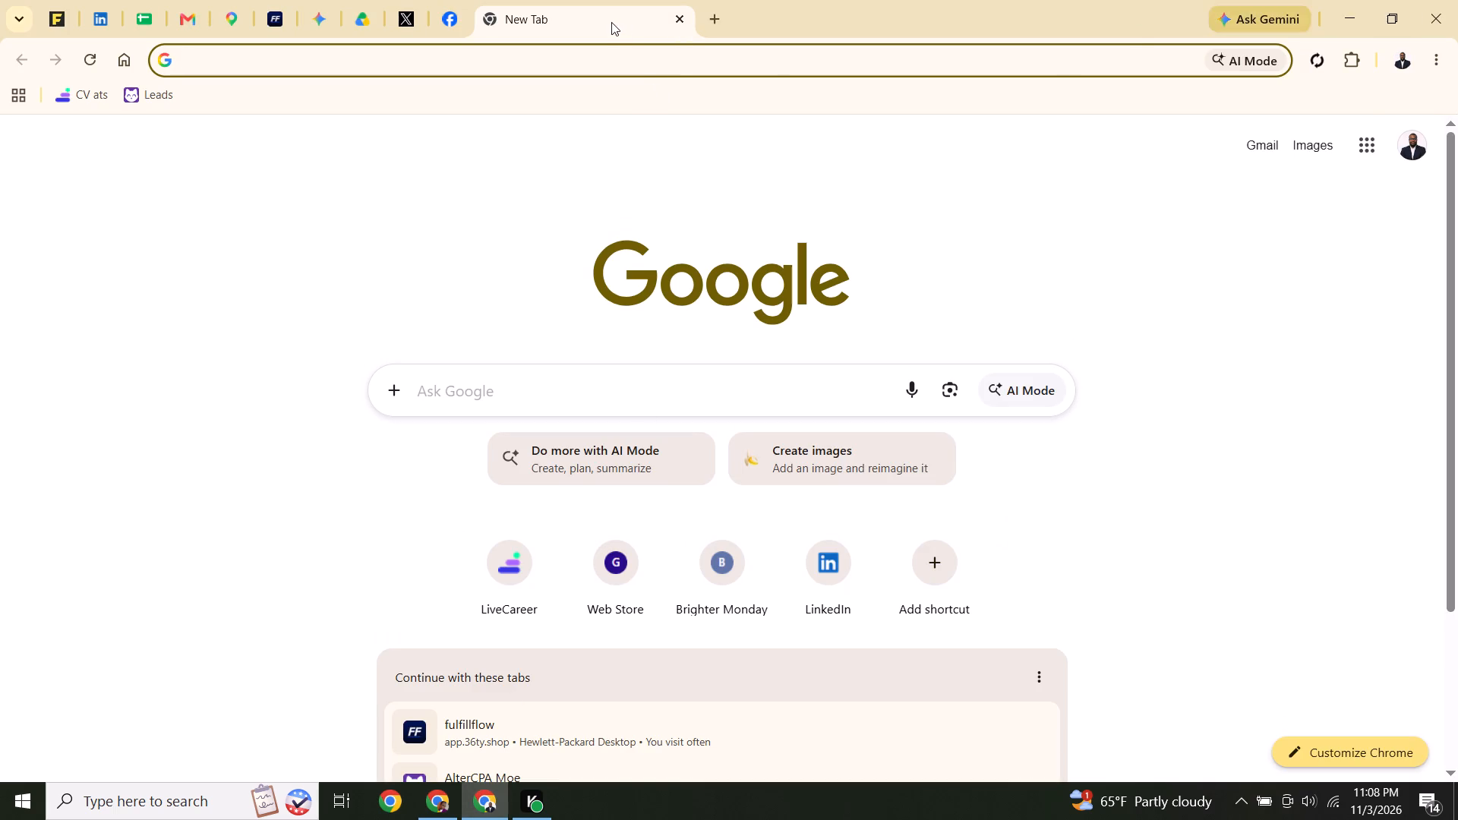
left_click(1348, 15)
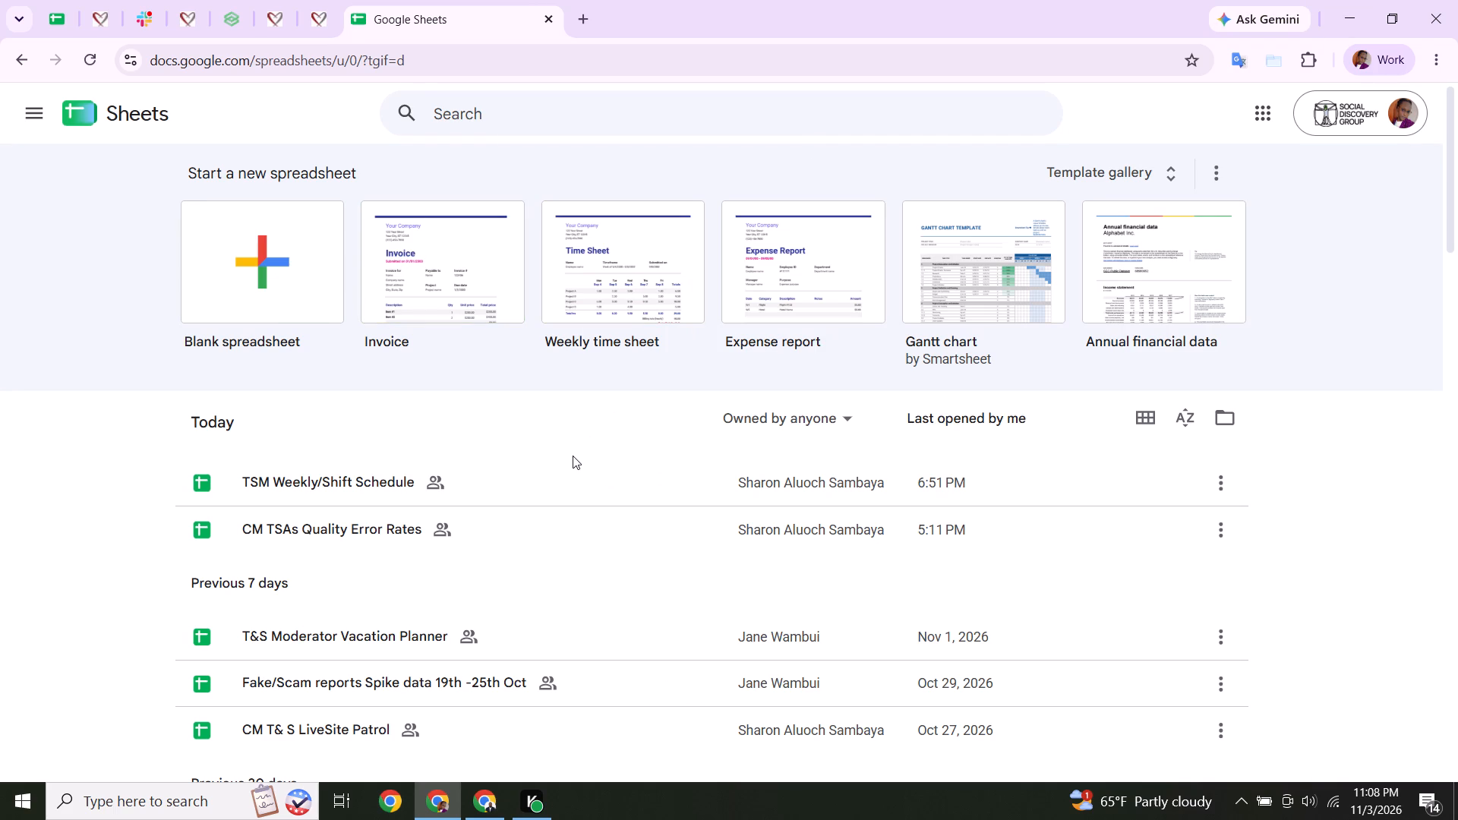
Find and open the Quarantine Stats Tracker spreadsheet from the Google Sheets file list.
scroll(547, 543, "down", 2)
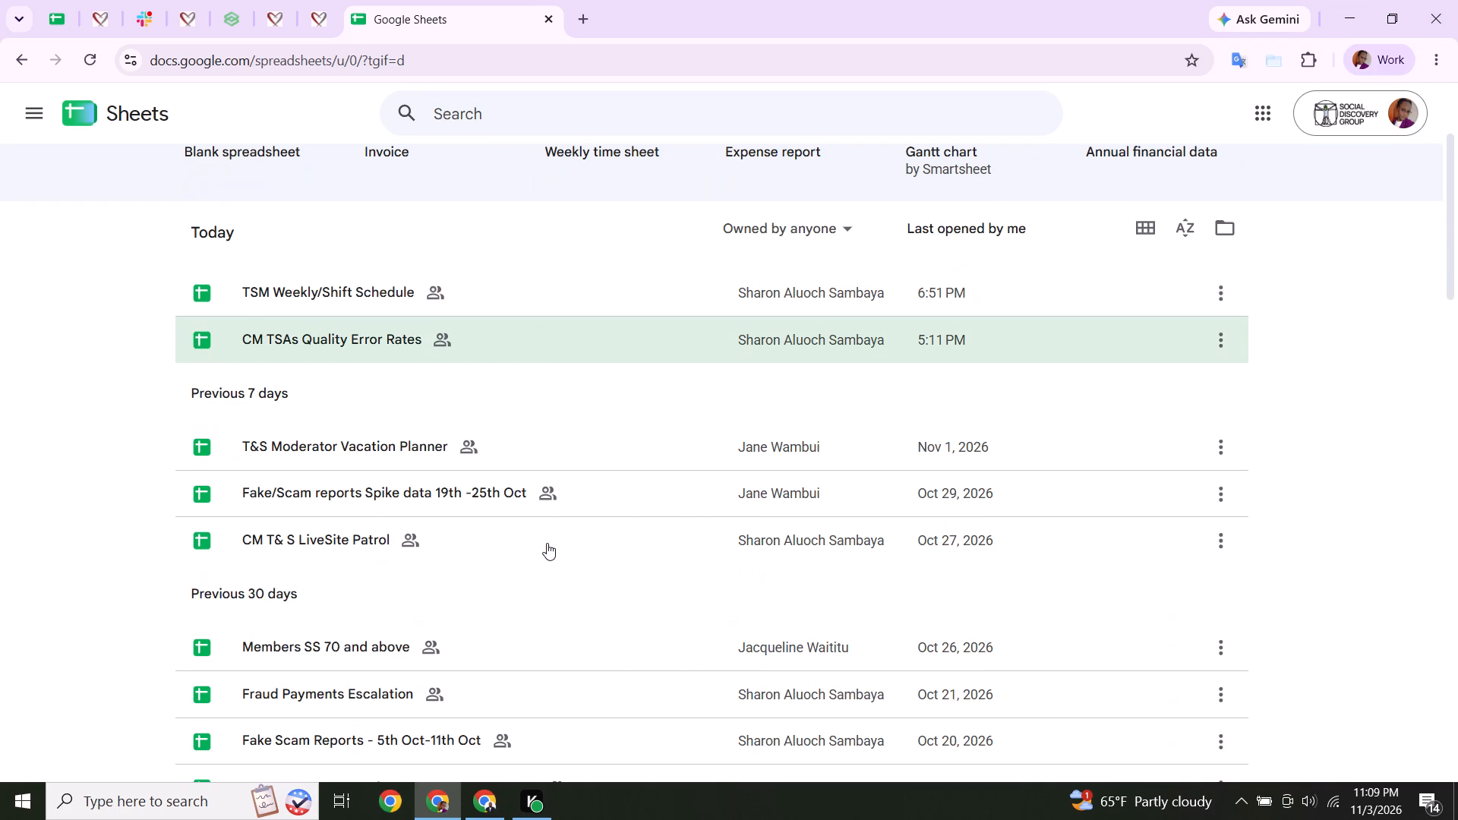
scroll(547, 543, "down", 4)
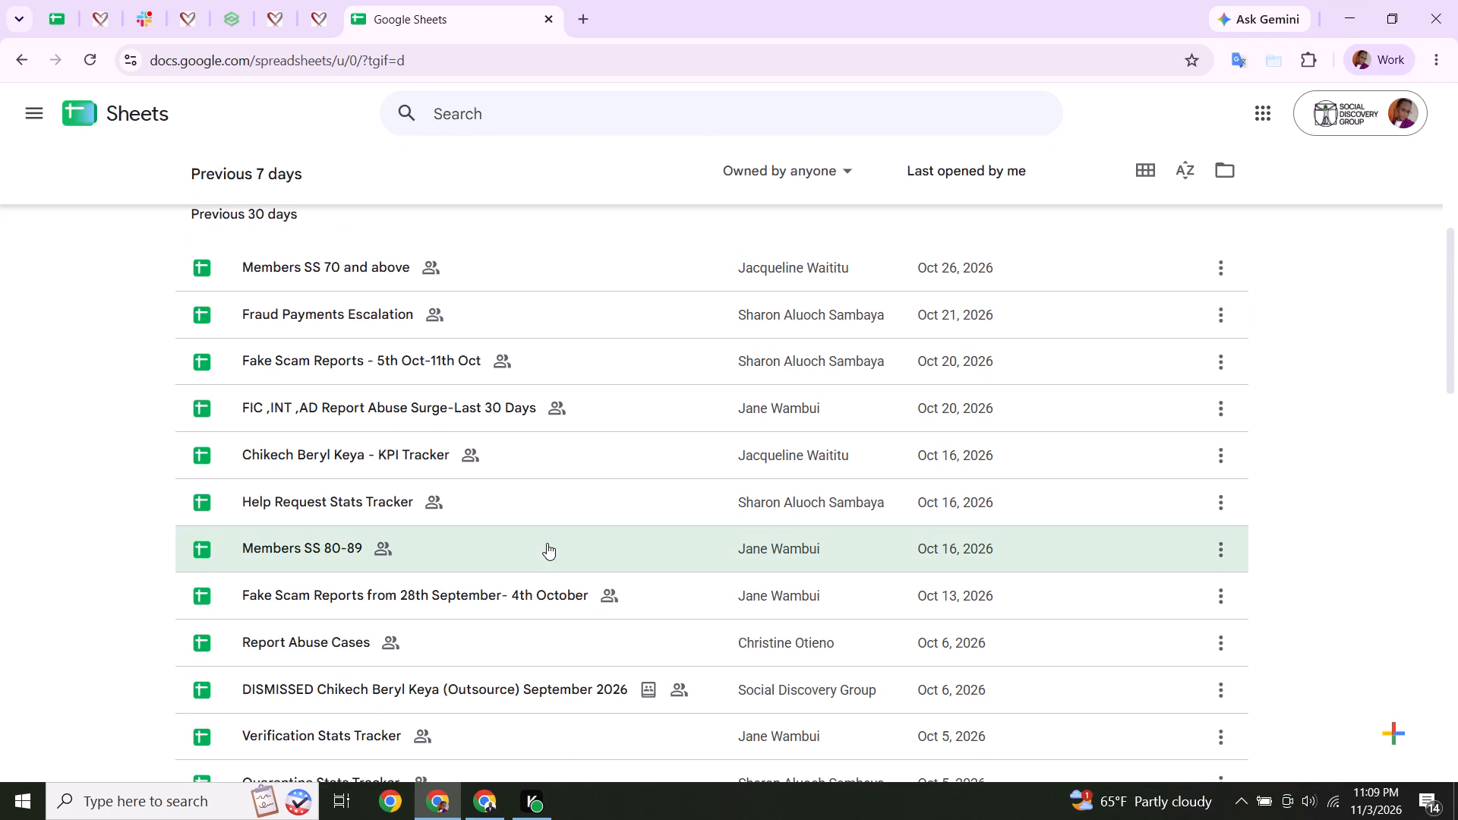
scroll(547, 543, "down", 4)
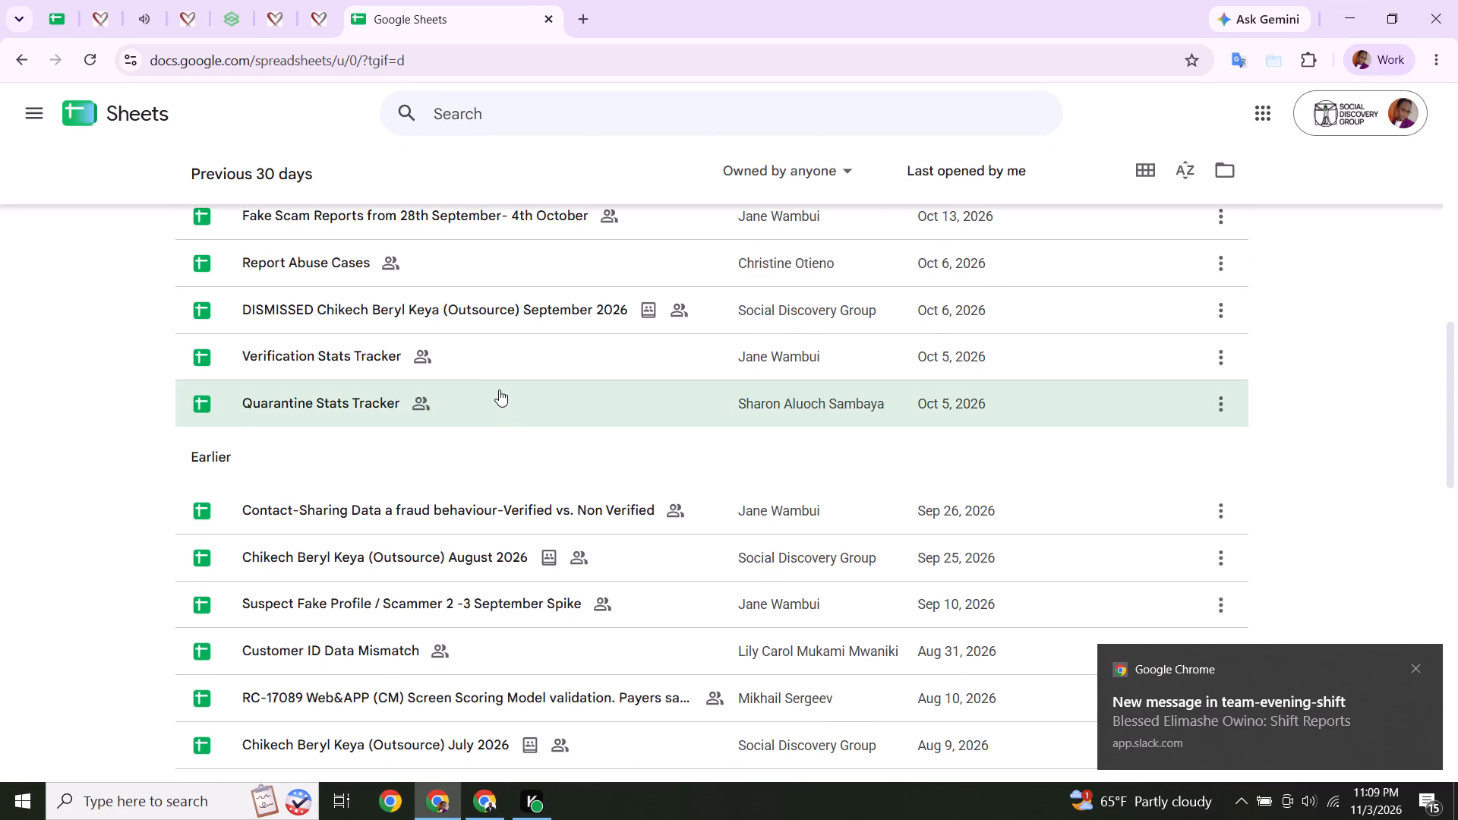
left_click(499, 389)
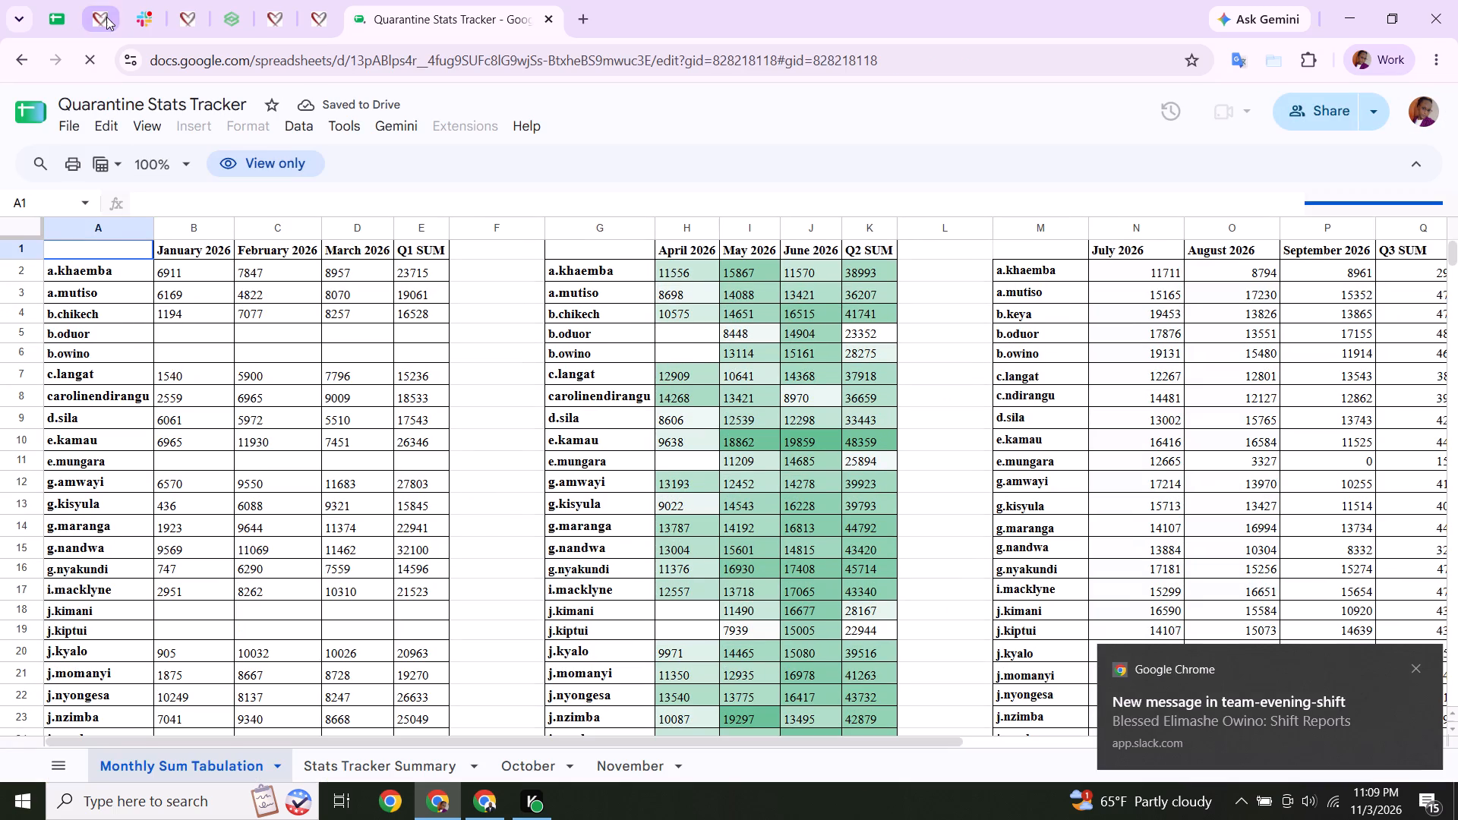
In the TSM Weekly/Shift Schedule, copy the Quarantine All assignment from cell C22 of the 2nd-8th Nov sheet.
left_click(56, 15)
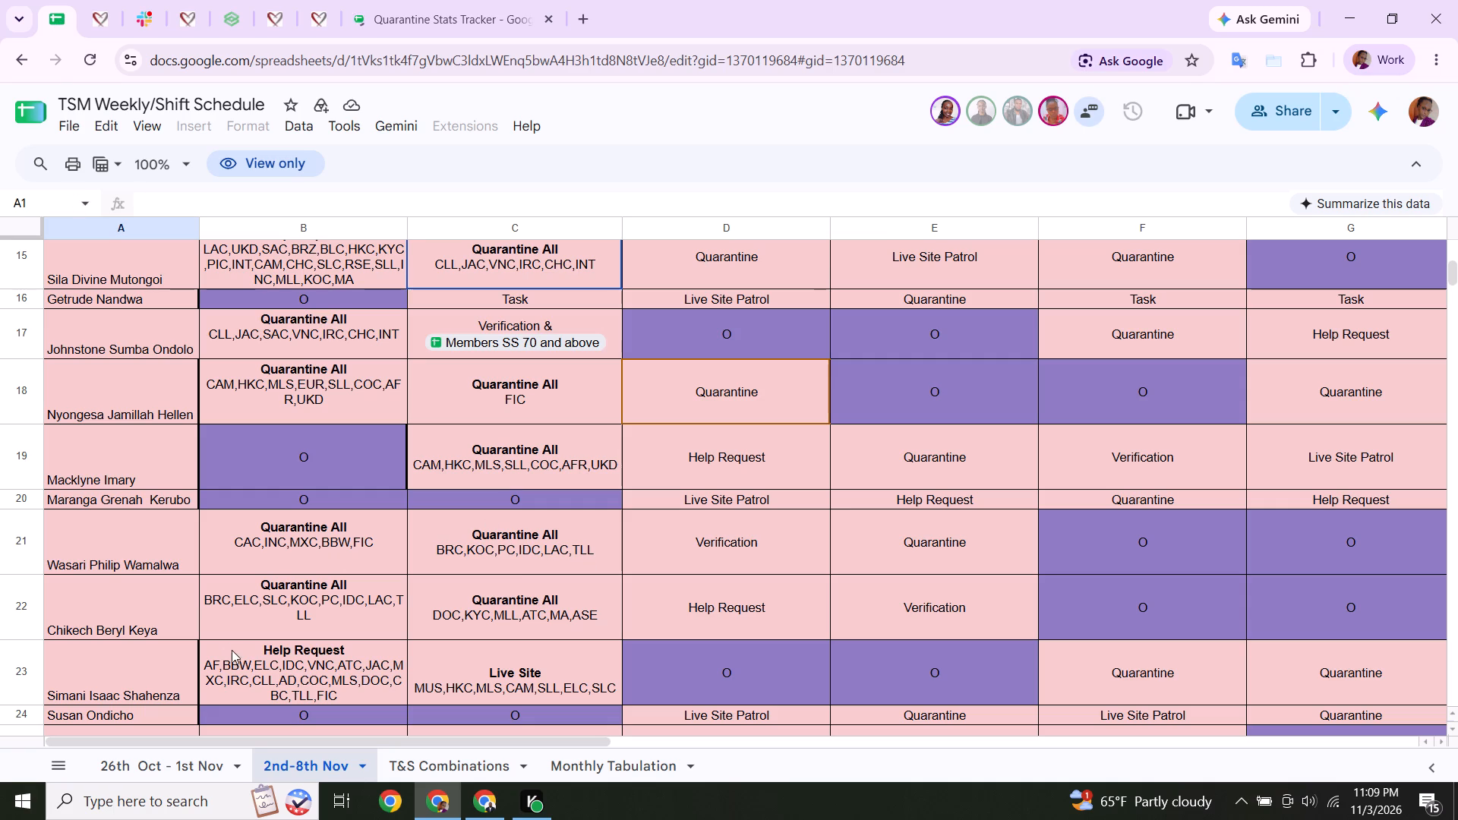
right_click(538, 615)
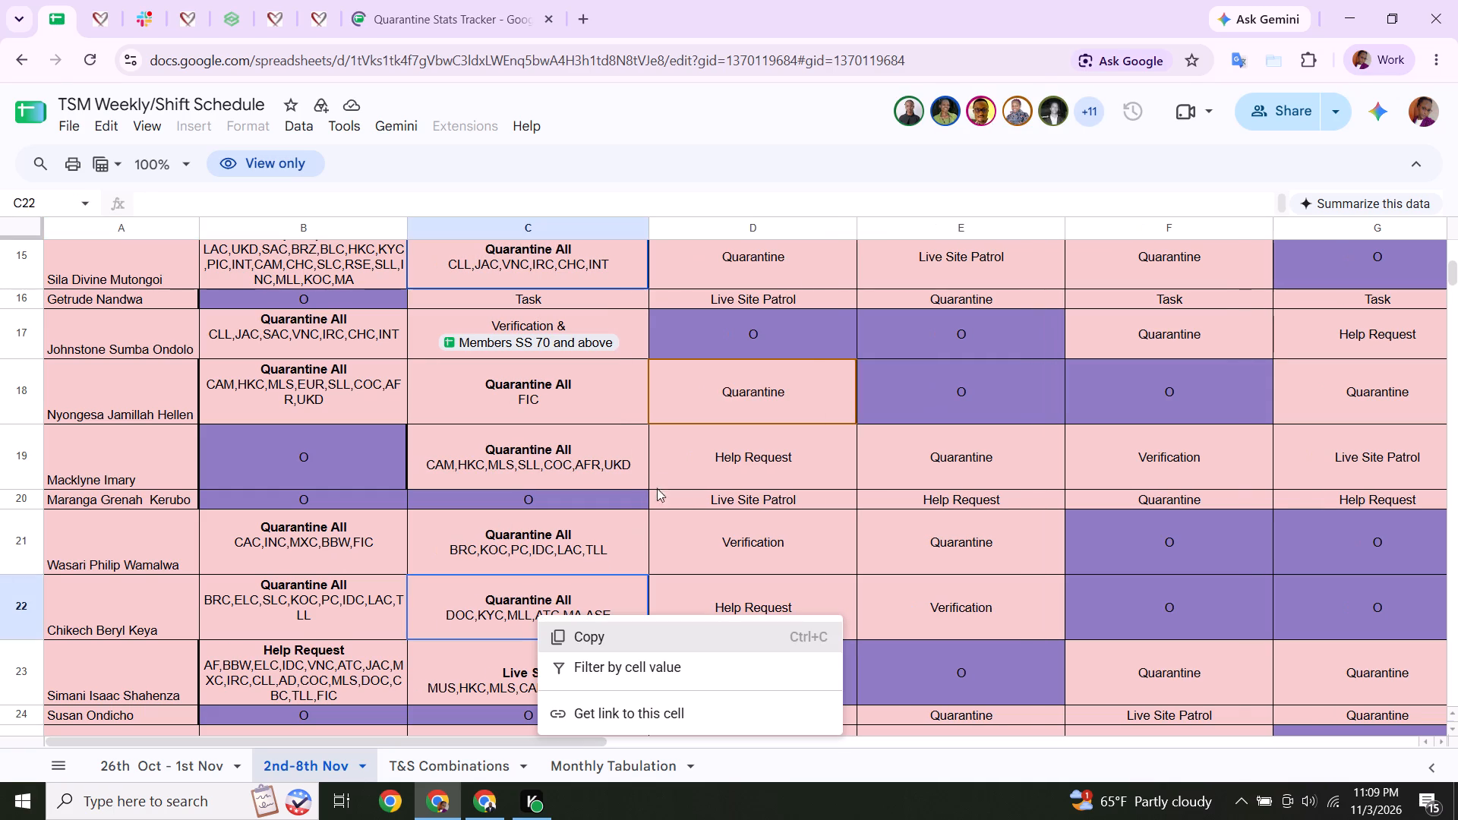
left_click(622, 639)
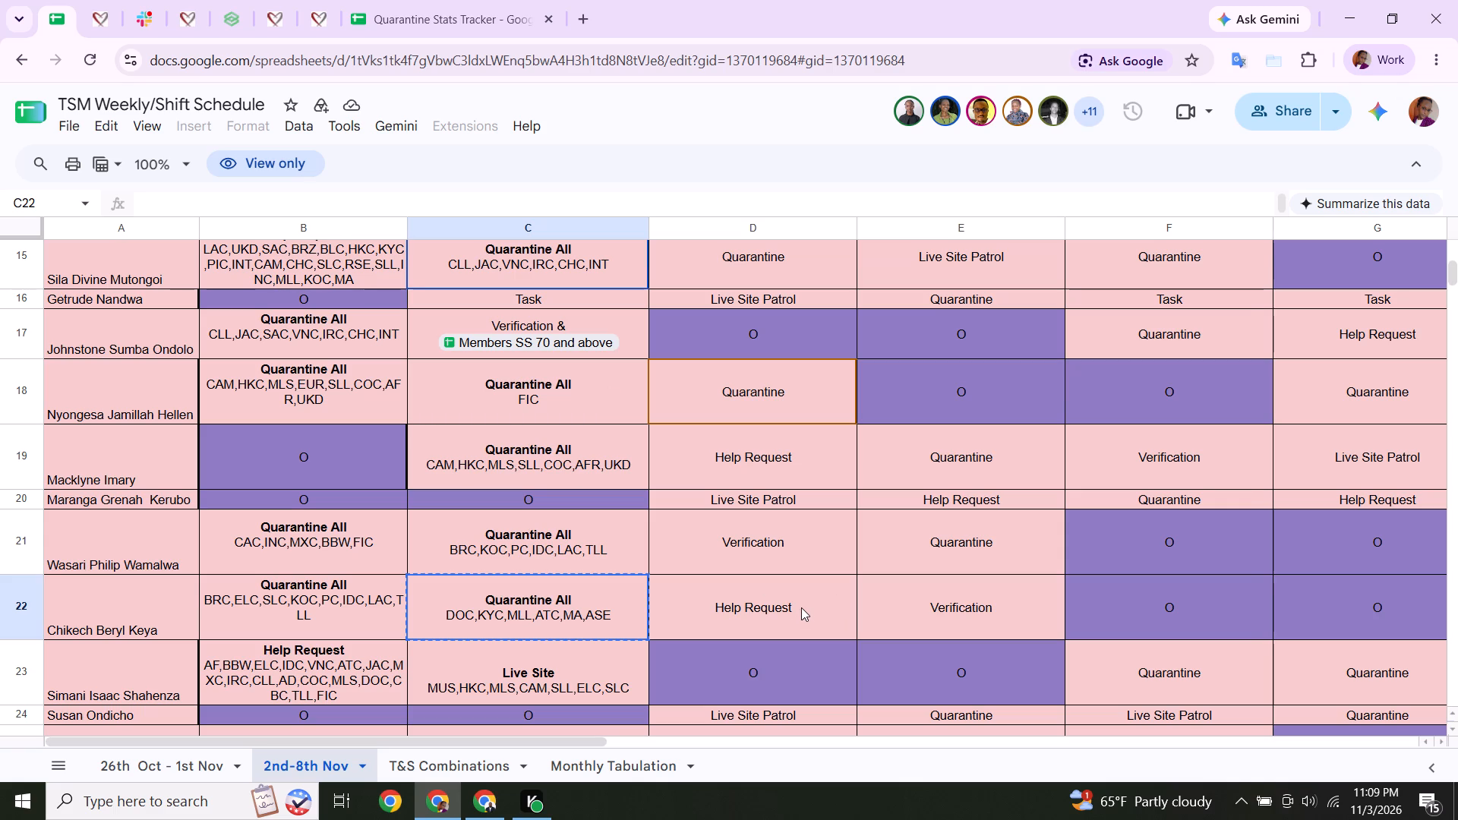
Examine the team's daily assignments and site codes in the 2nd-8th Nov shift schedule.
scroll(806, 611, "down", 2)
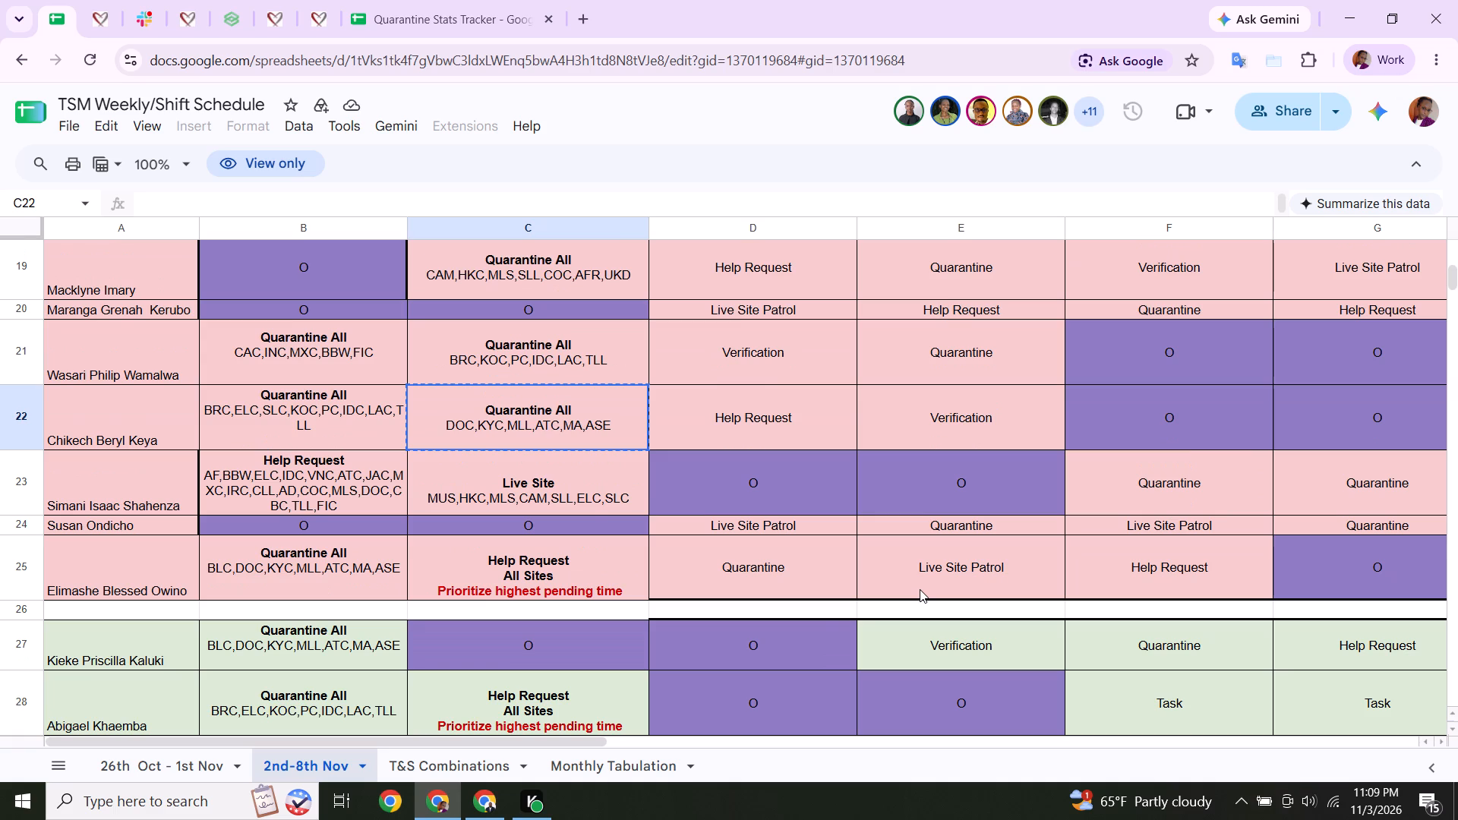
scroll(920, 589, "up", 1)
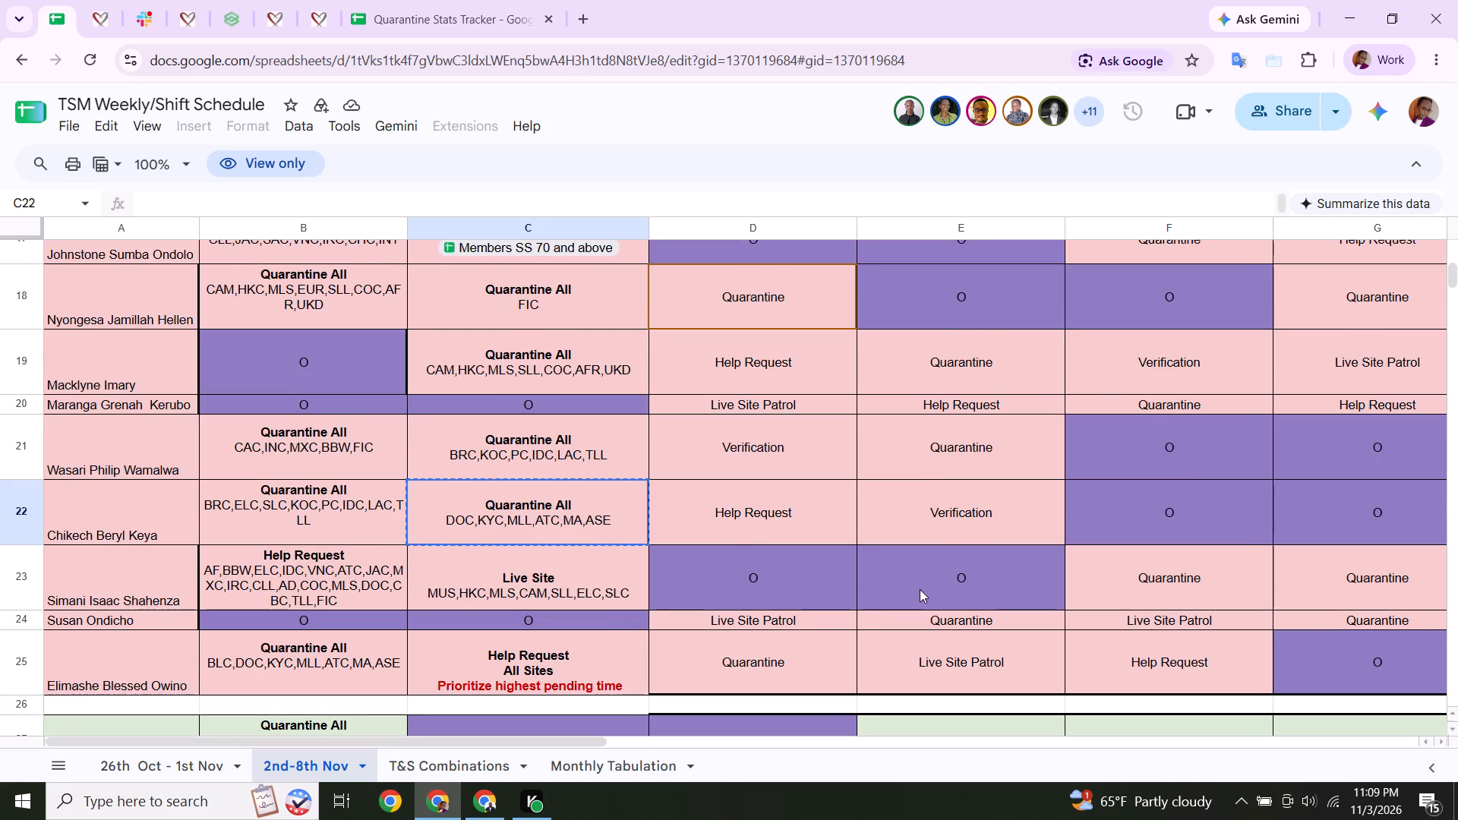
scroll(920, 589, "up", 1)
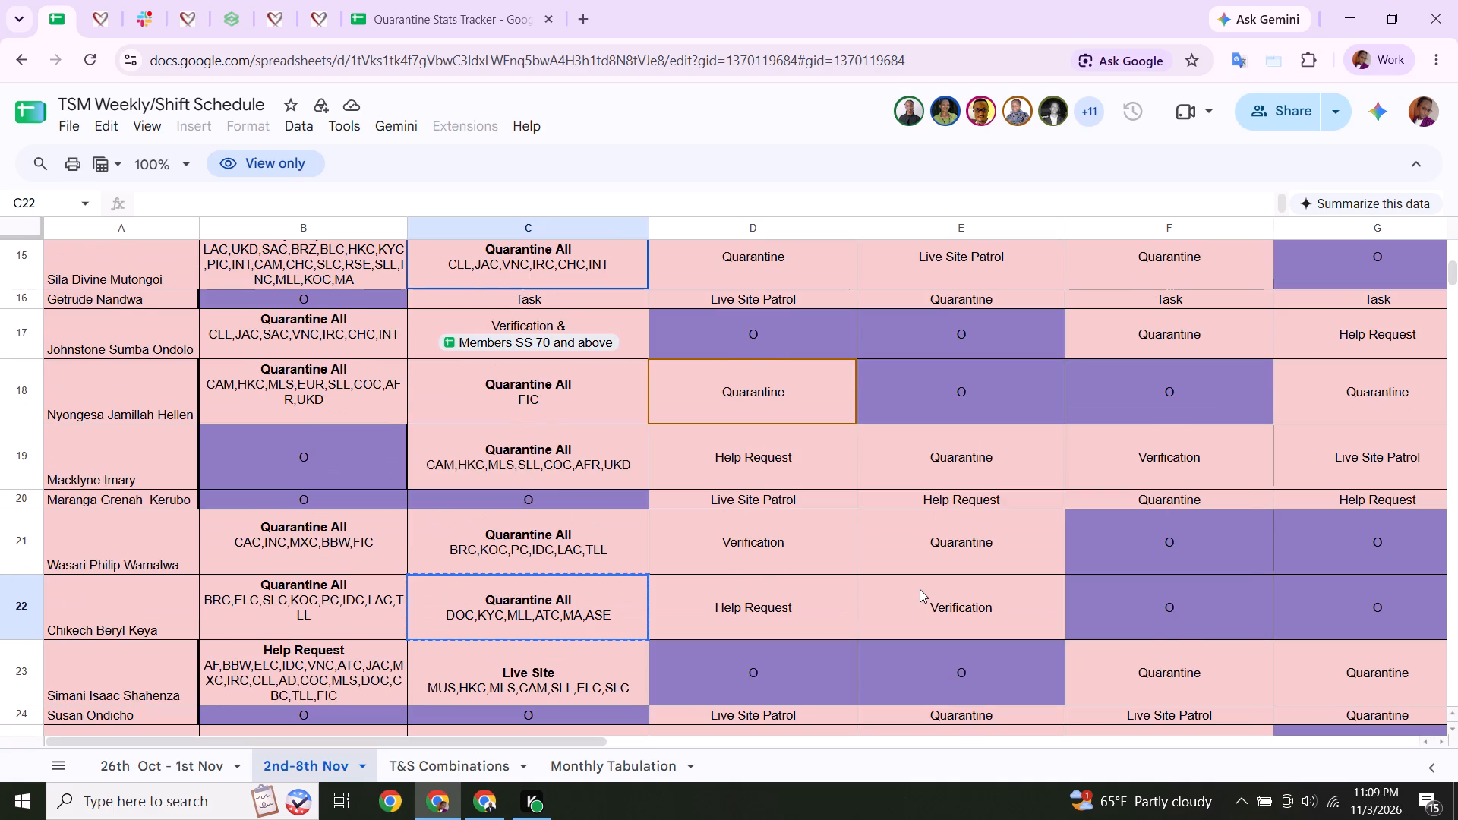
scroll(920, 589, "up", 1)
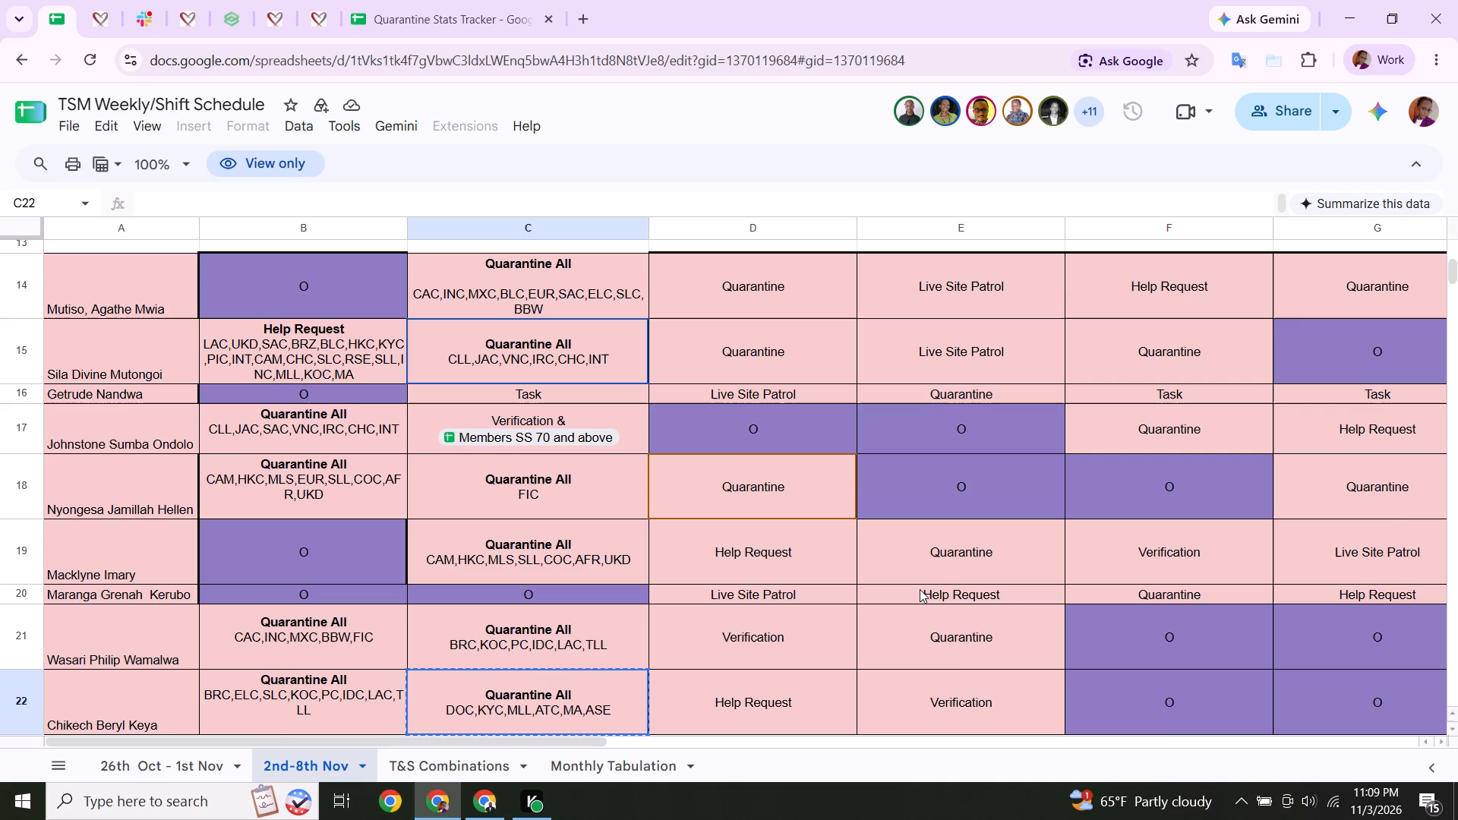
scroll(920, 589, "up", 1)
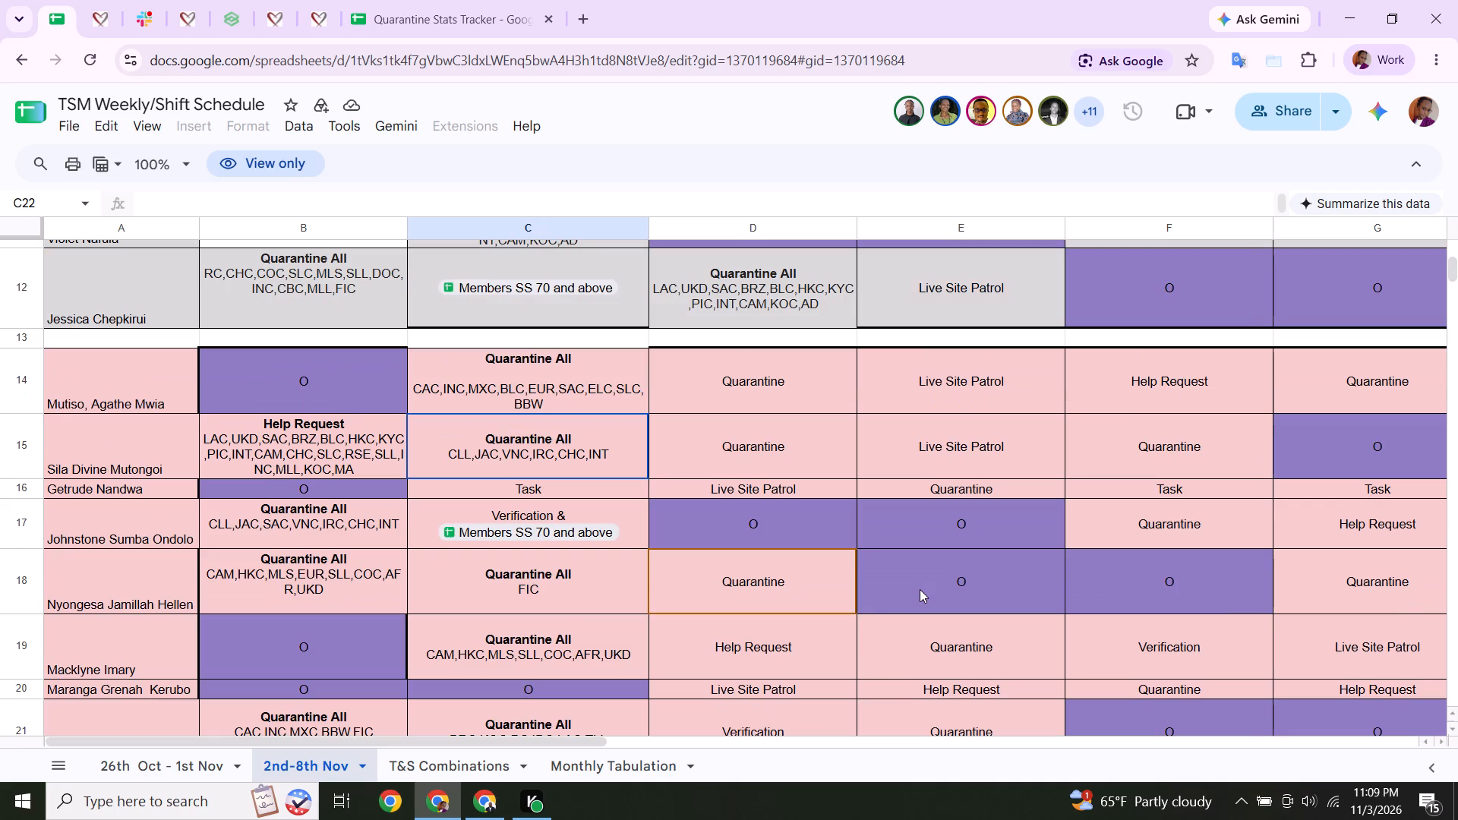
scroll(920, 589, "down", 1)
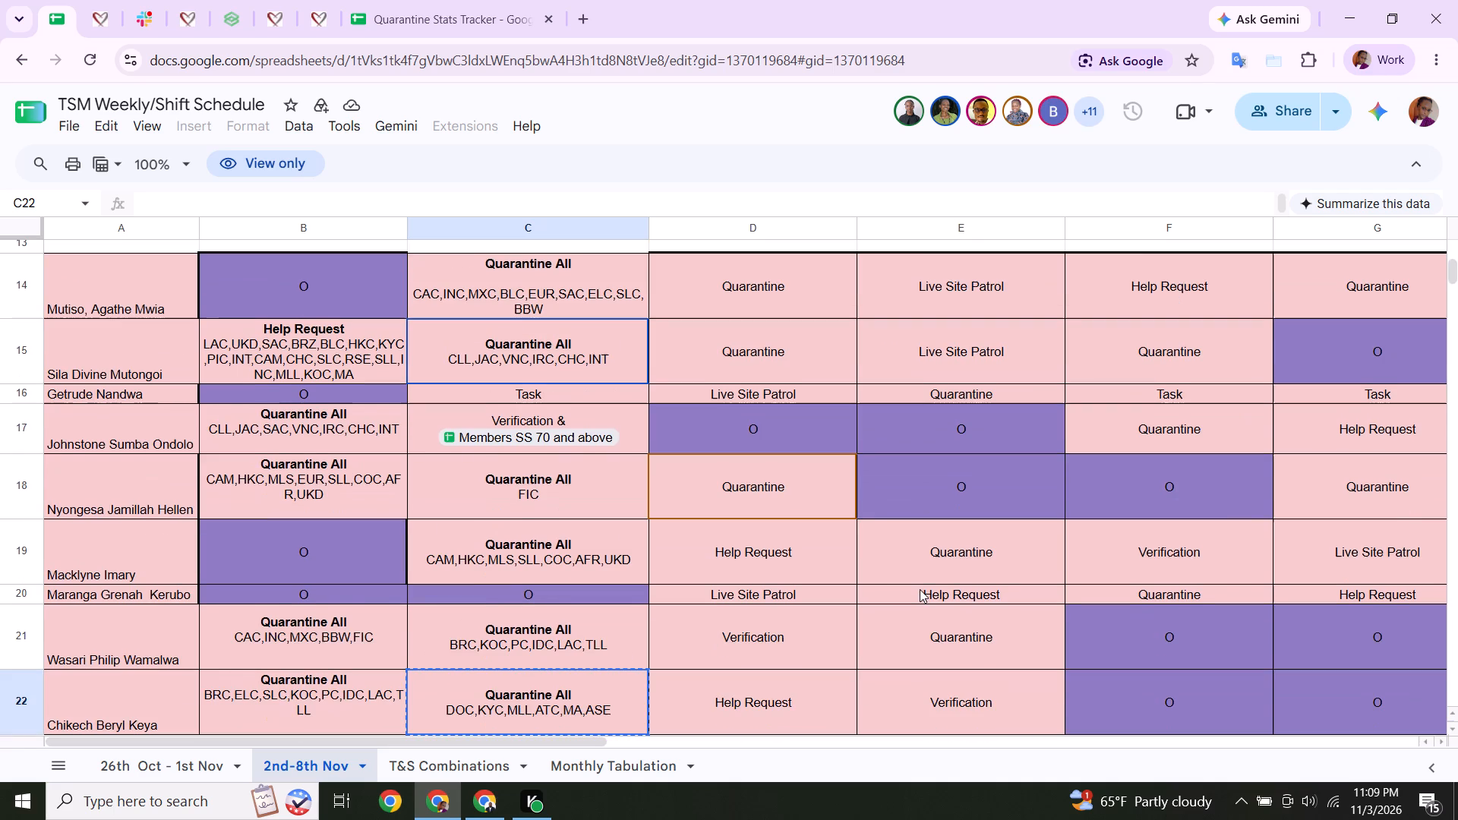
scroll(920, 589, "down", 2)
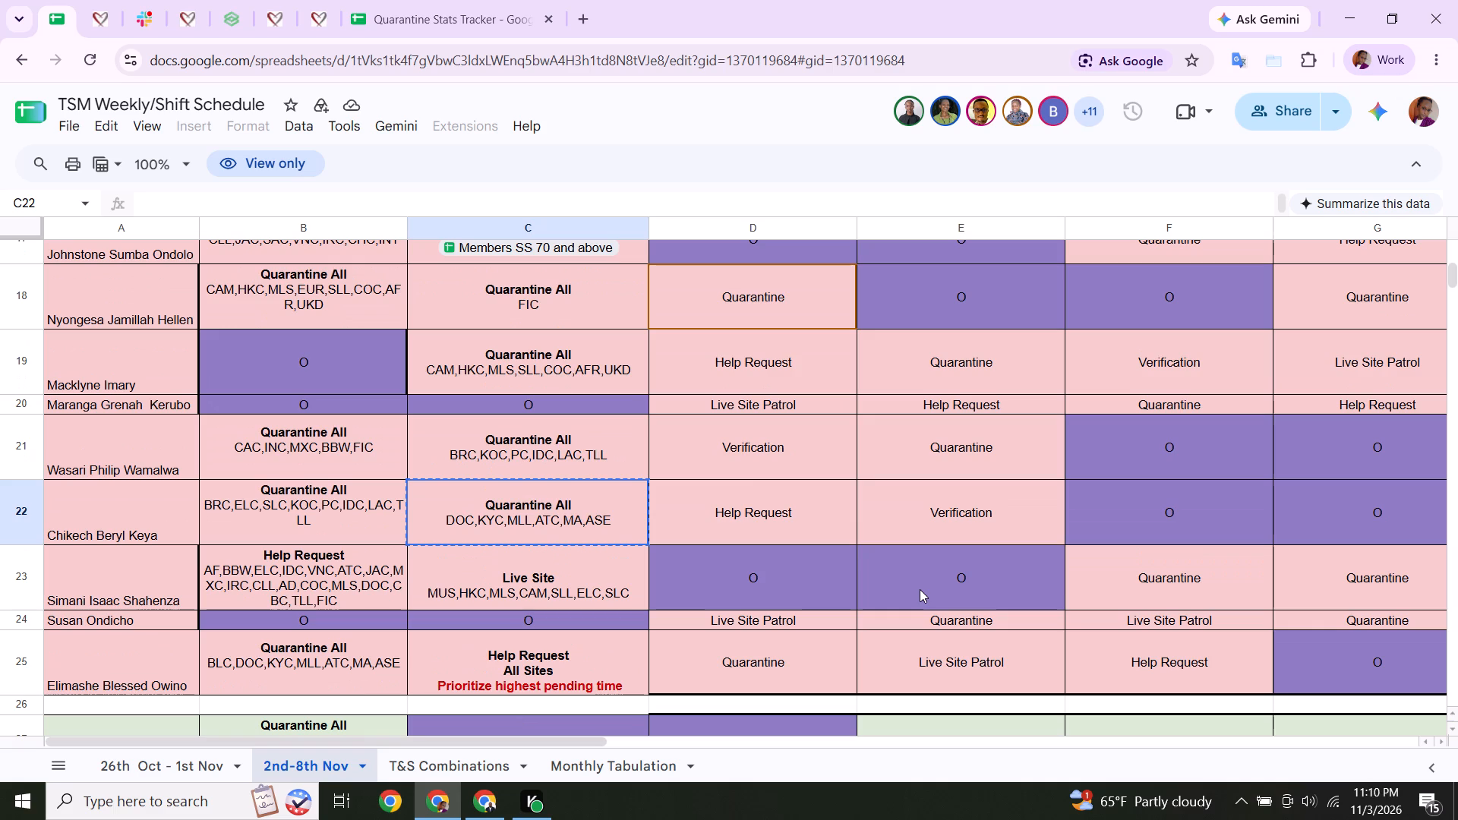
scroll(919, 589, "up", 2)
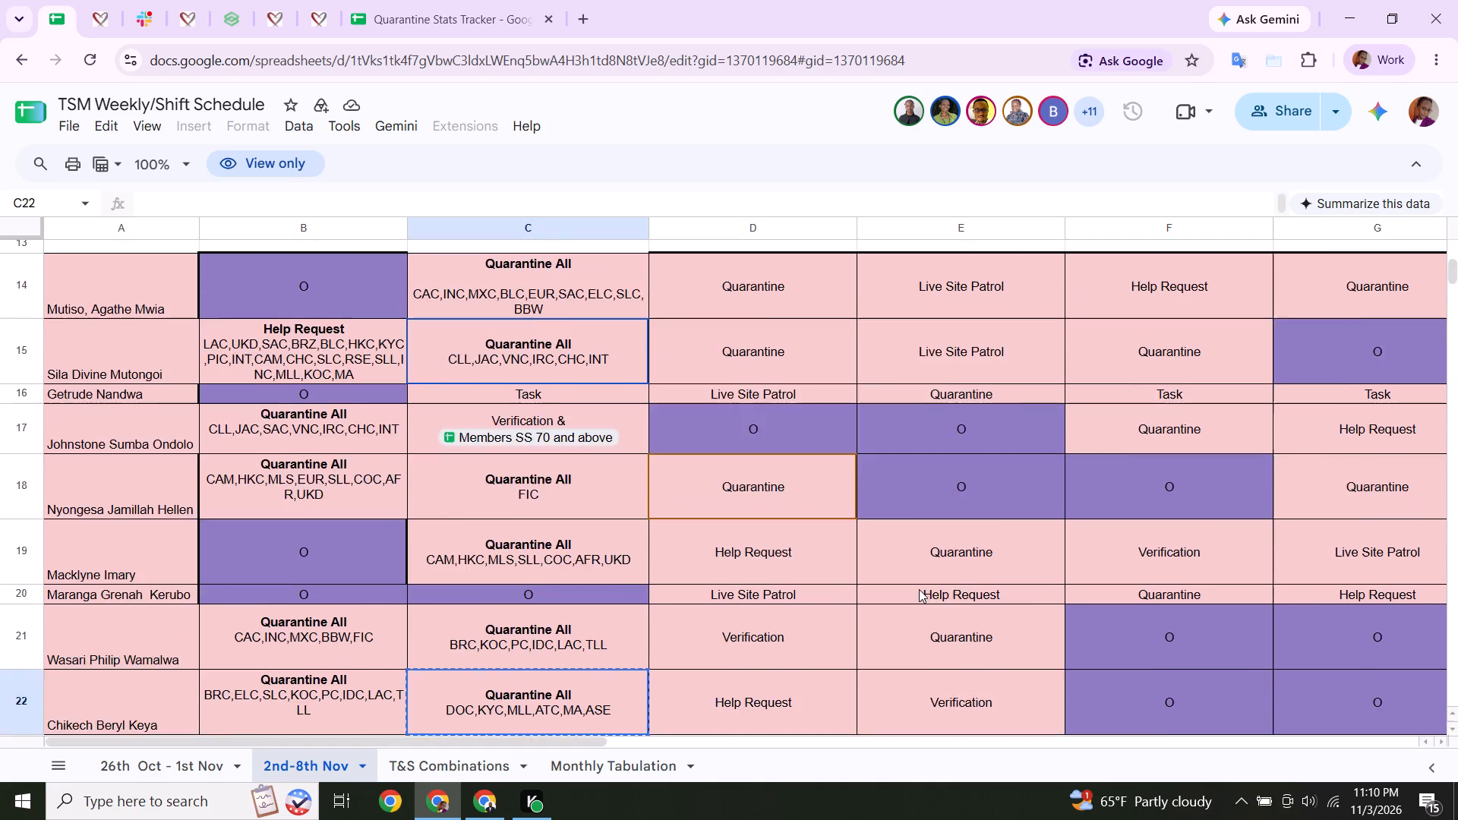
scroll(919, 589, "up", 1)
scroll(919, 589, "down", 3)
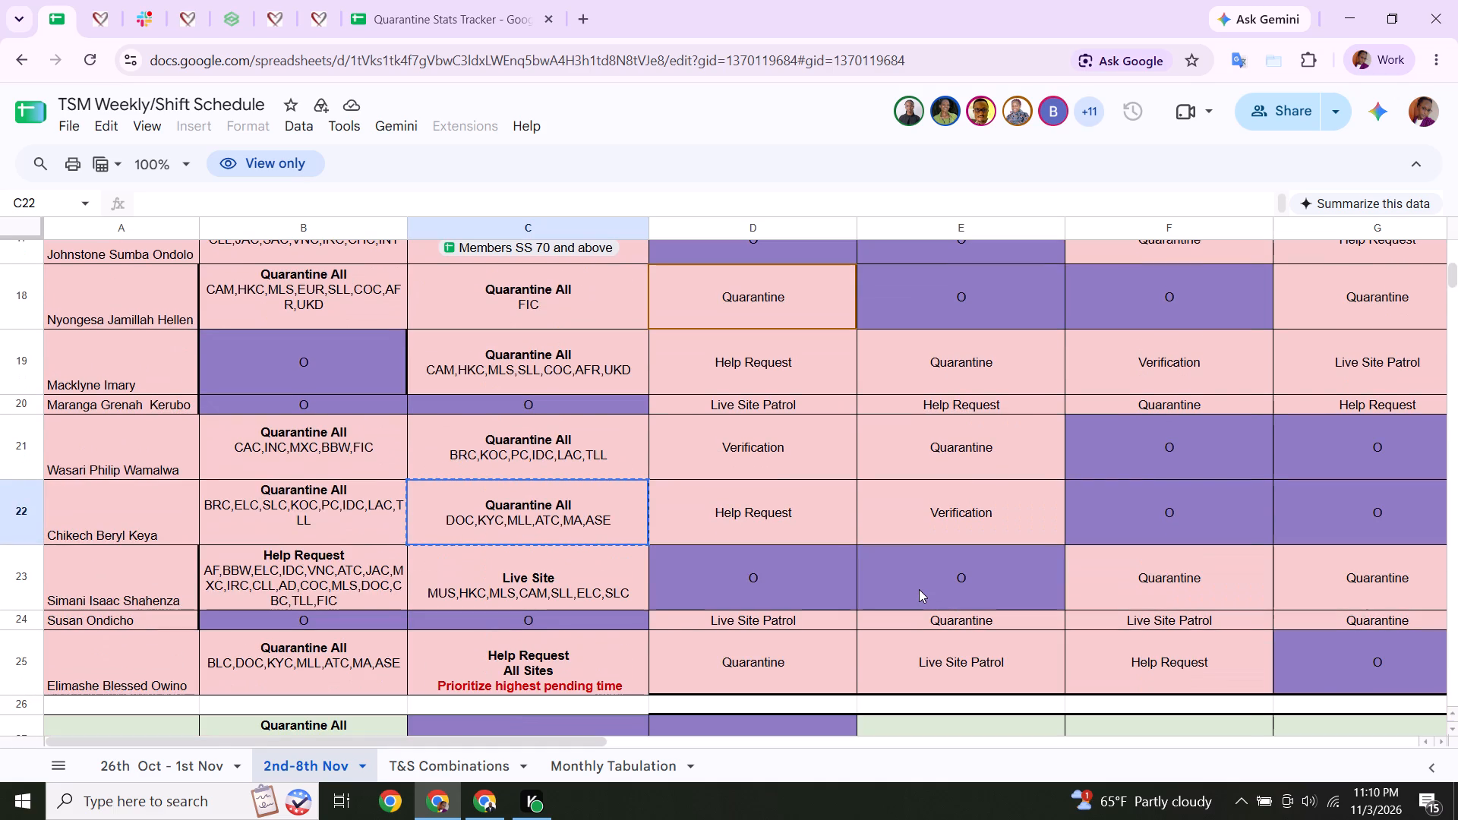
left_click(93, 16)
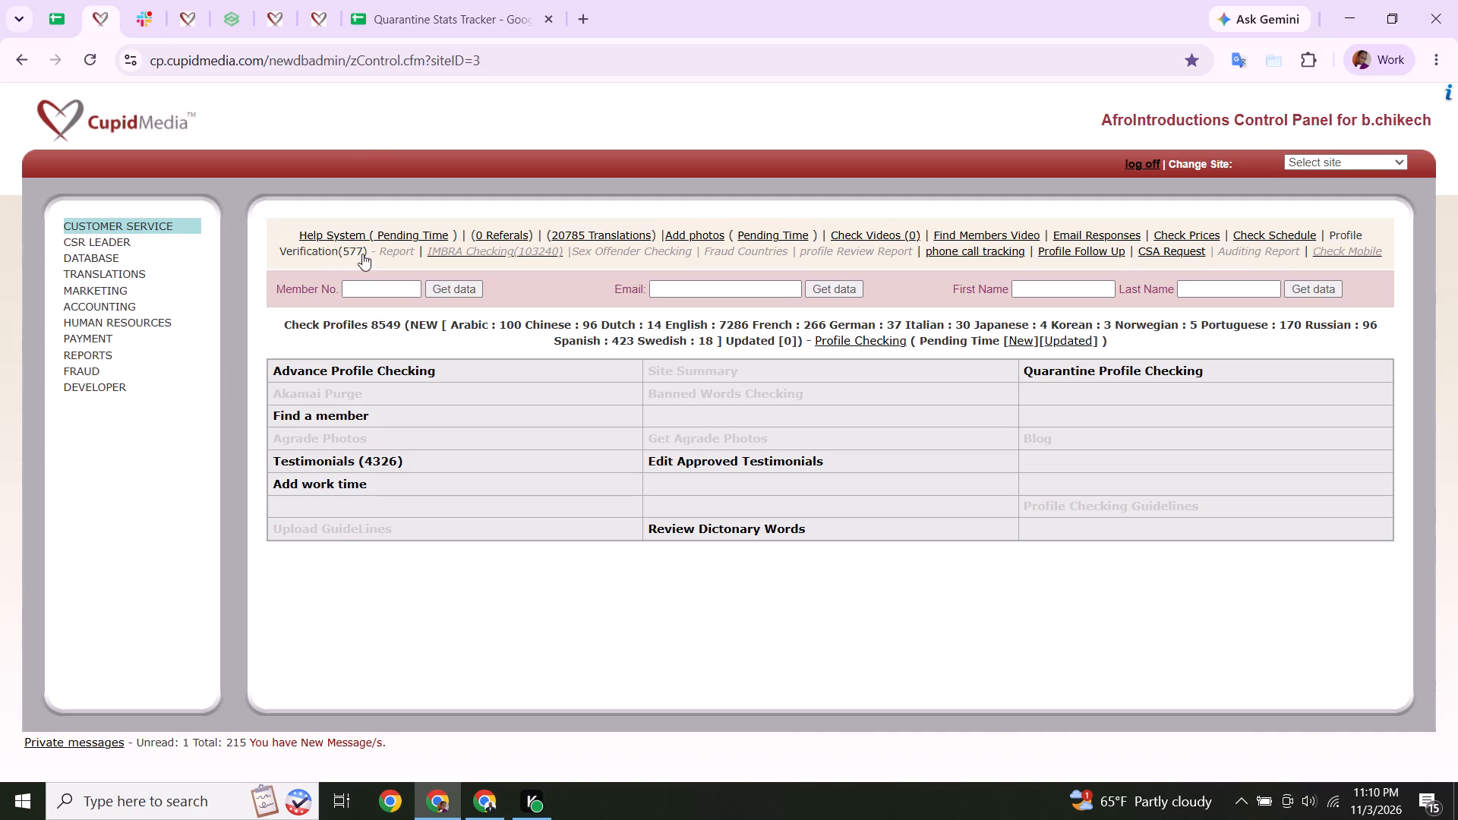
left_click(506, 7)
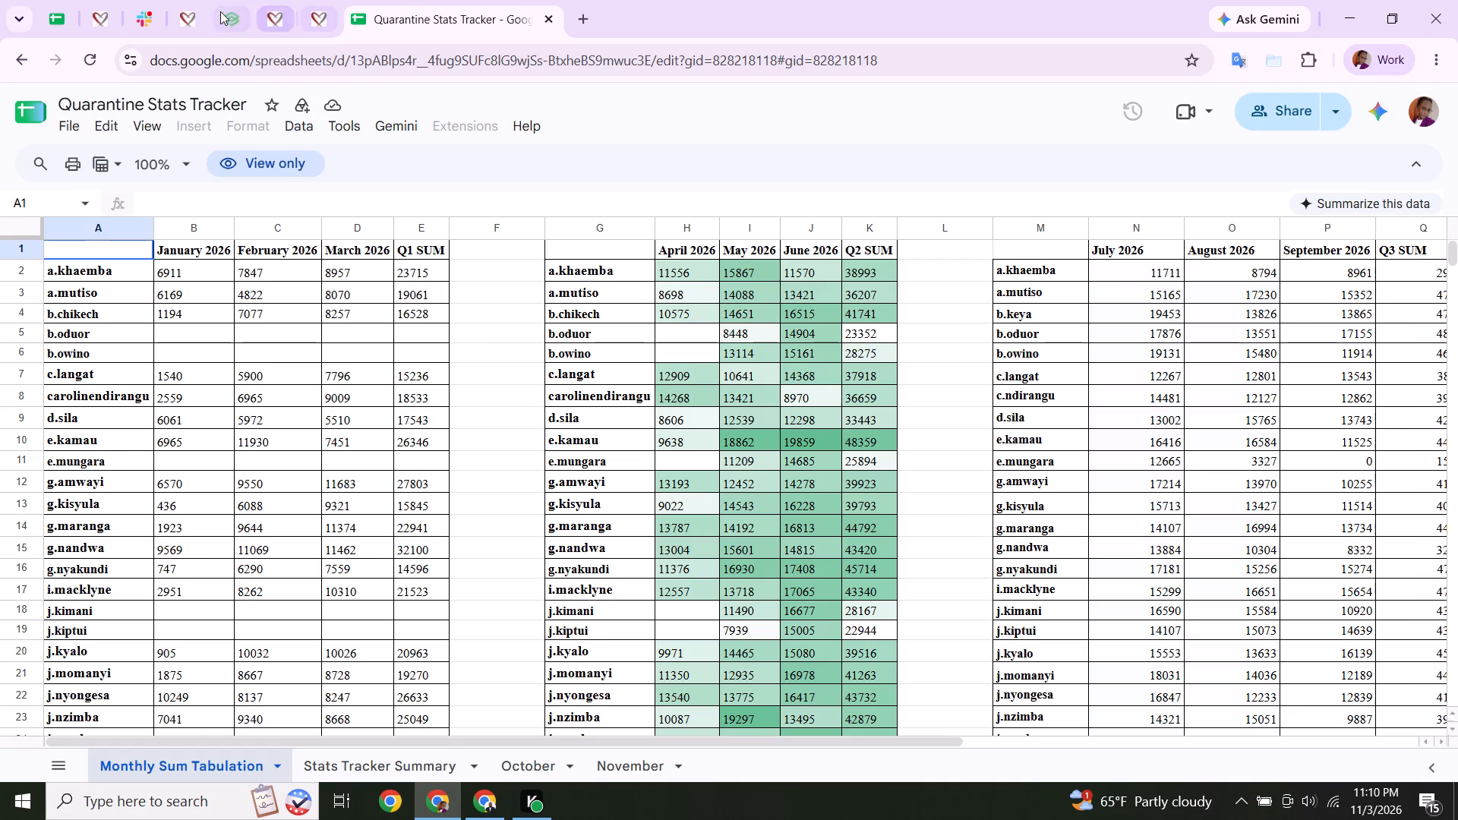
Close the empty AsianDating and Muslima quarantine queues.
left_click(279, 14)
right_click(279, 14)
left_click(358, 421)
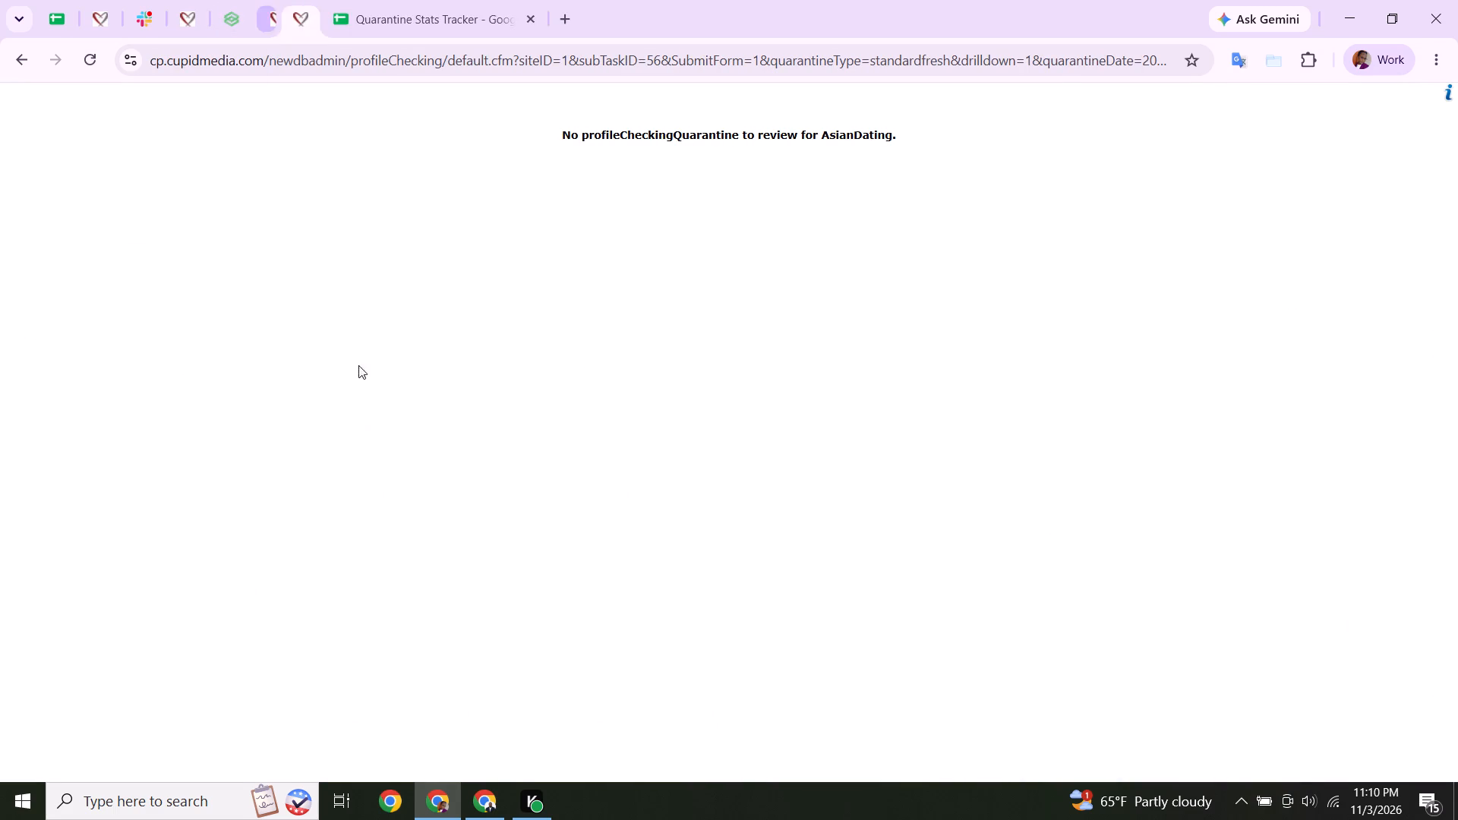
right_click(276, 16)
left_click(356, 428)
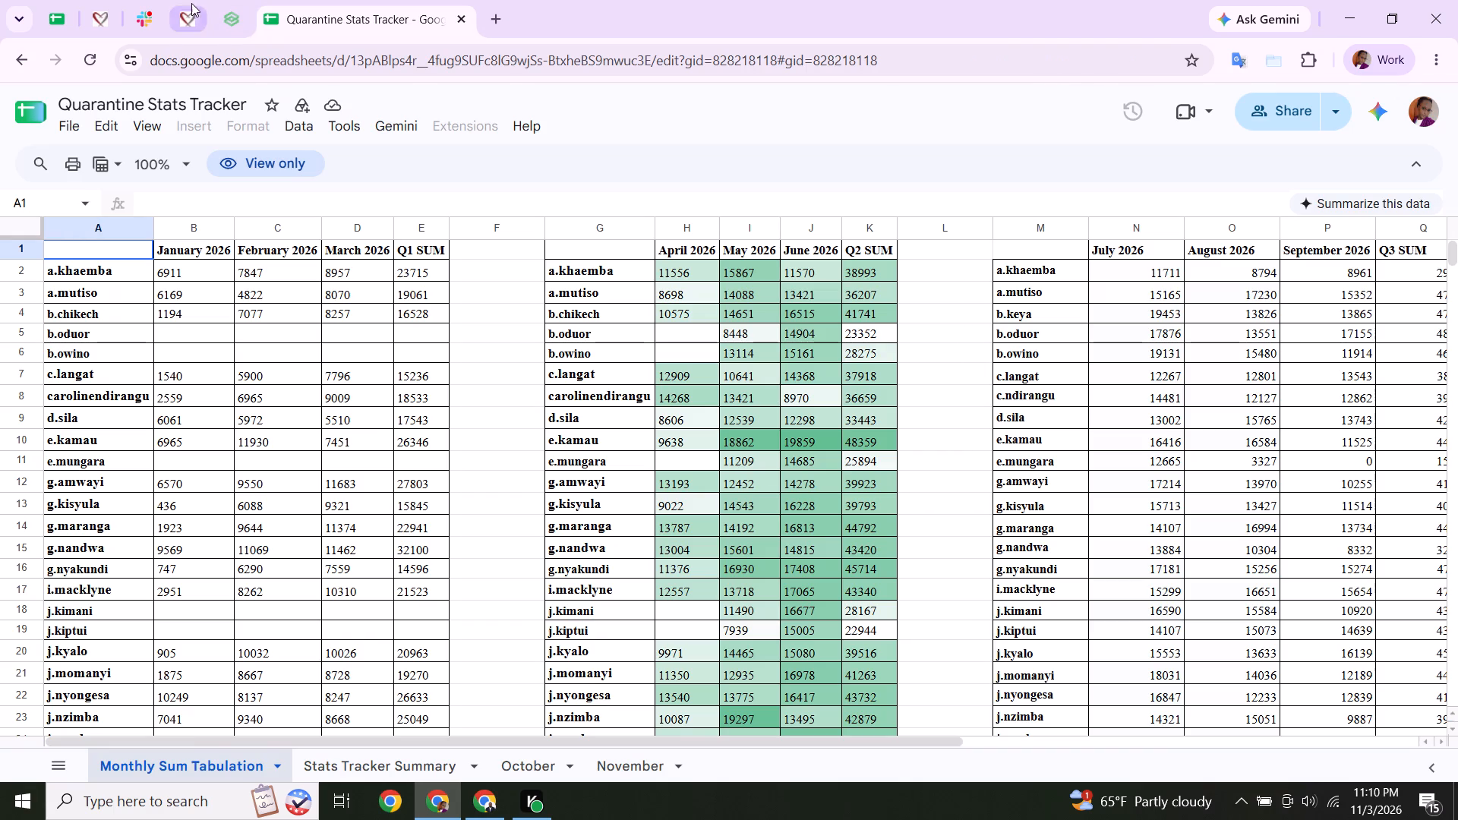
Return to the quarantine overview and examine the pending profiles per site and the reviewer assignments.
left_click(189, 13)
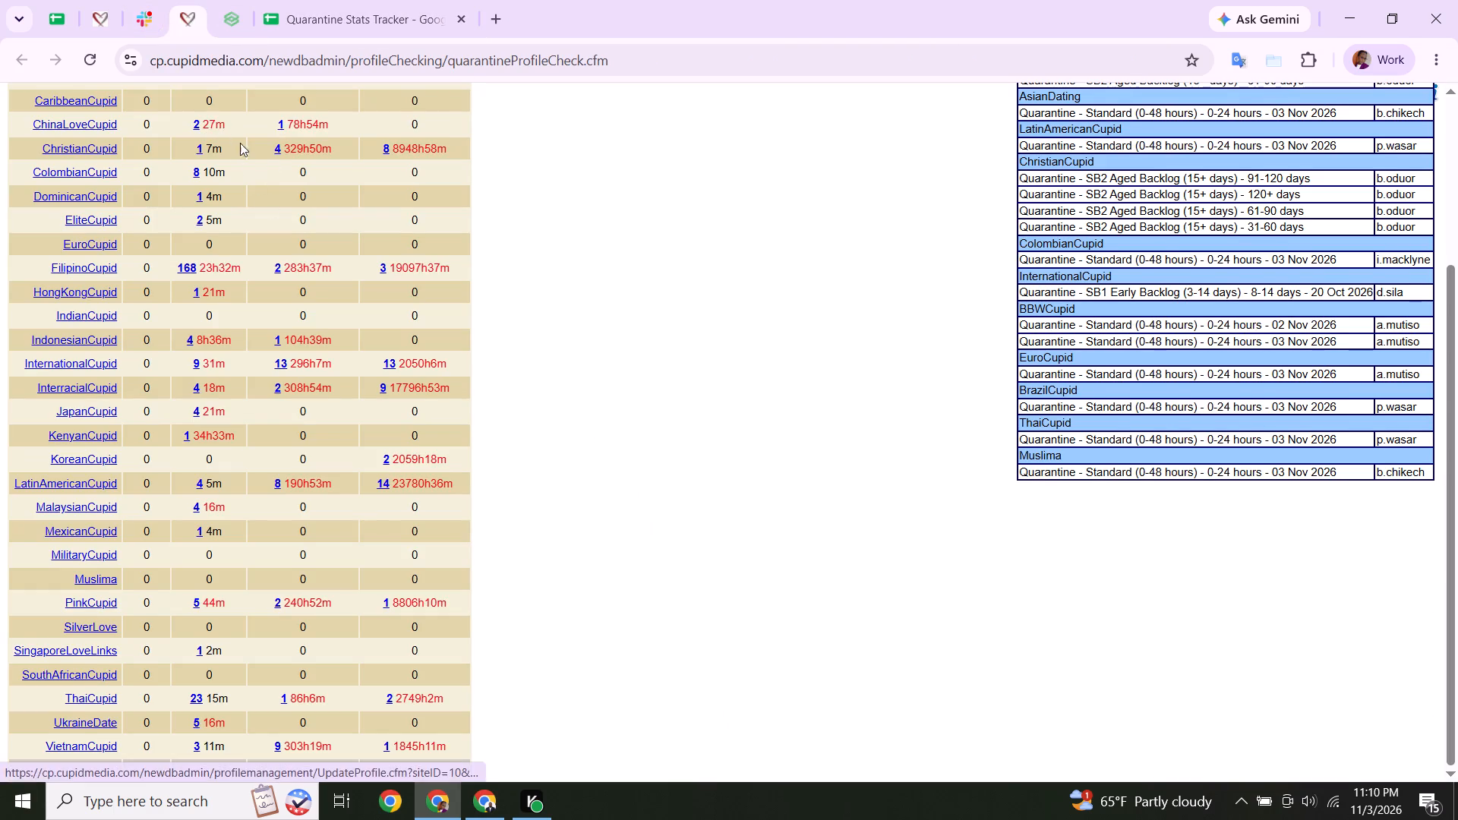
scroll(272, 156, "up", 2)
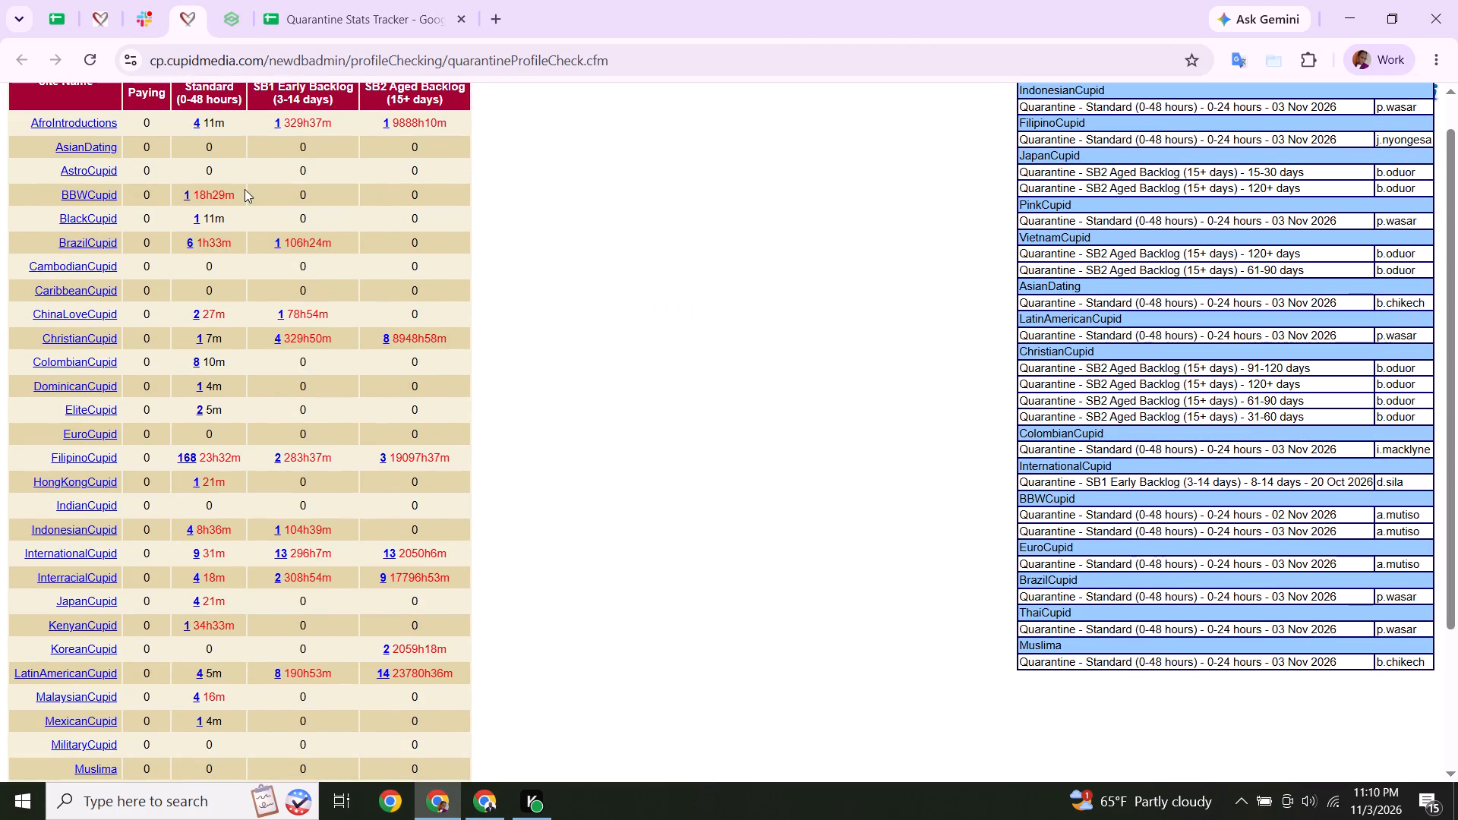
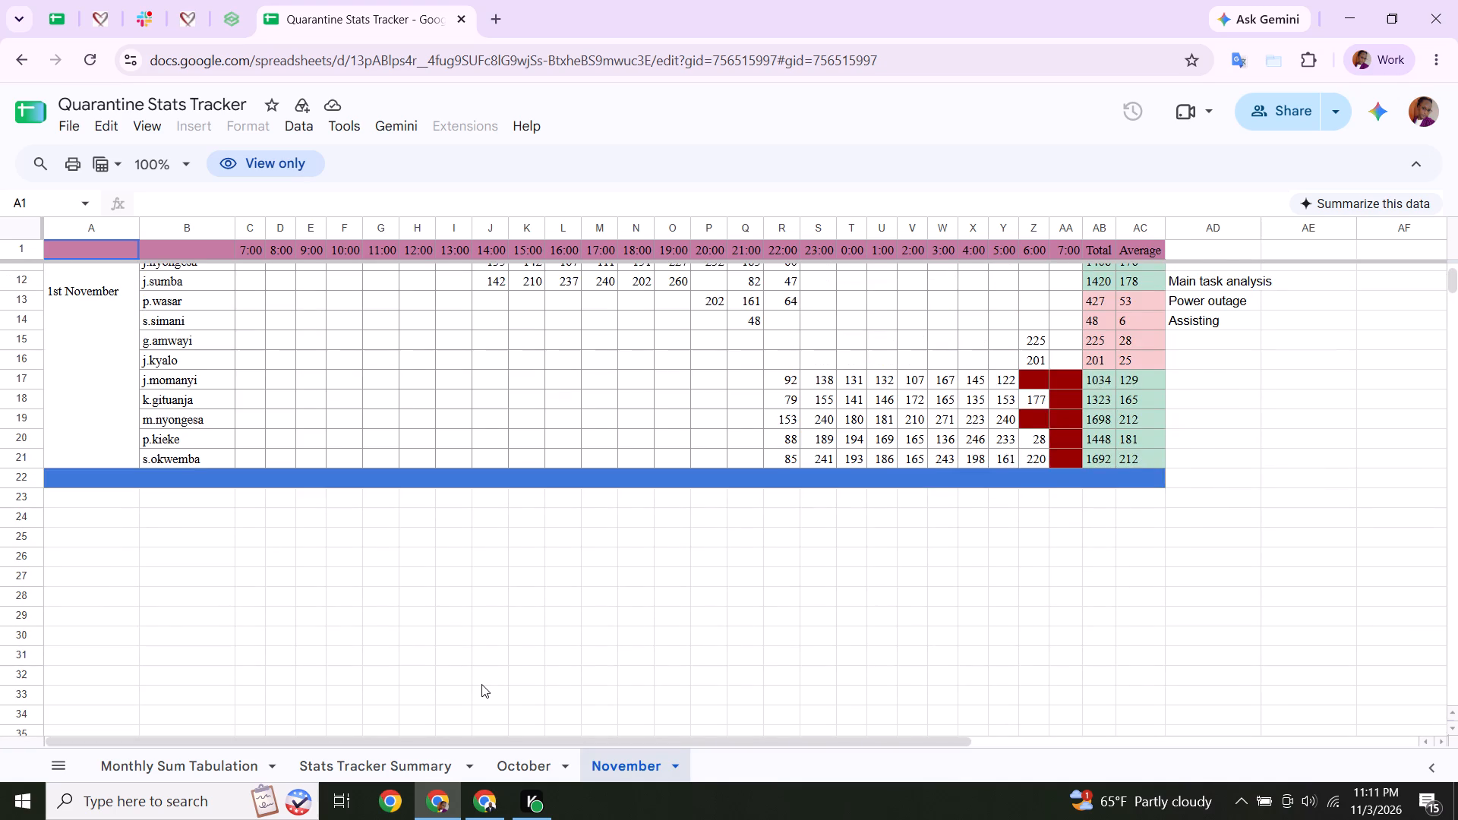
Examine the 1st November hourly figures in the Quarantine Stats Tracker's November sheet and check the current date and time.
scroll(481, 684, "up", 8)
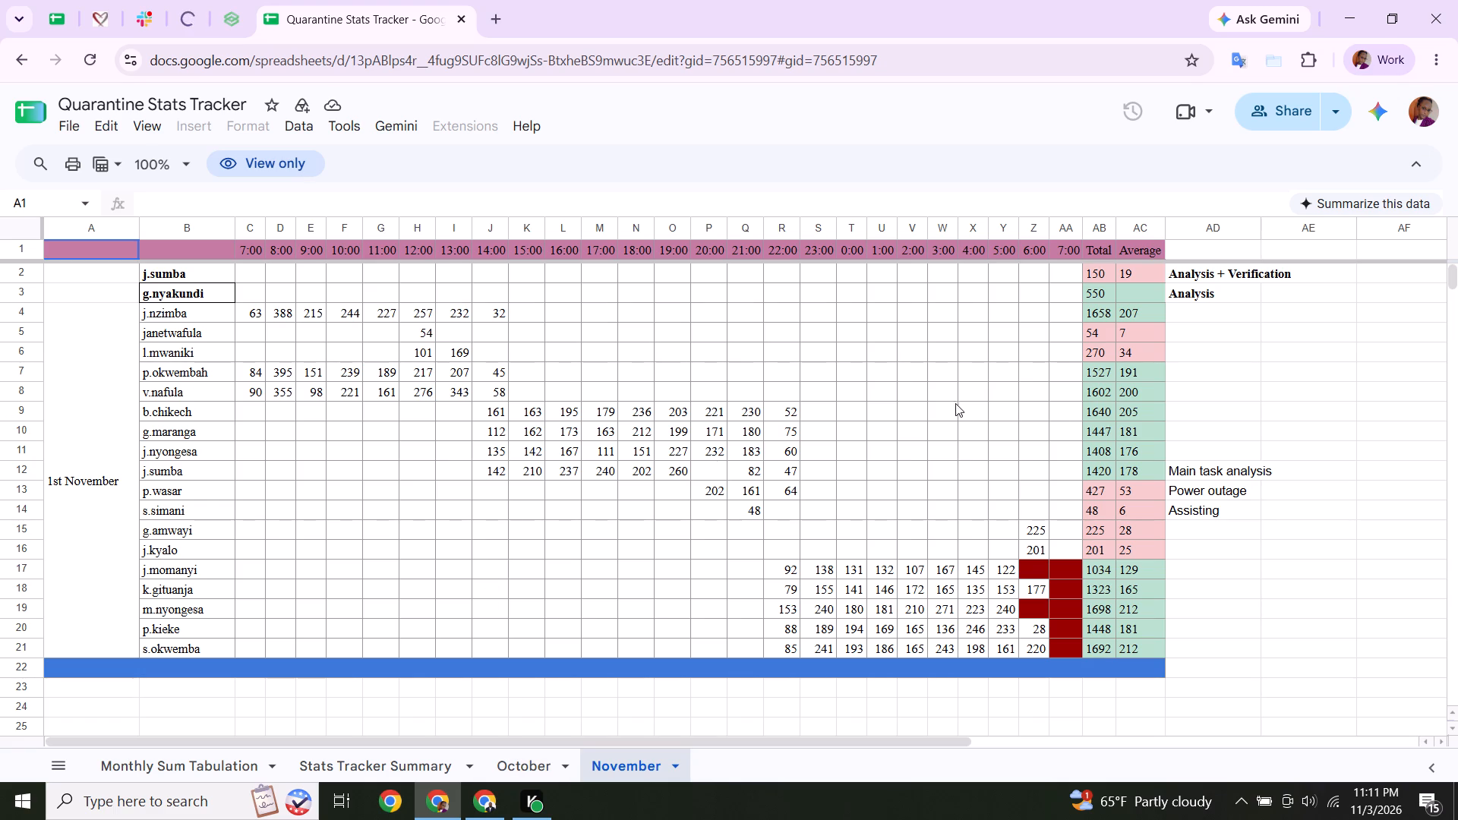
left_click(1375, 812)
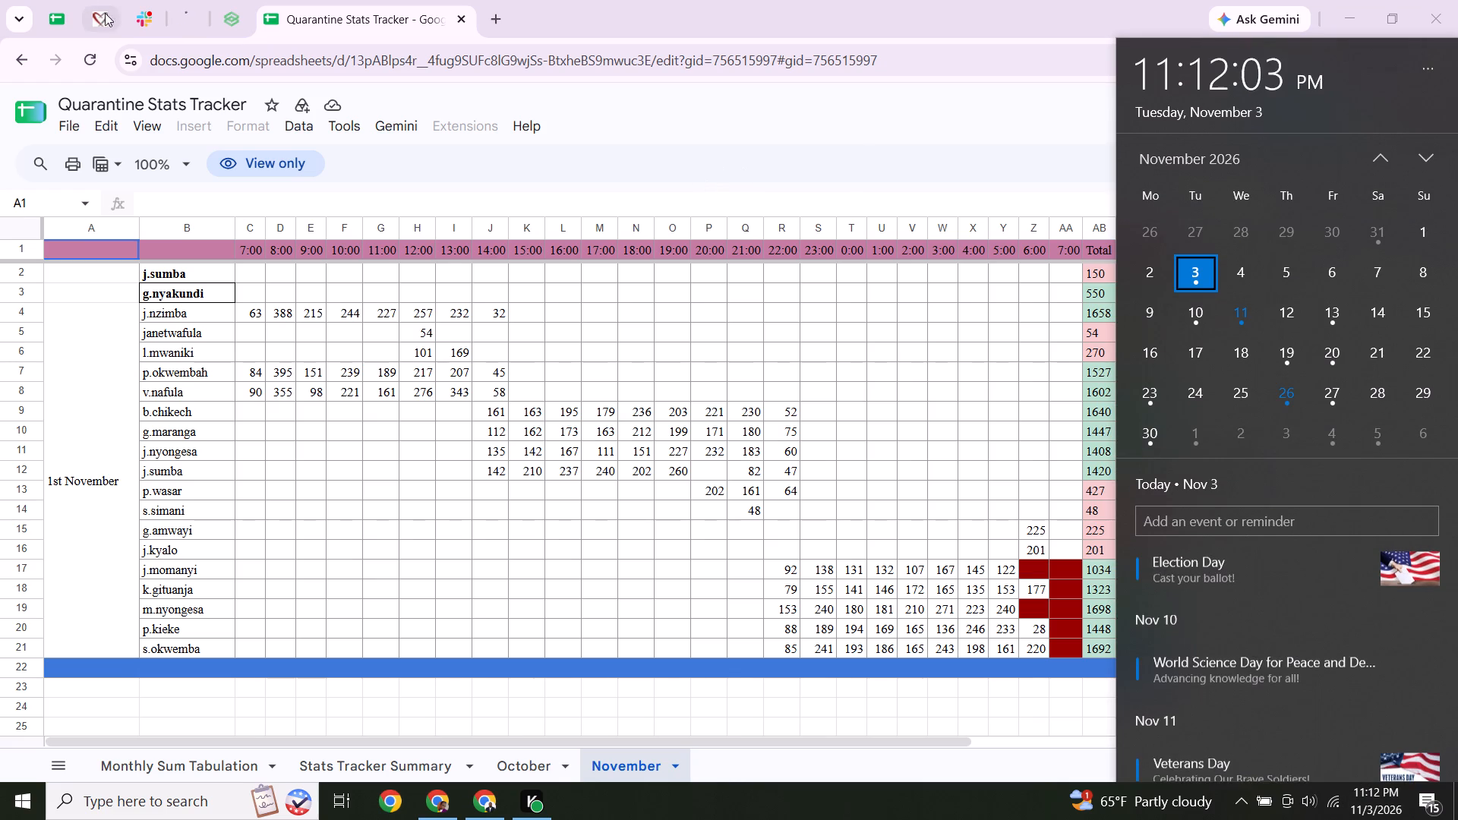
In the TSM Weekly/Shift Schedule, examine the team's assignments up to Sunday, 1 November in the 26th Oct - 1st Nov sheet.
left_click(62, 14)
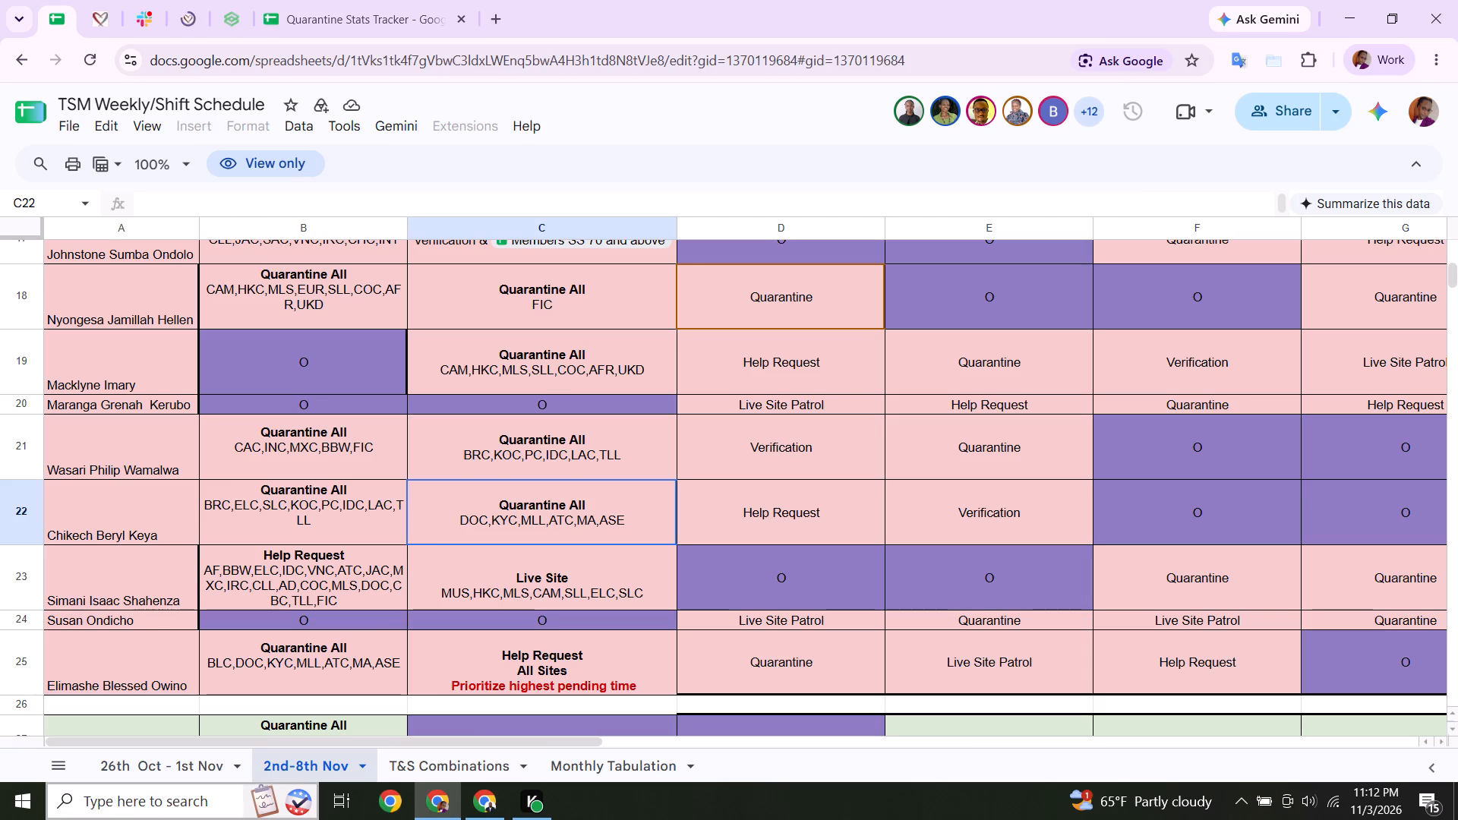
left_click(144, 772)
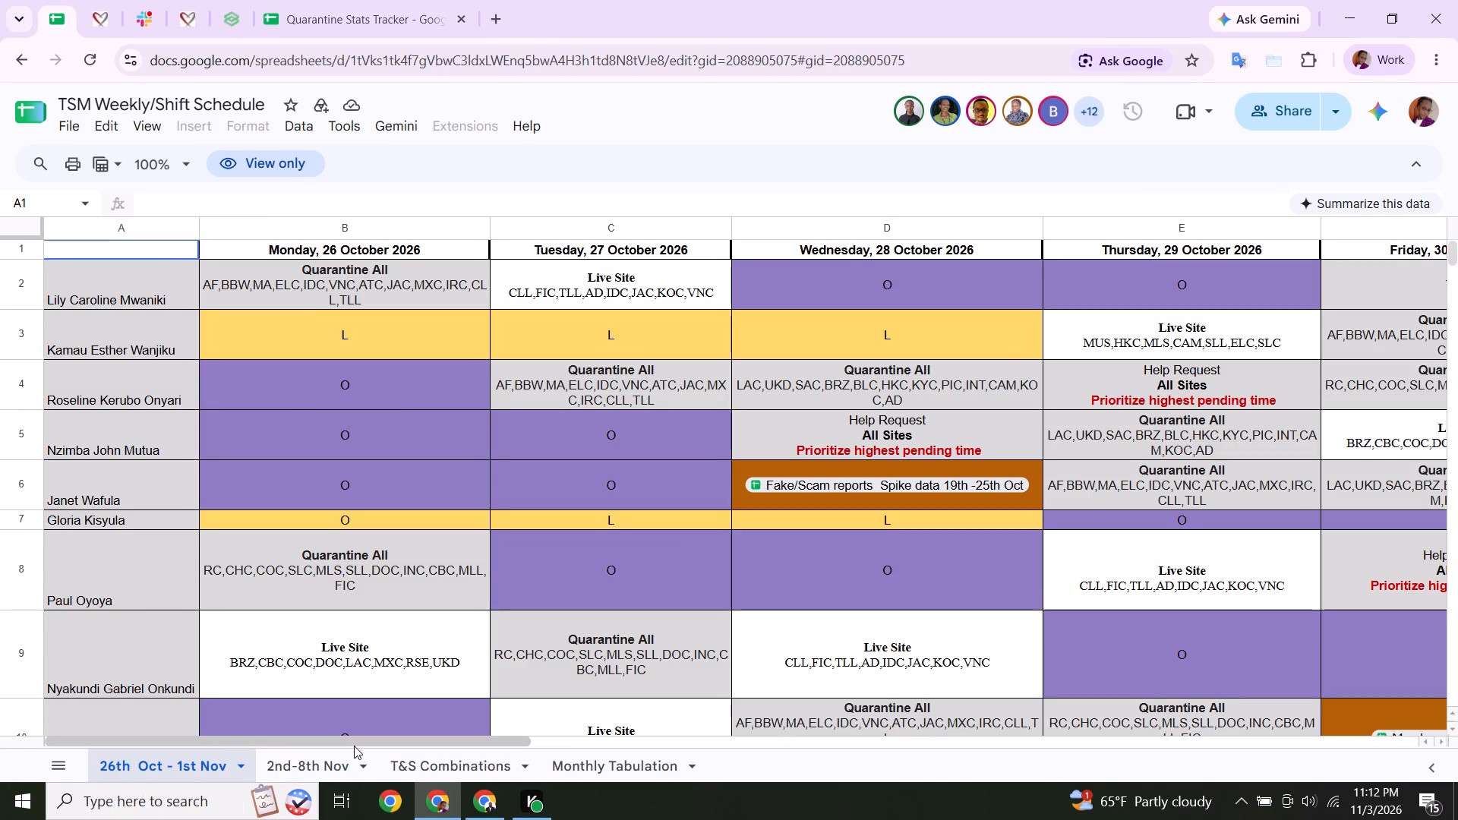
left_click_drag(354, 746, 721, 727)
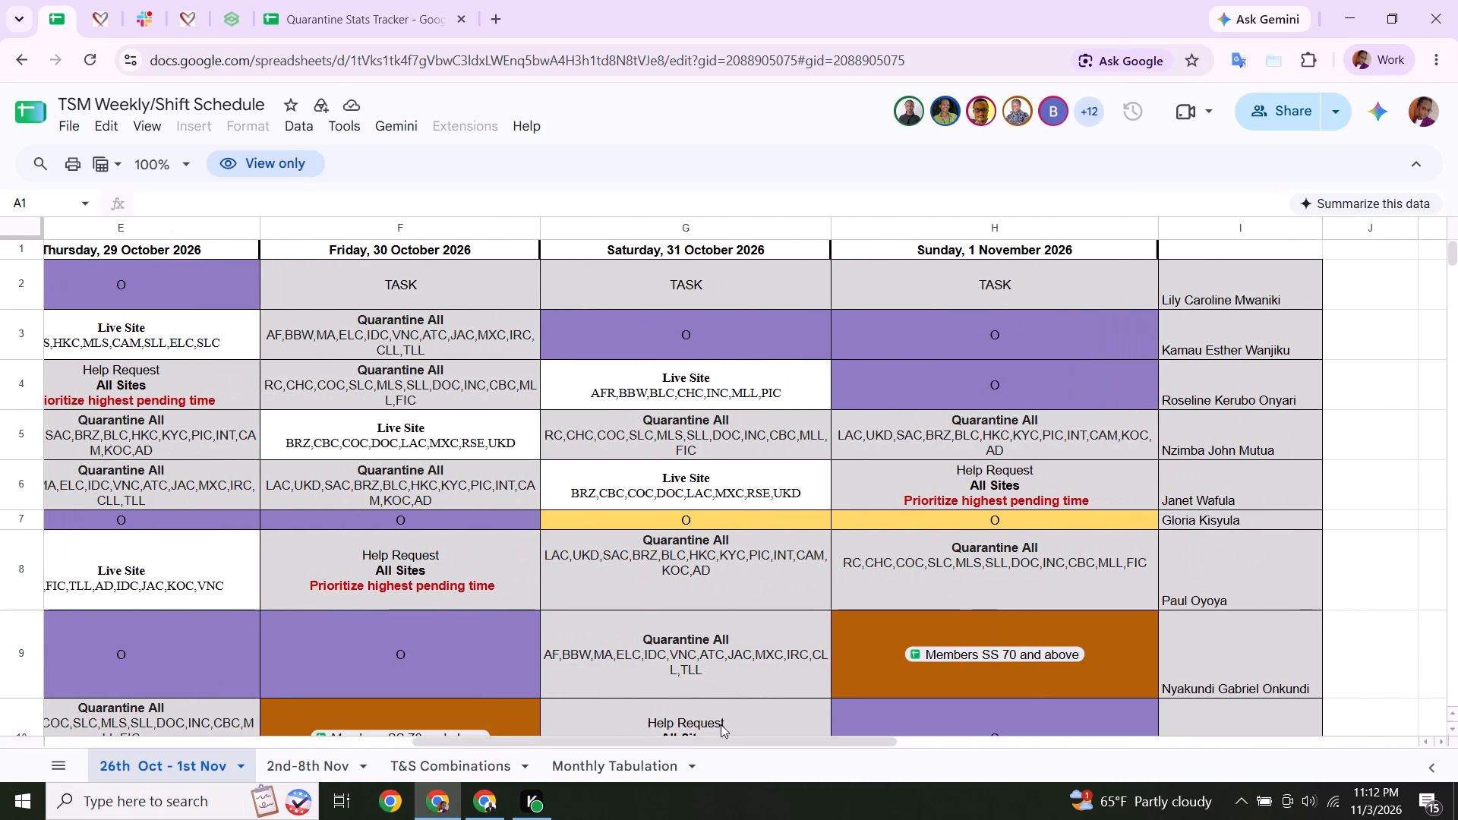
scroll(717, 651, "down", 9)
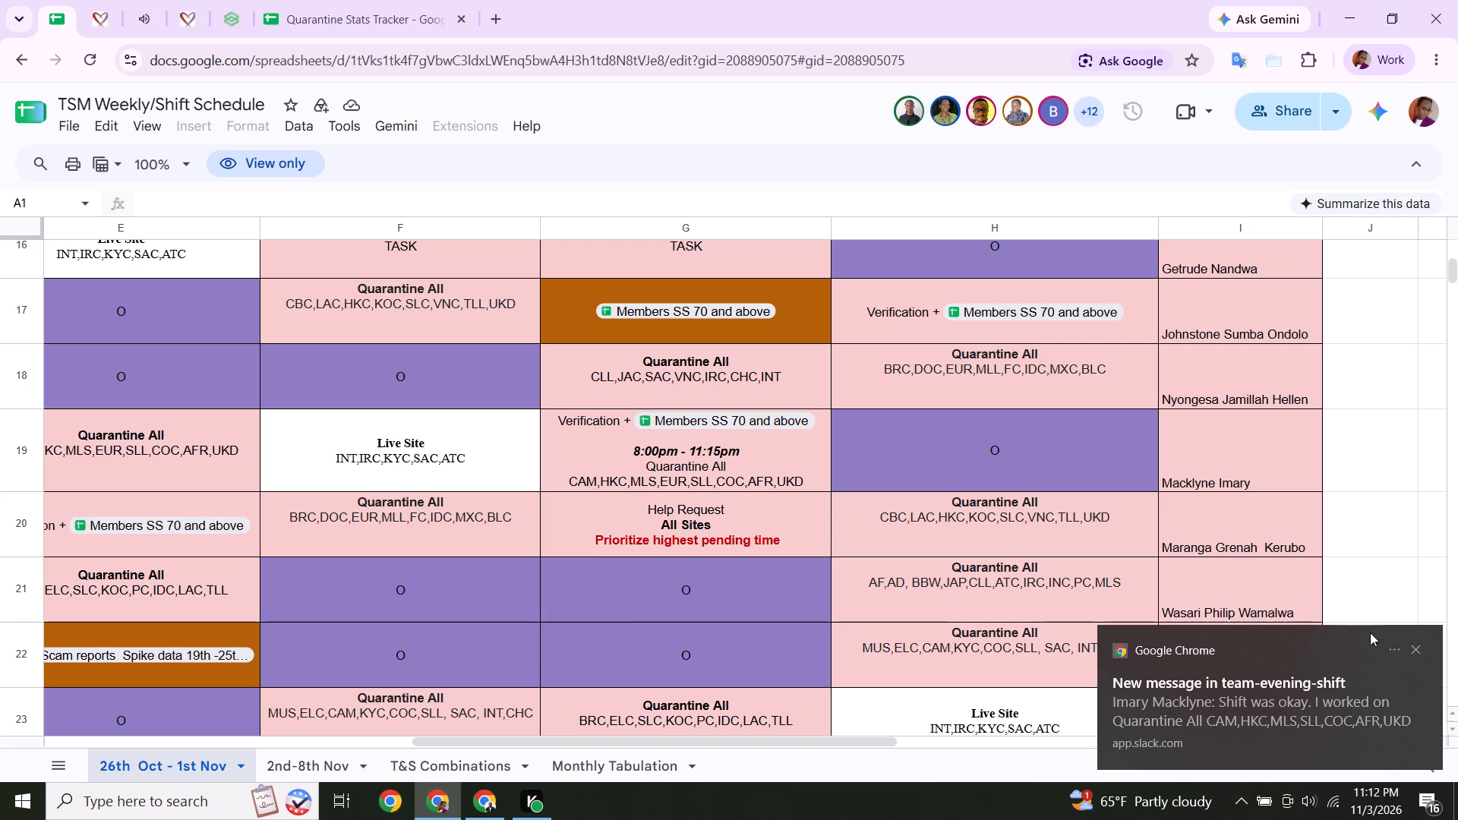
left_click(1416, 645)
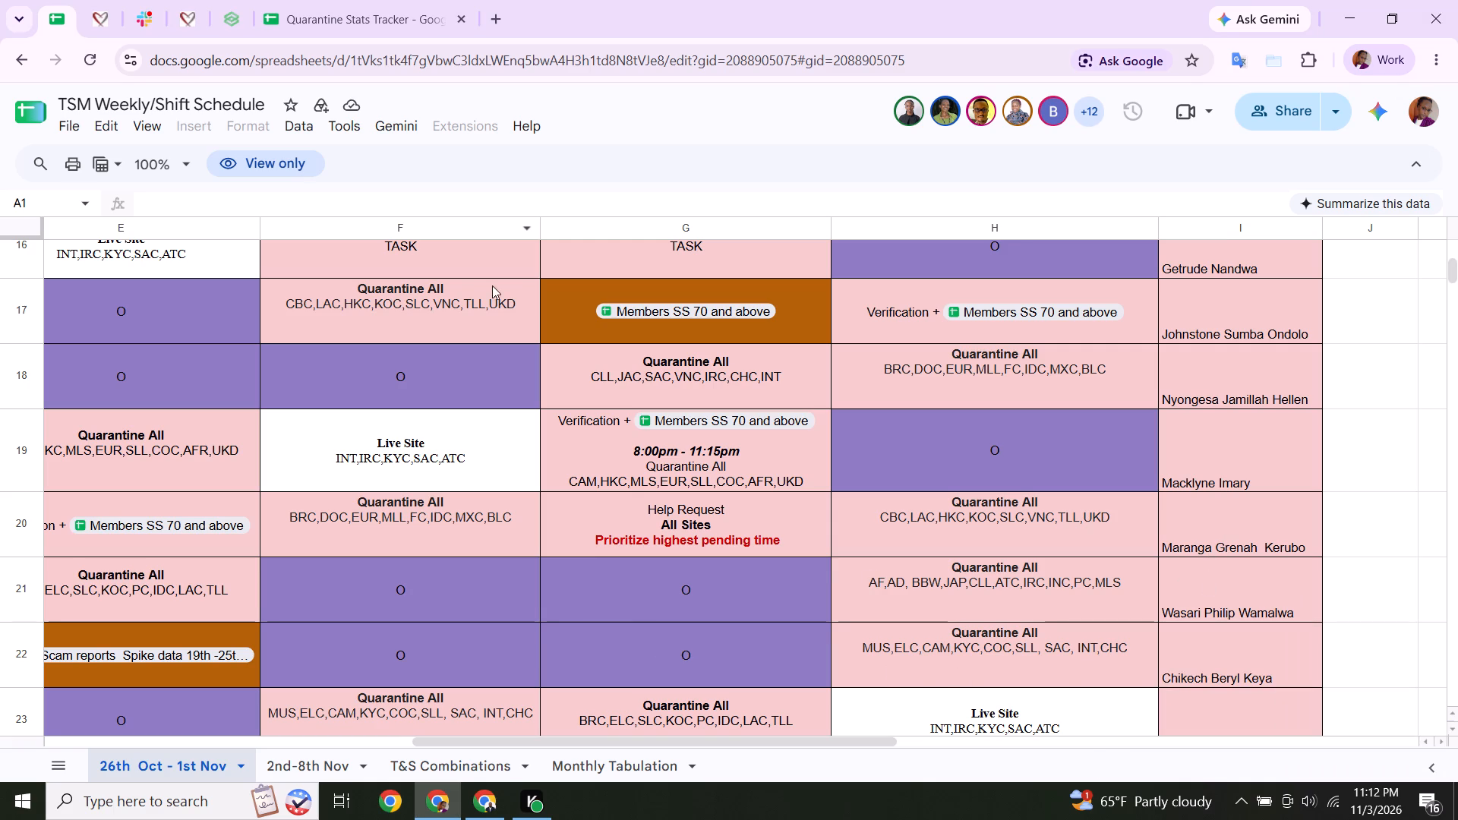
Recheck the 1st November reviewer figures in the Quarantine Stats Tracker's November sheet and close the tracker.
left_click(440, 9)
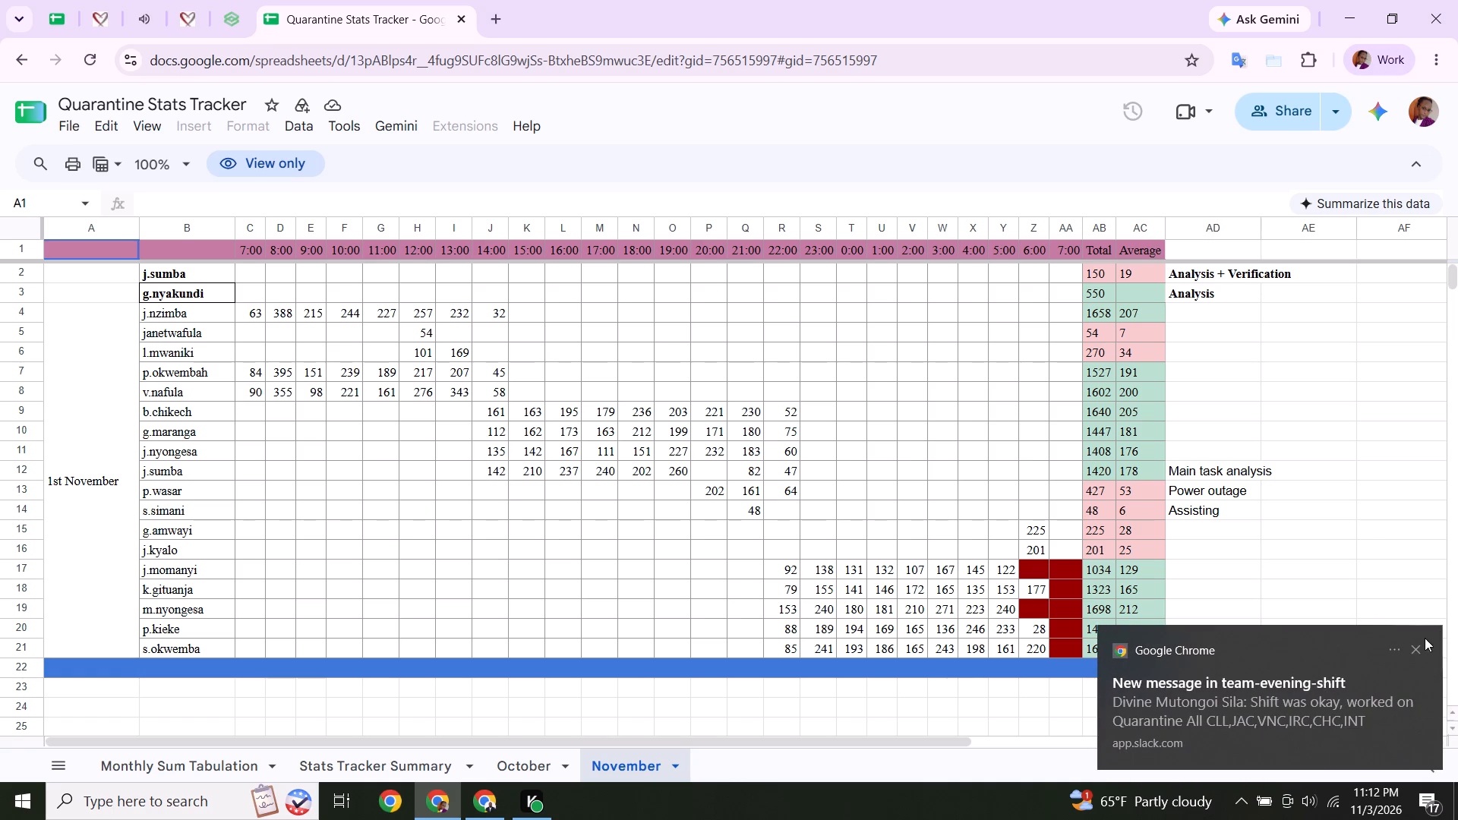
left_click(1415, 648)
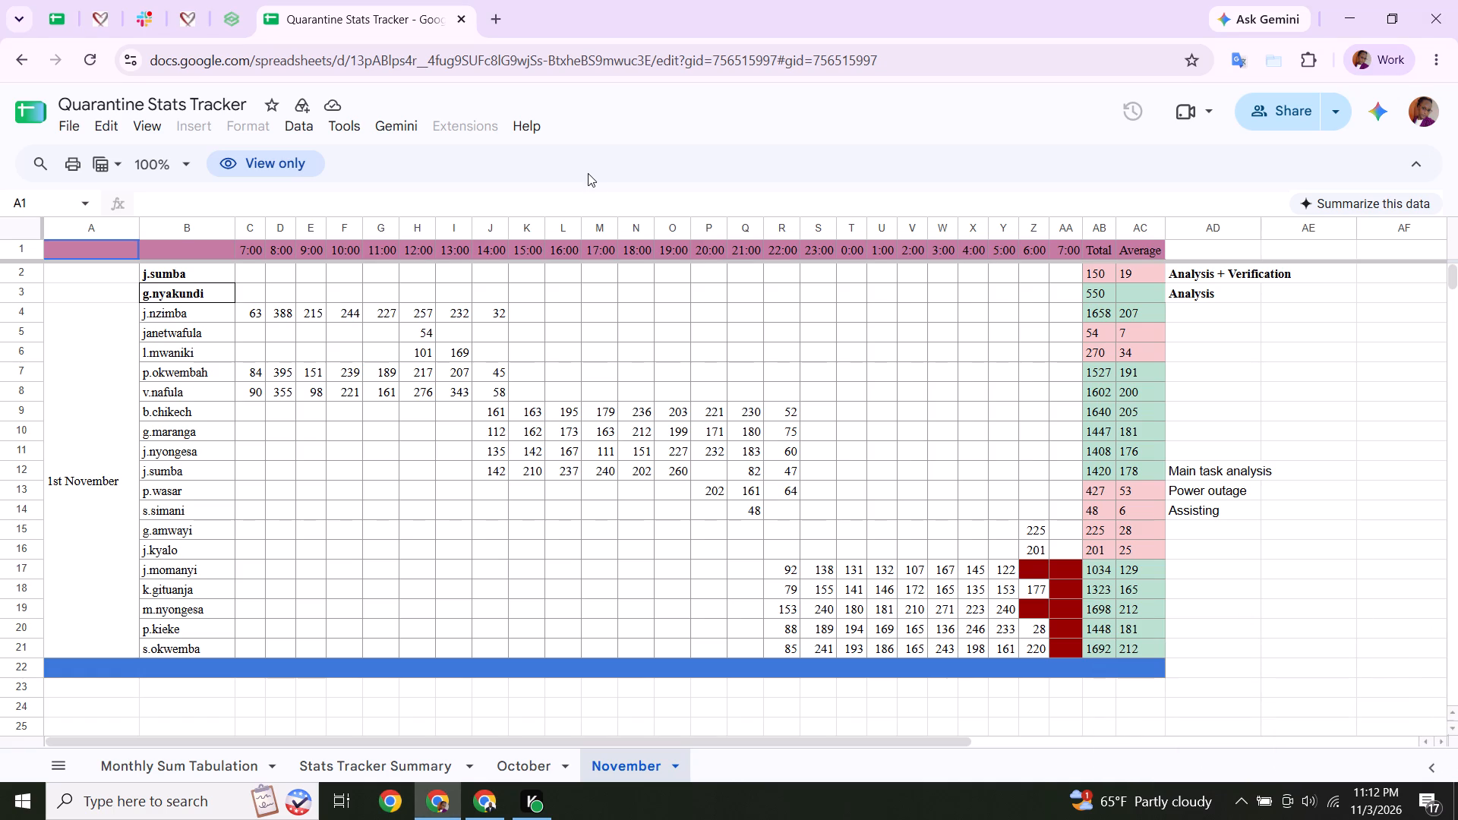
scroll(604, 359, "down", 4)
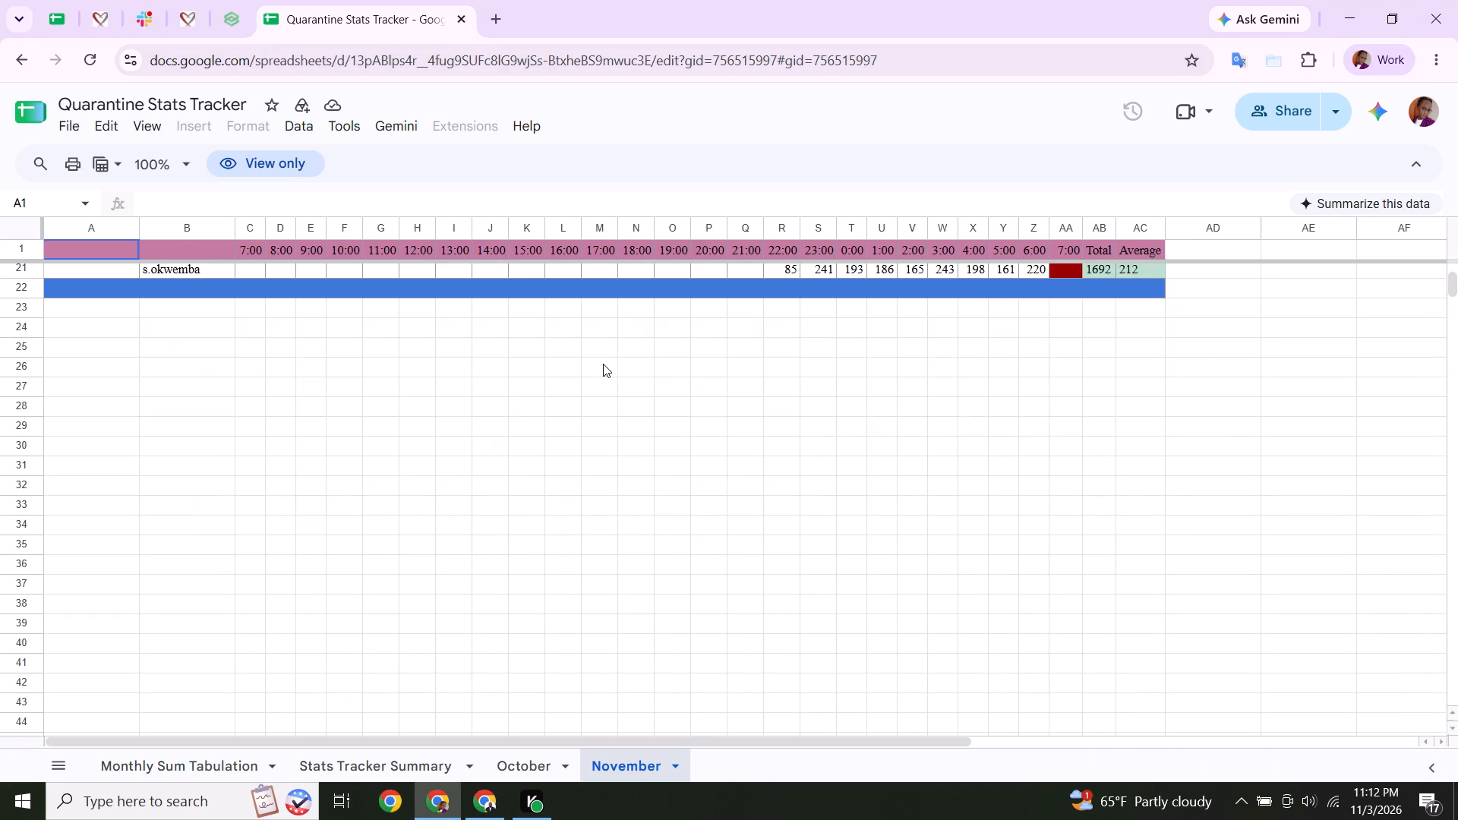
scroll(603, 364, "up", 8)
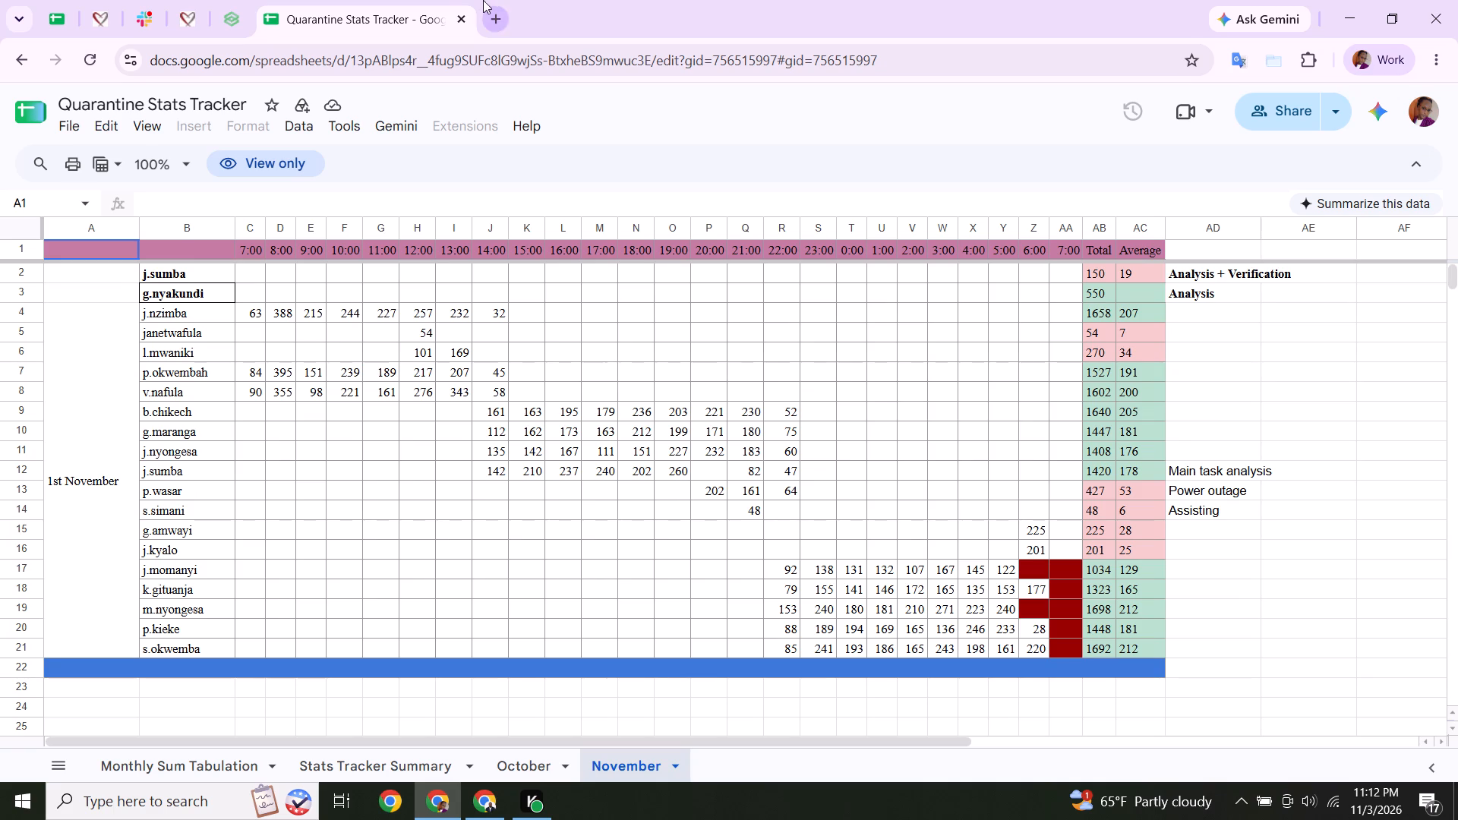
left_click(463, 19)
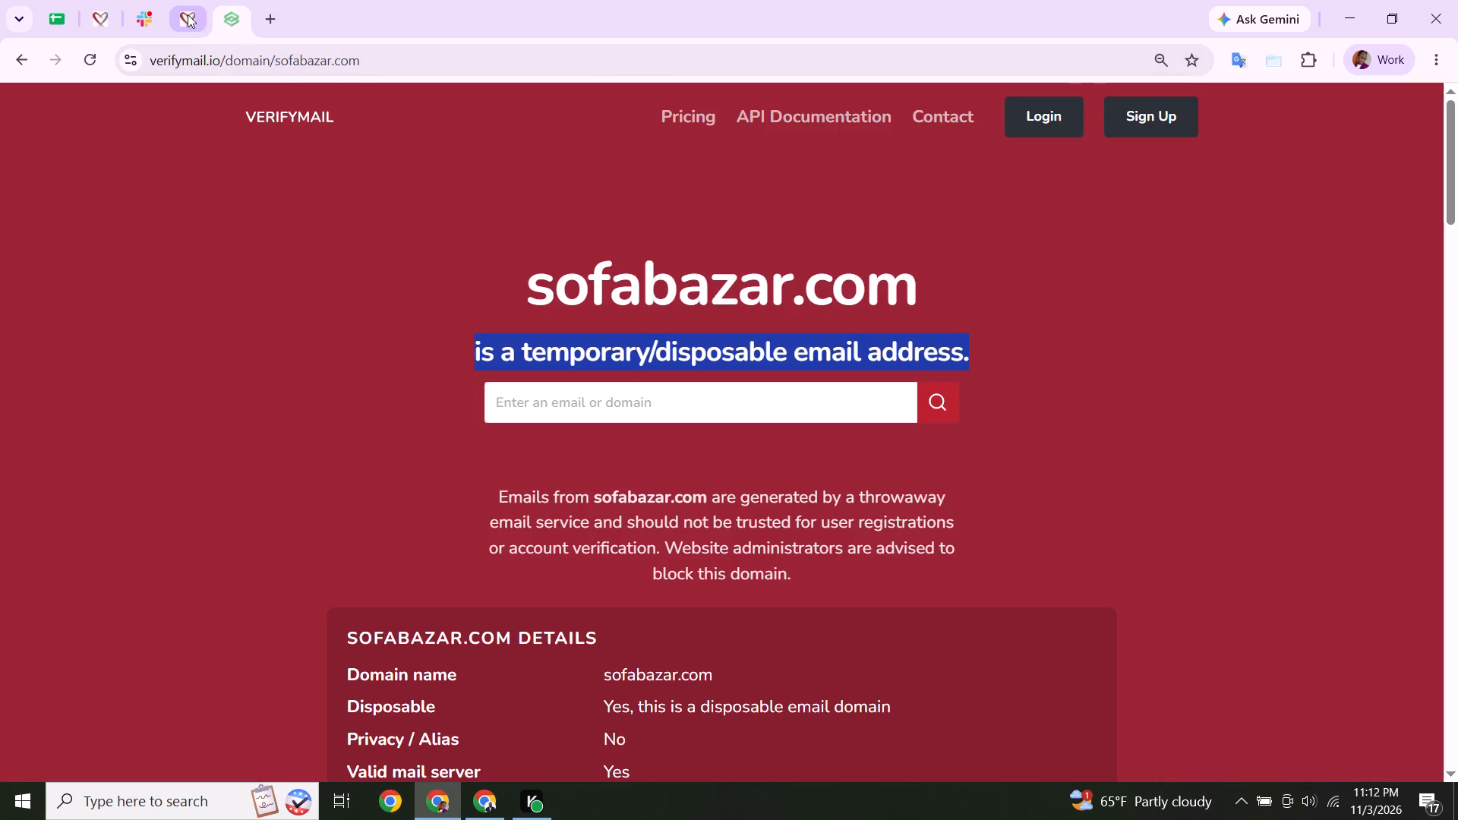
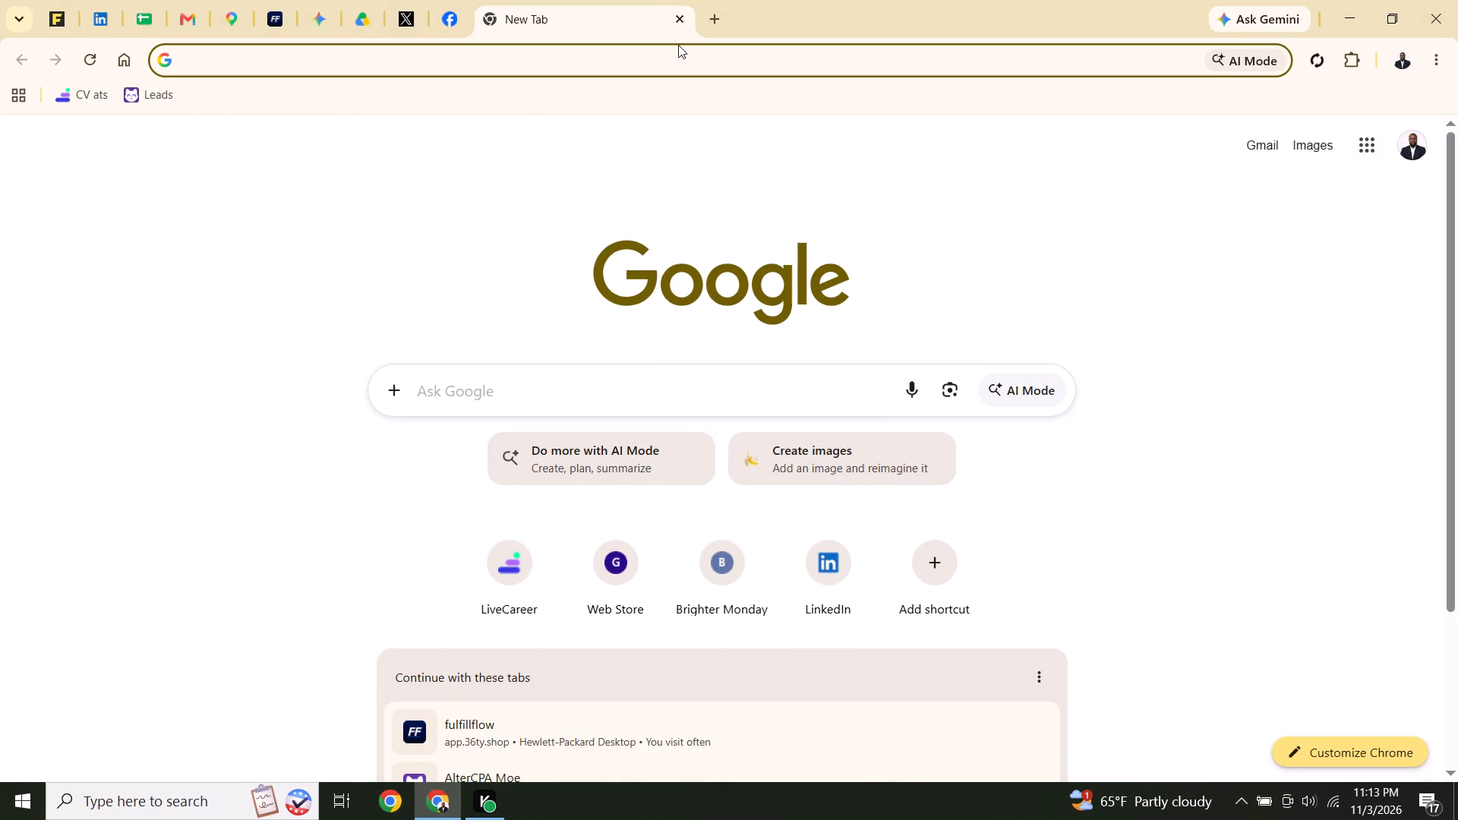
Reopen the recently closed Wireless Router administration page from the browsing history.
left_click(624, 57)
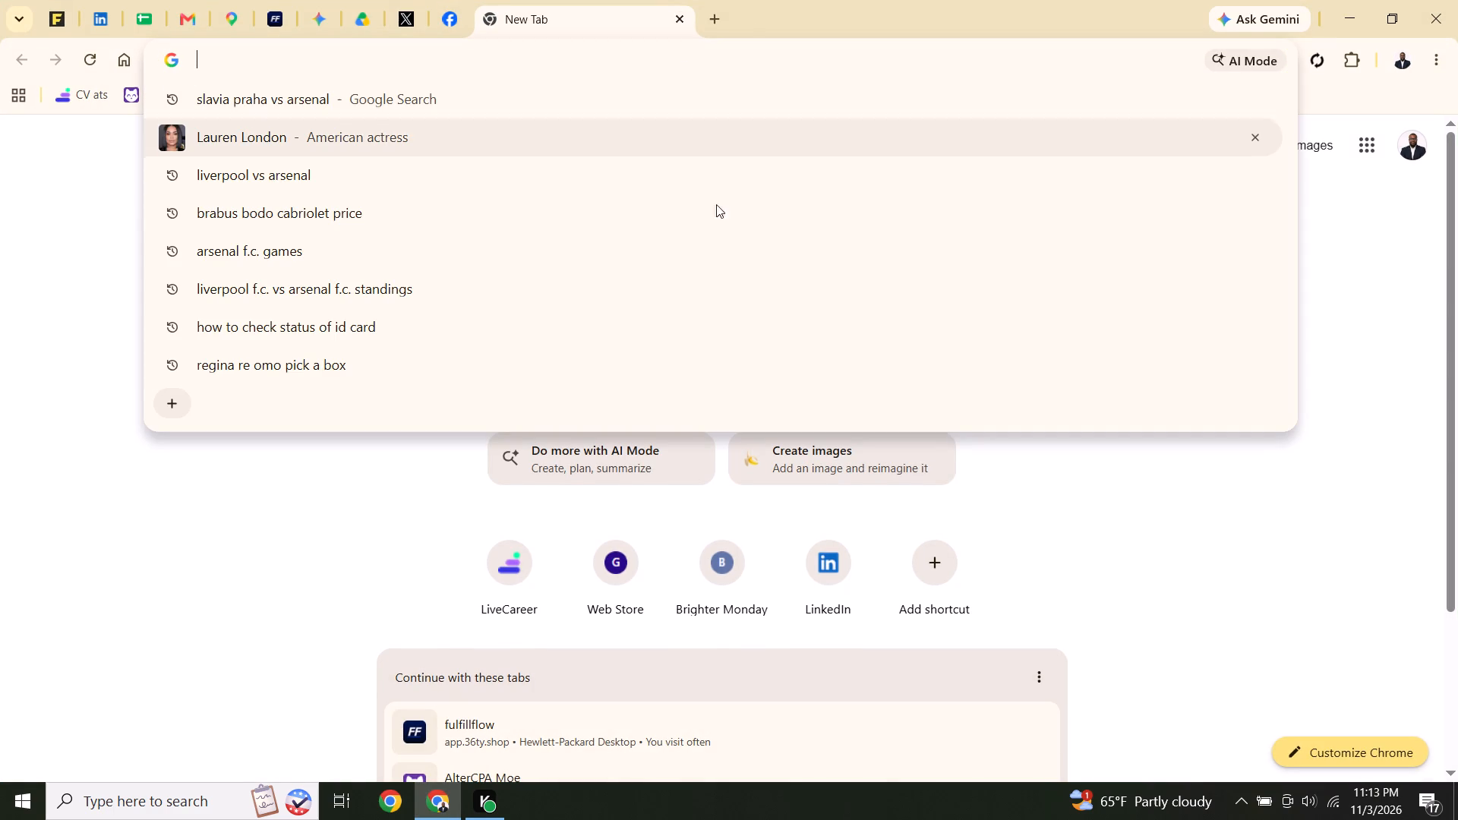
left_click(1172, 511)
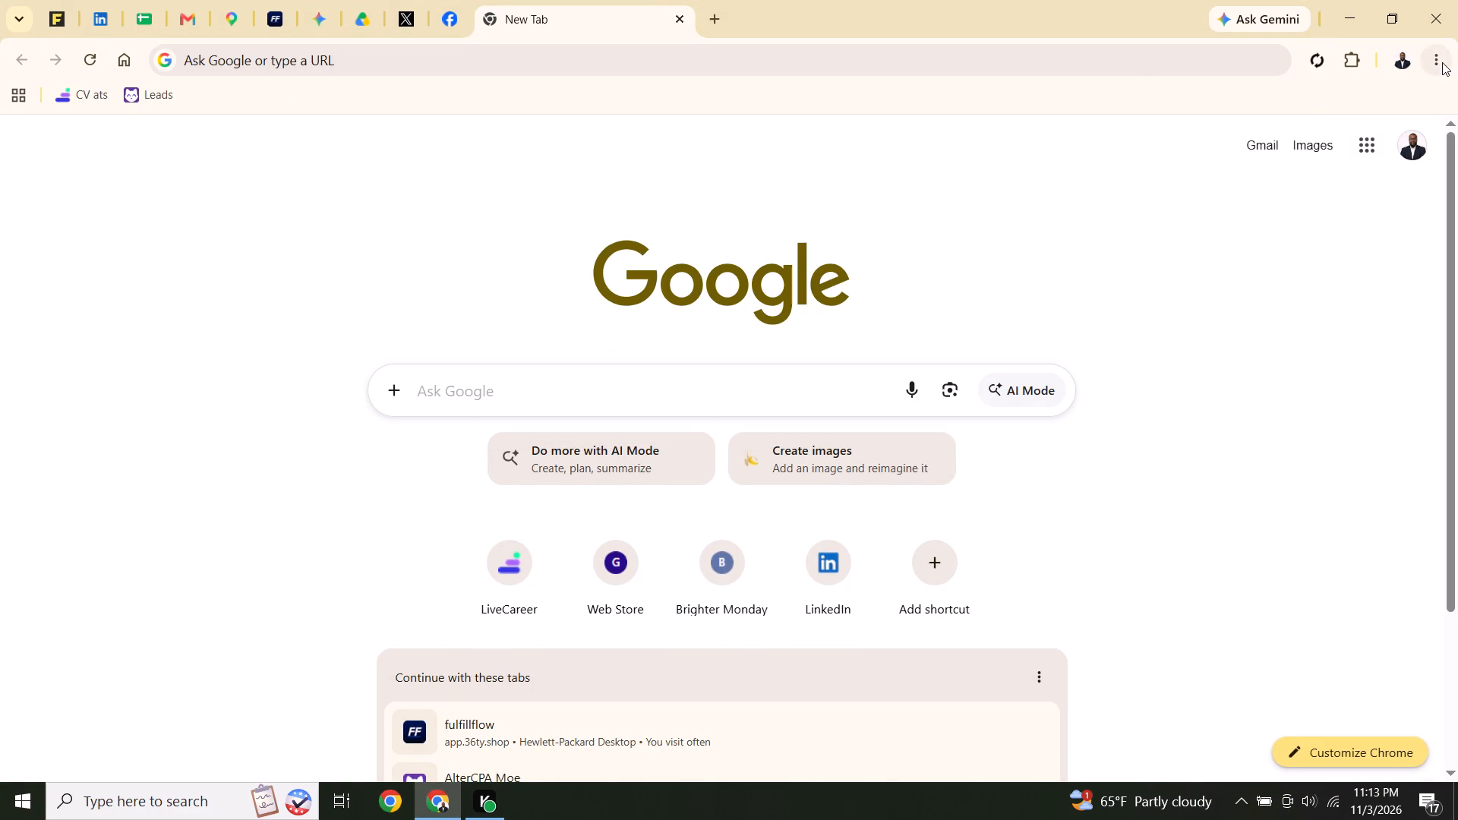
left_click(1442, 62)
left_click(1245, 265)
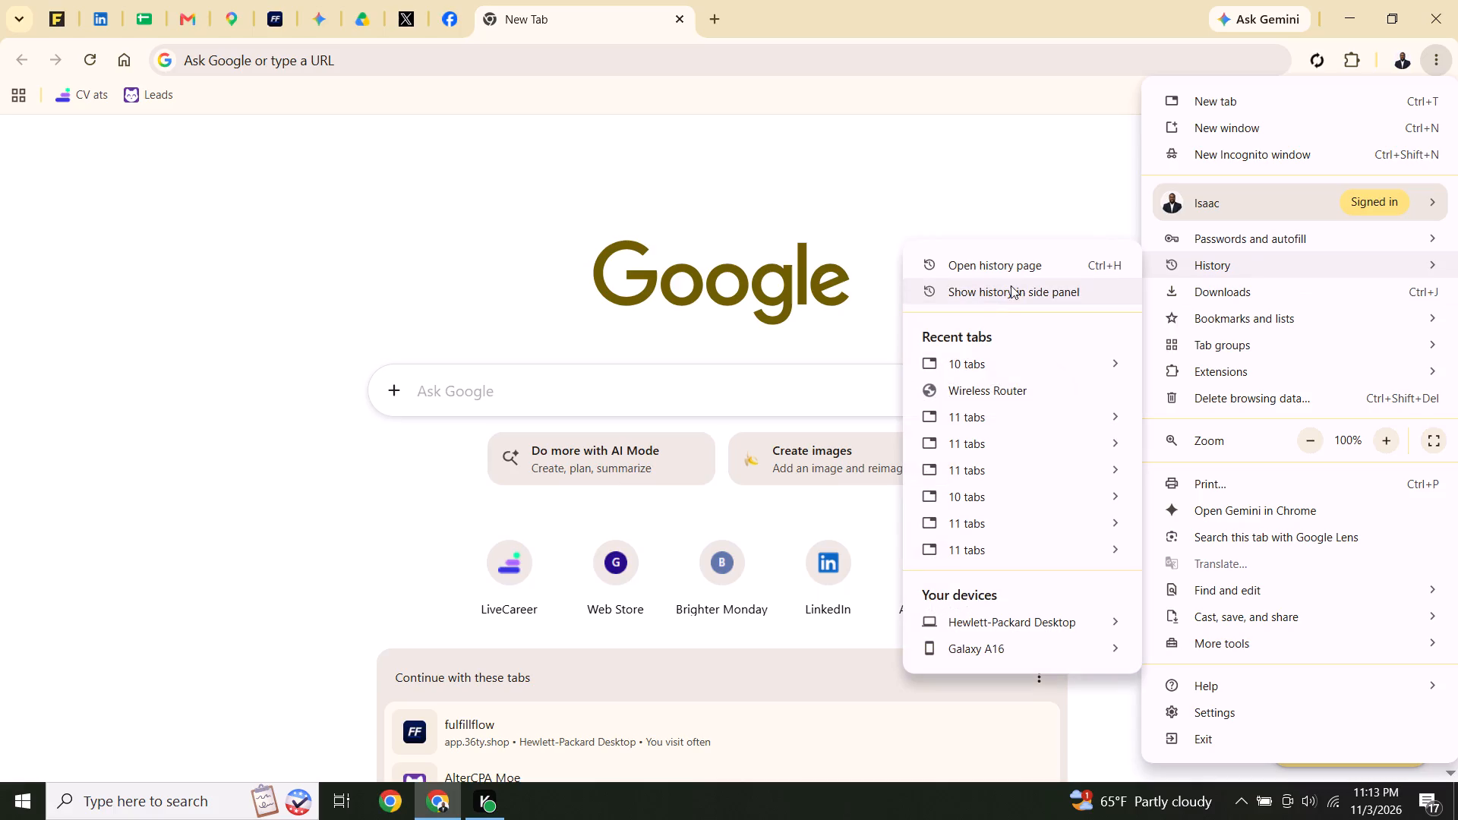
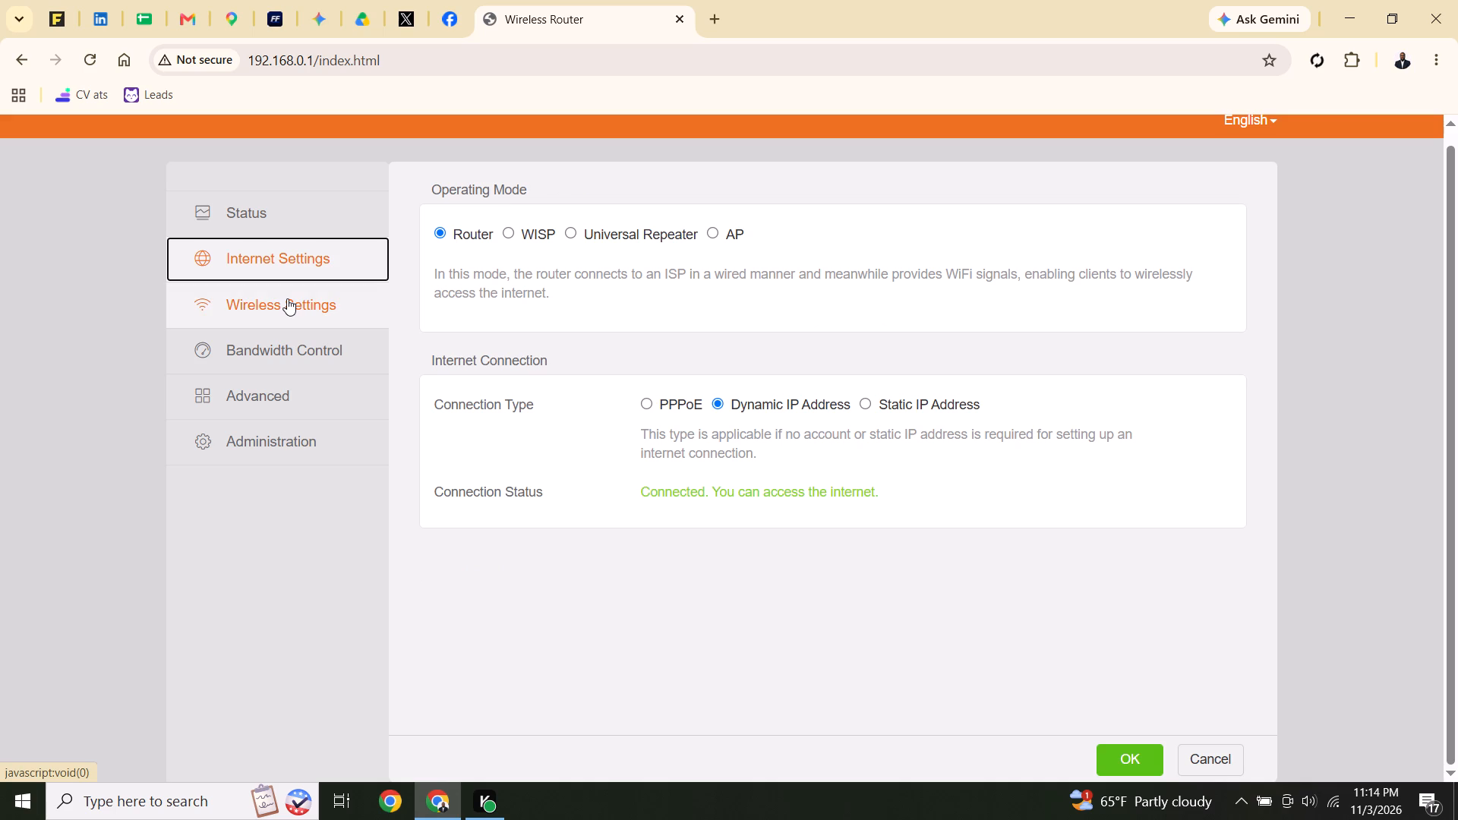
Examine the router's Wireless Settings and Bandwidth Control pages.
left_click(200, 300)
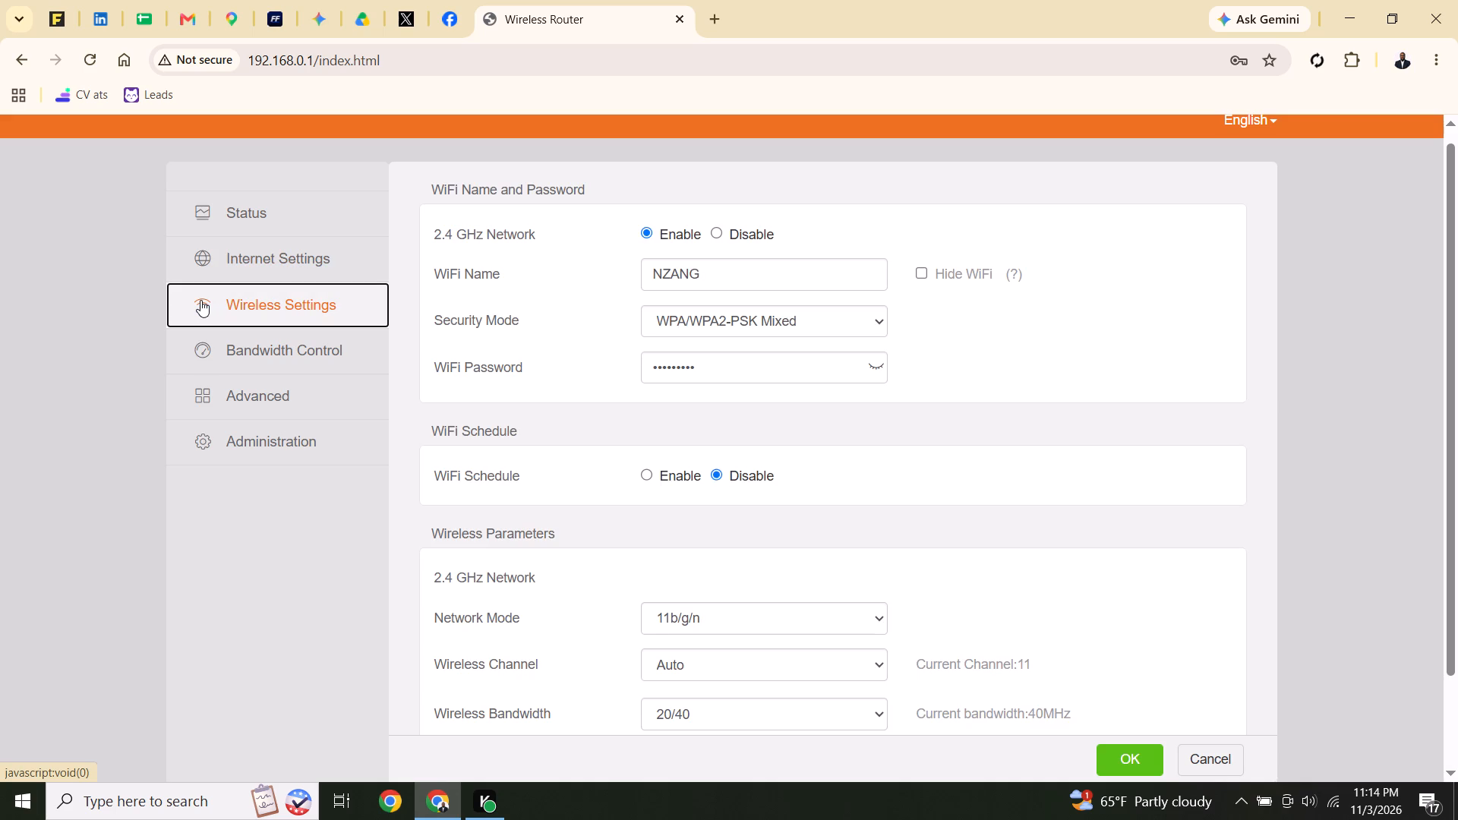
left_click(200, 348)
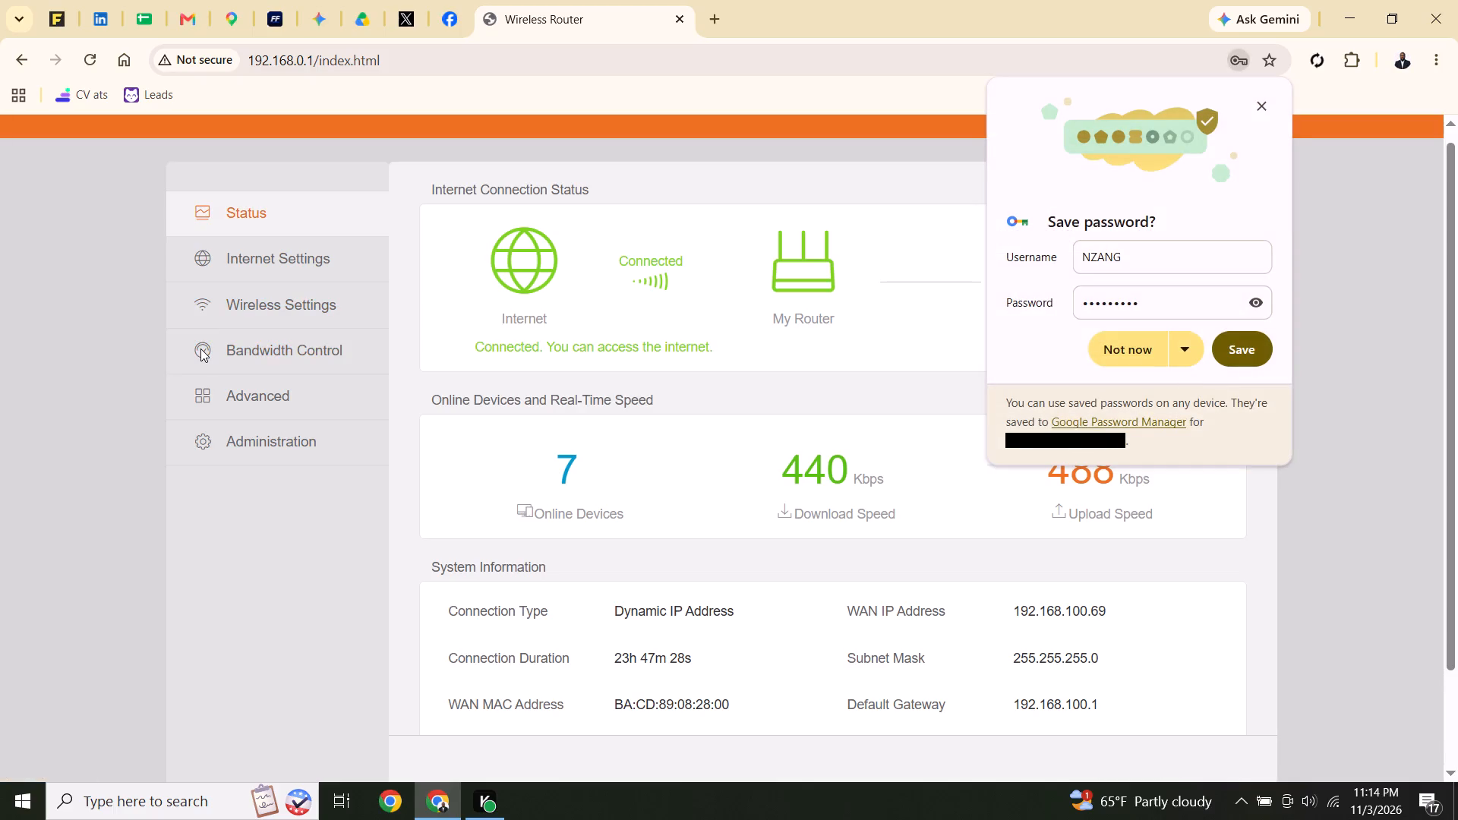
Close the router's administration page and the whole browser window.
left_click(677, 14)
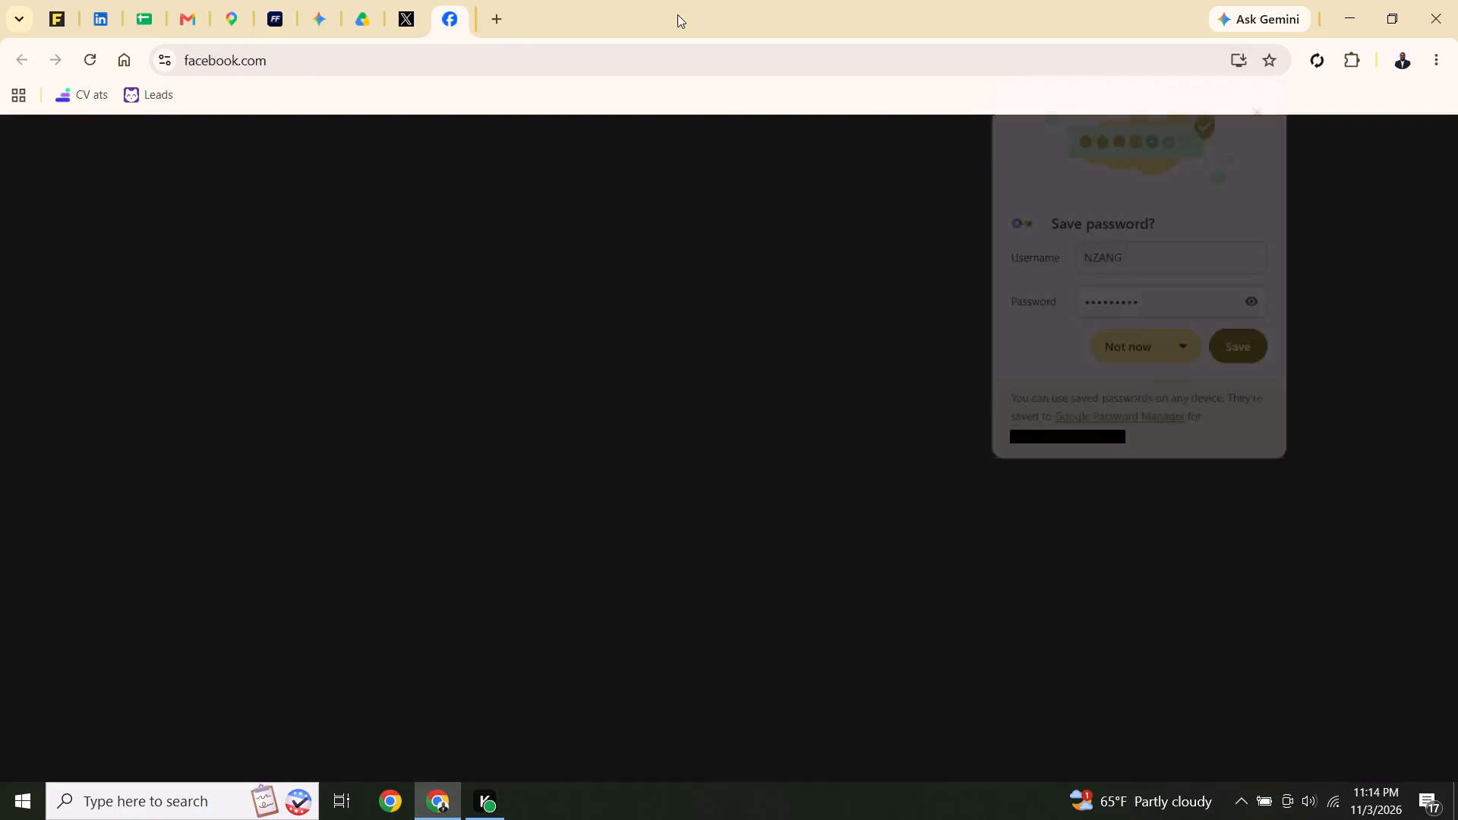
left_click(1450, 14)
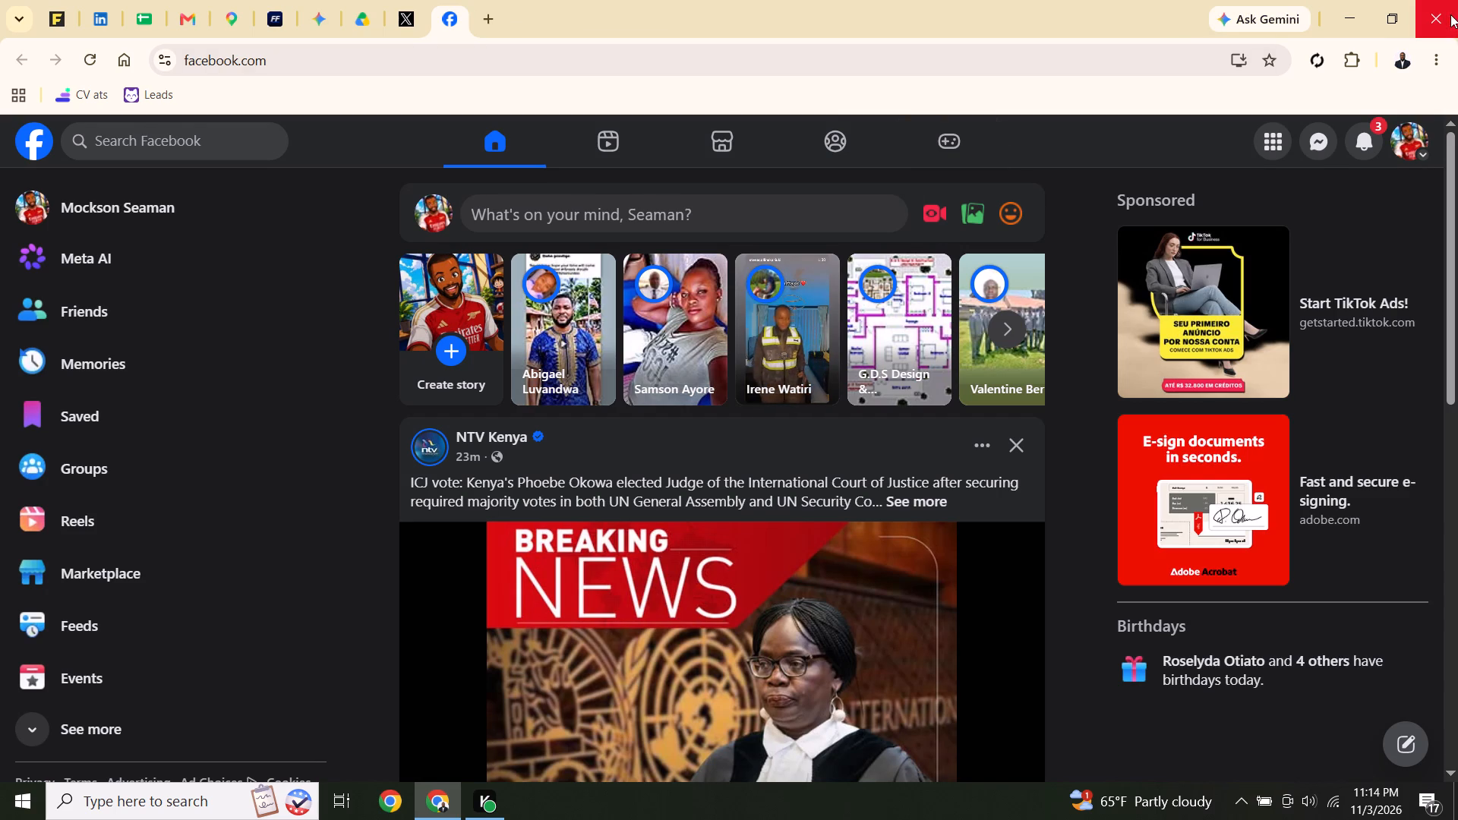